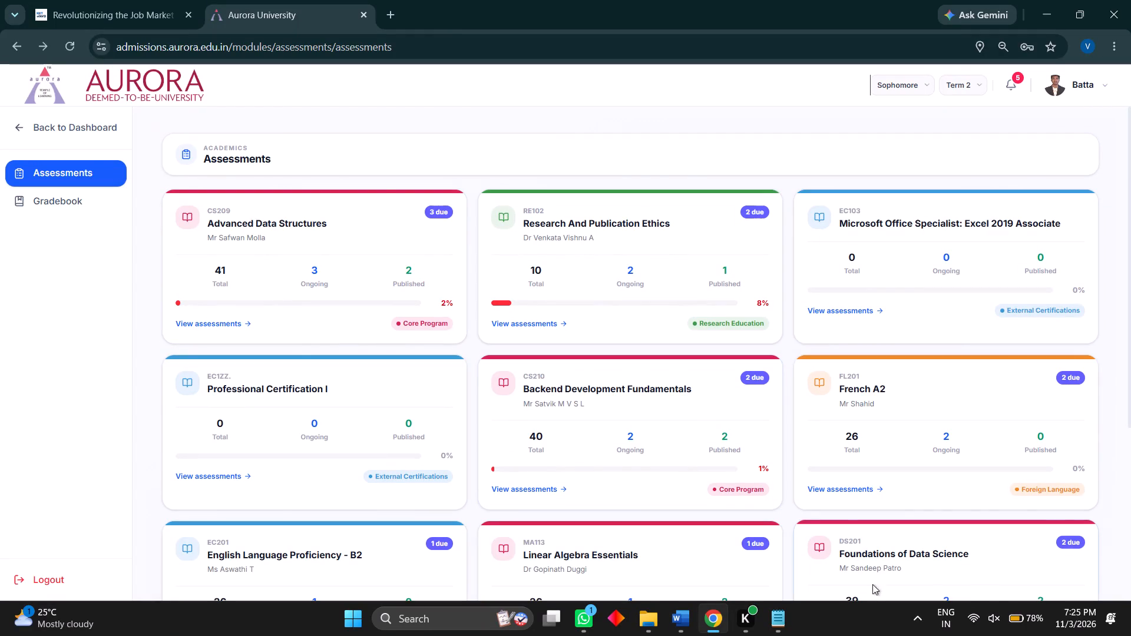
Unmute the system sound and set the volume to 20.
left_click(981, 615)
left_click(881, 527)
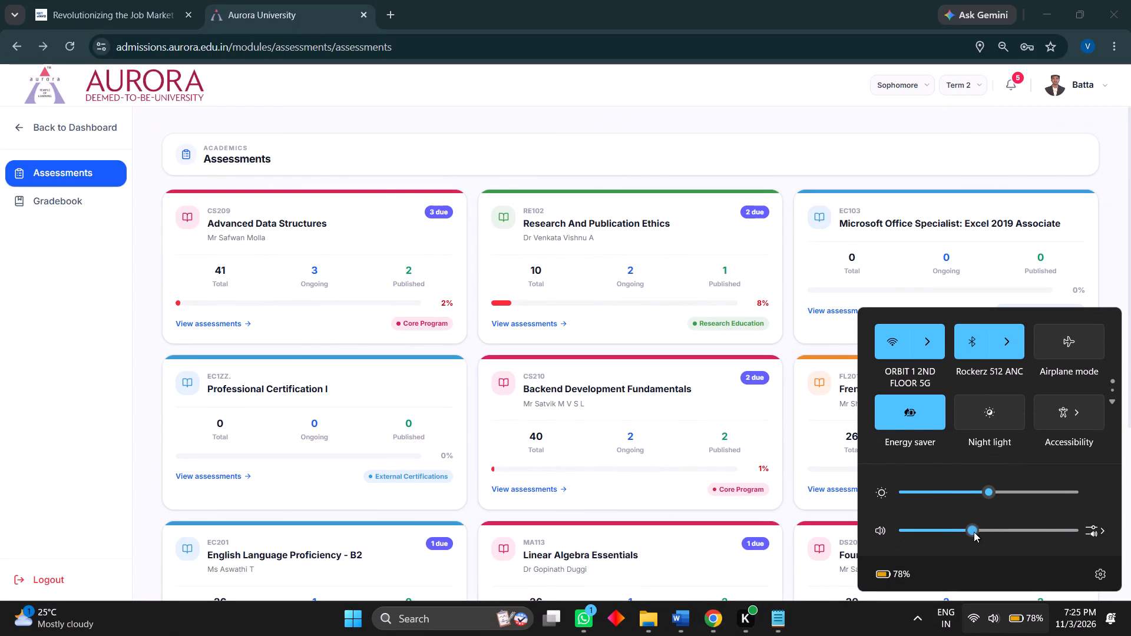
left_click_drag(974, 532, 940, 534)
key("Right")
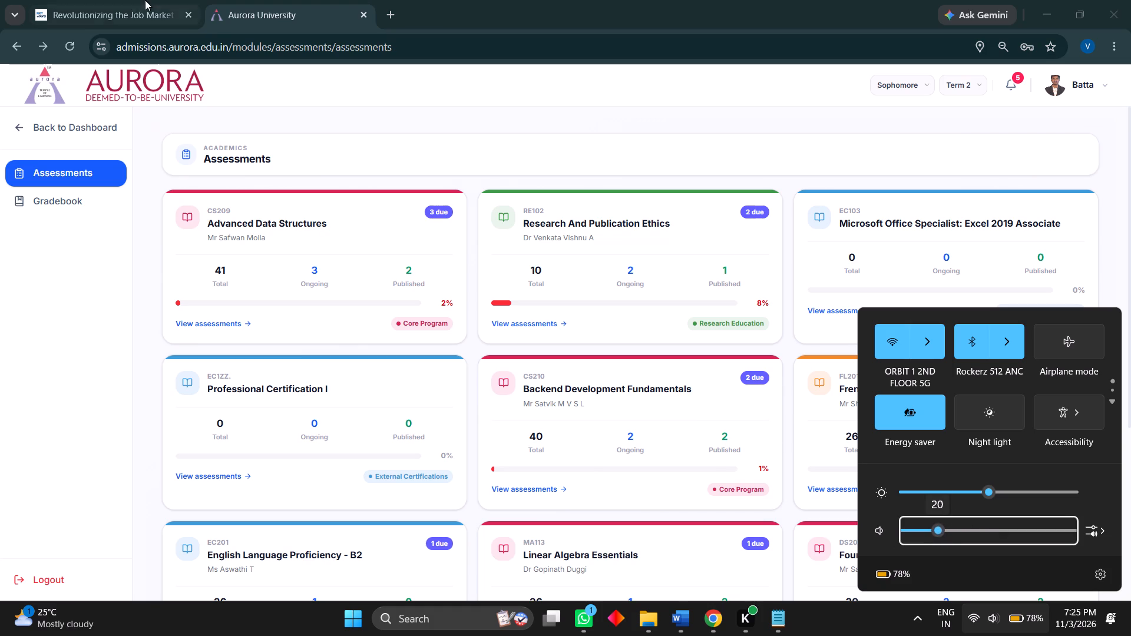
Switch to the open "Revolutionizing the Job Market" browser tab.
left_click(113, 0)
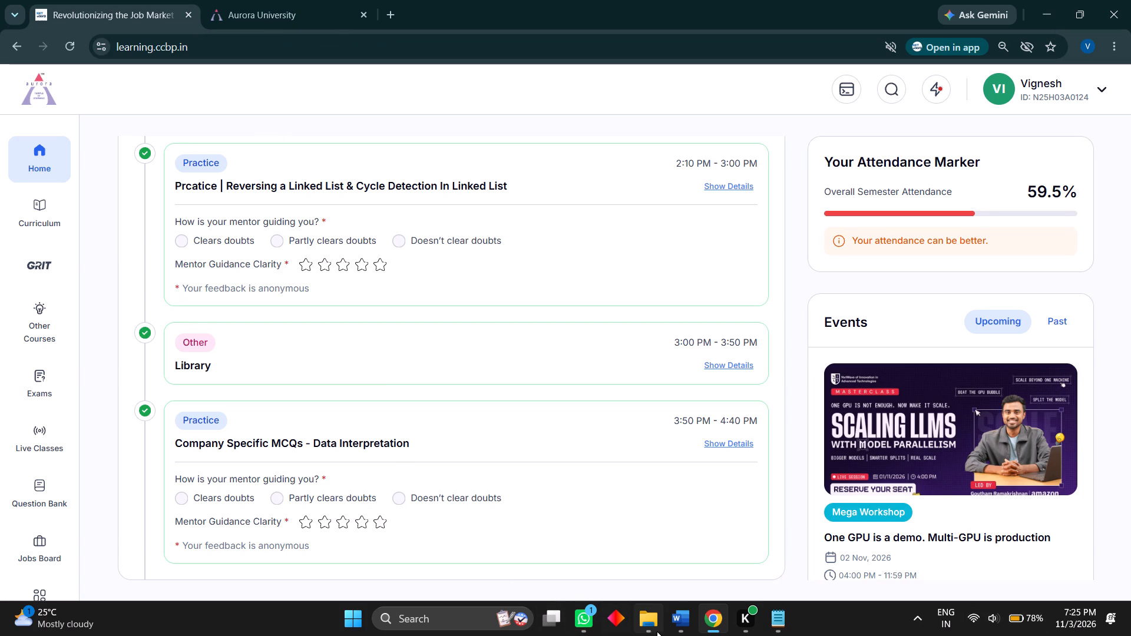
Launch the Brave browser from the recent apps in Windows search.
left_click(431, 628)
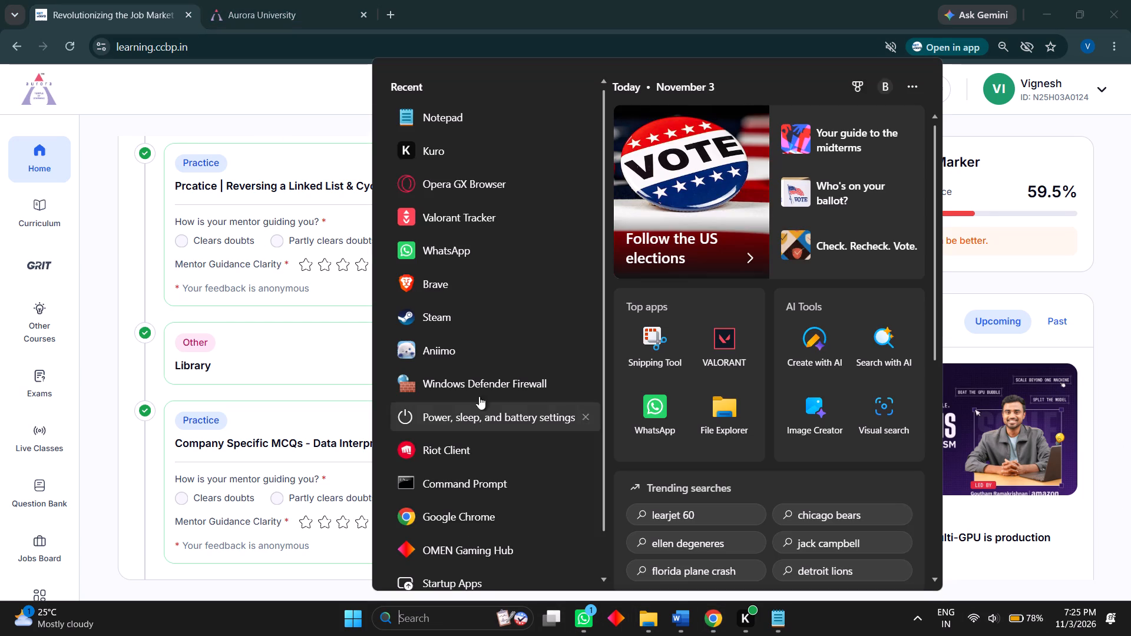
left_click(460, 284)
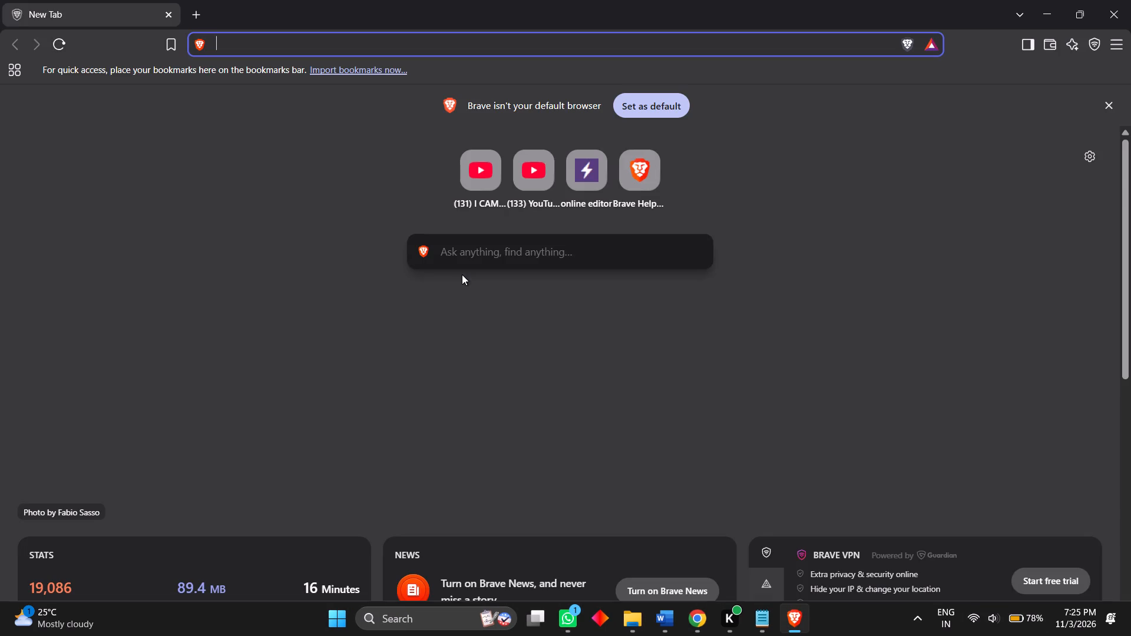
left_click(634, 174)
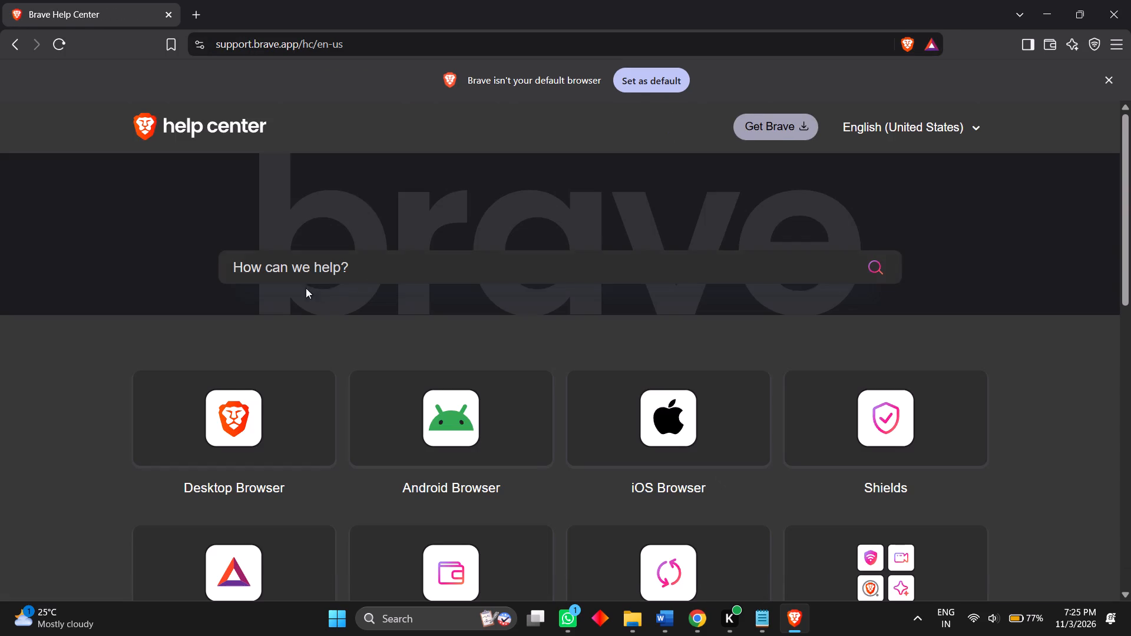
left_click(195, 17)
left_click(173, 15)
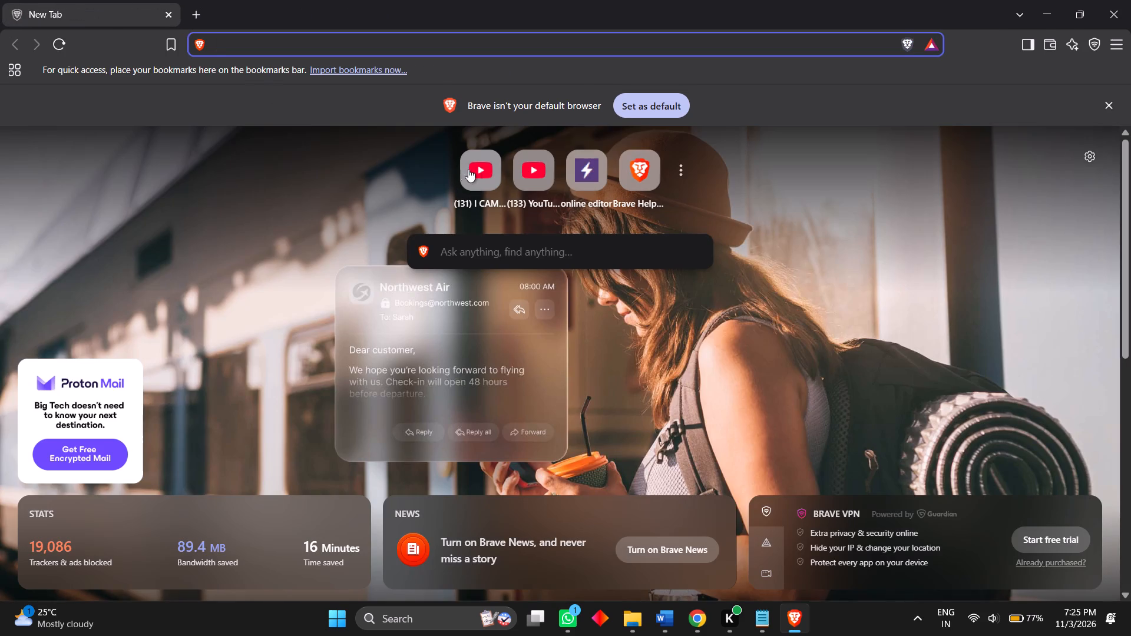
Open YouTube and play the "Mix - Vocal music" playlist from the home feed.
left_click(541, 167)
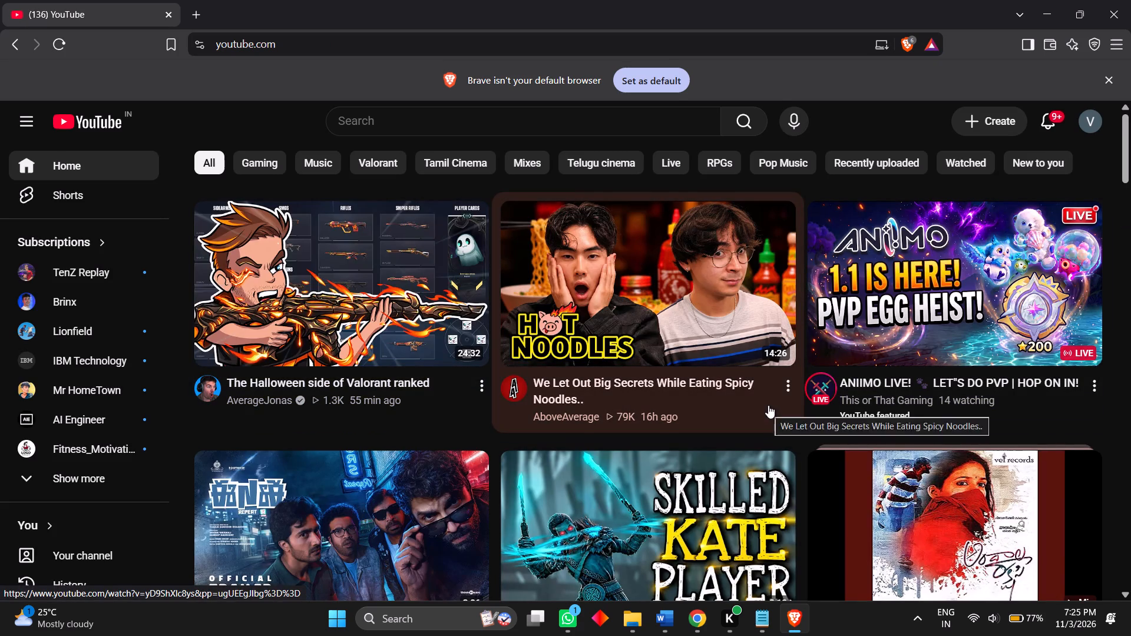
scroll(768, 405, "down", 2)
scroll(716, 386, "down", 1)
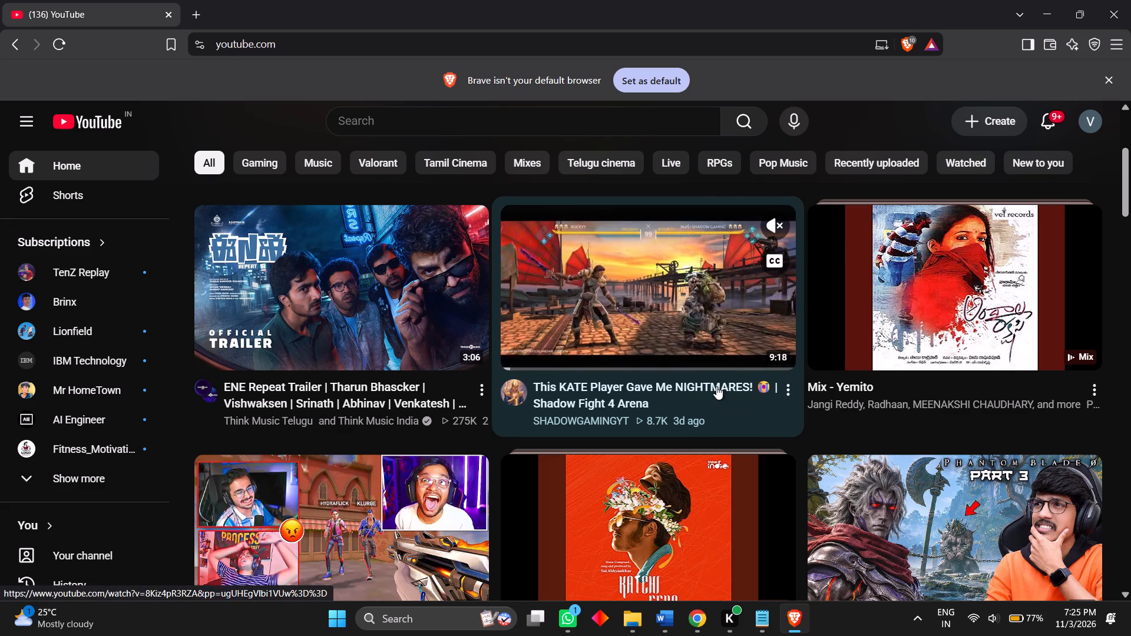
scroll(716, 386, "down", 1)
scroll(715, 386, "up", 2)
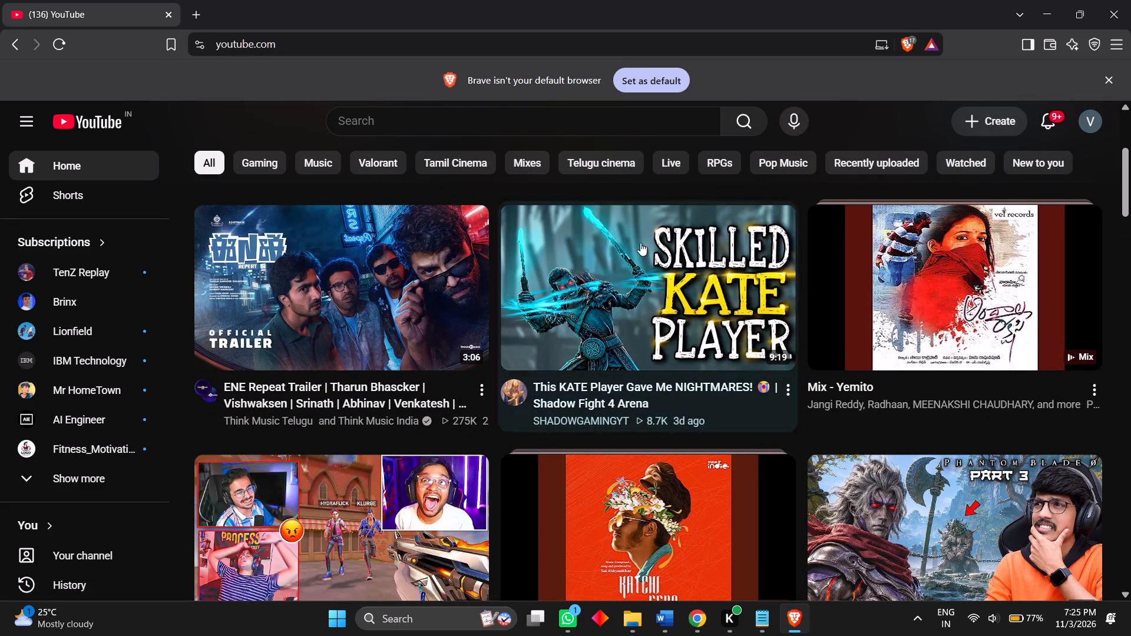
scroll(639, 260, "down", 2)
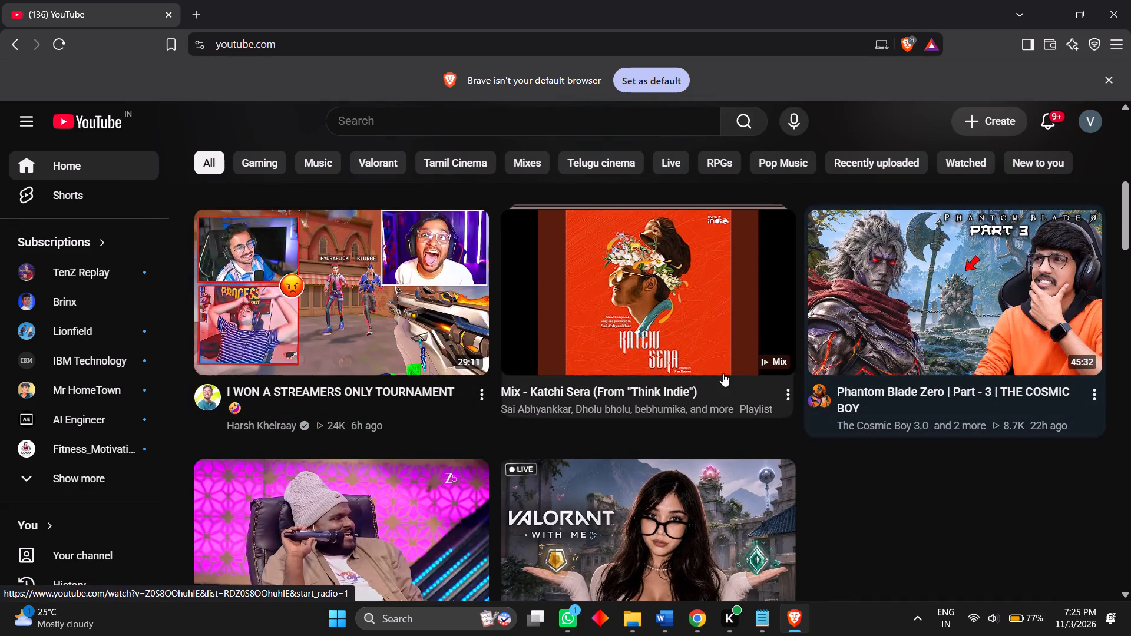
scroll(672, 353, "down", 3)
scroll(538, 343, "up", 2)
scroll(538, 343, "down", 2)
scroll(712, 315, "down", 2)
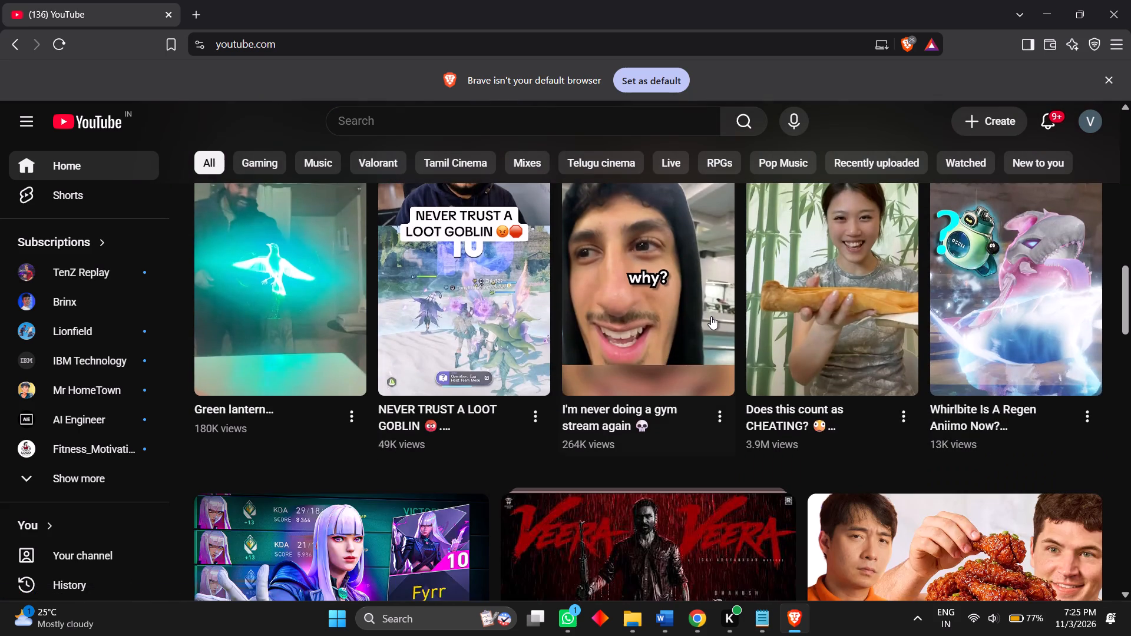
scroll(709, 316, "up", 1)
scroll(709, 316, "down", 2)
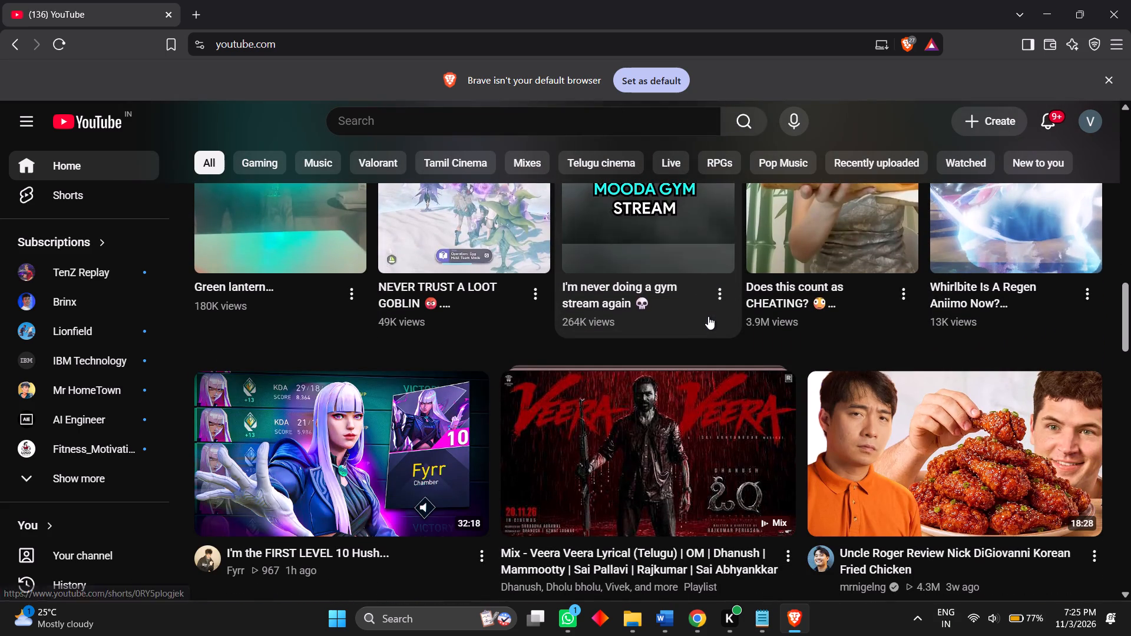
scroll(708, 316, "down", 3)
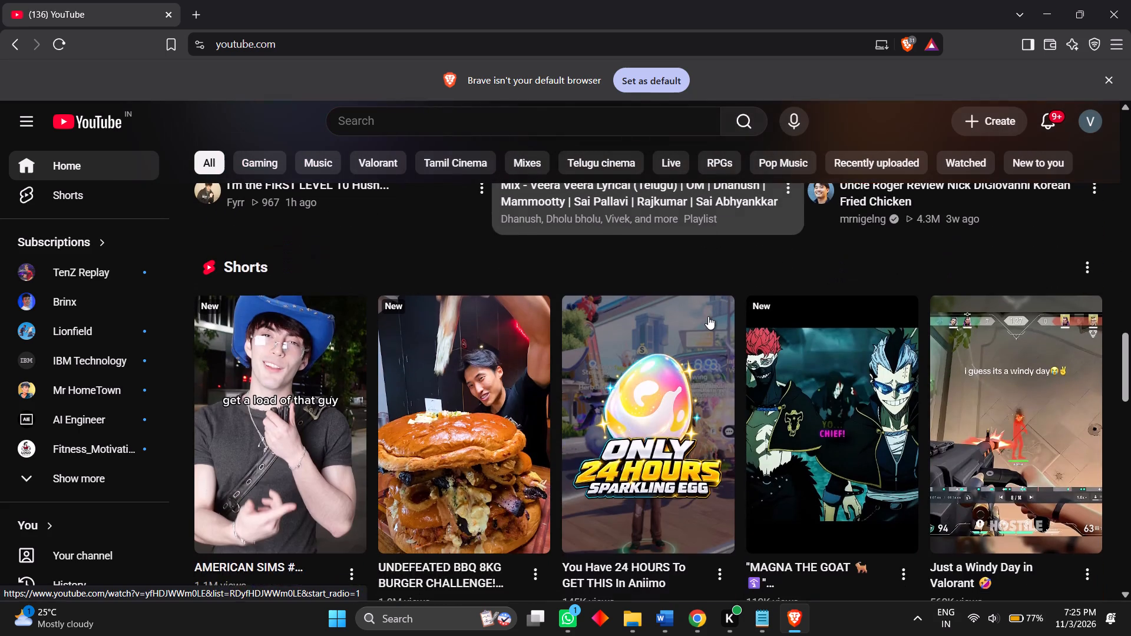
scroll(708, 316, "down", 1)
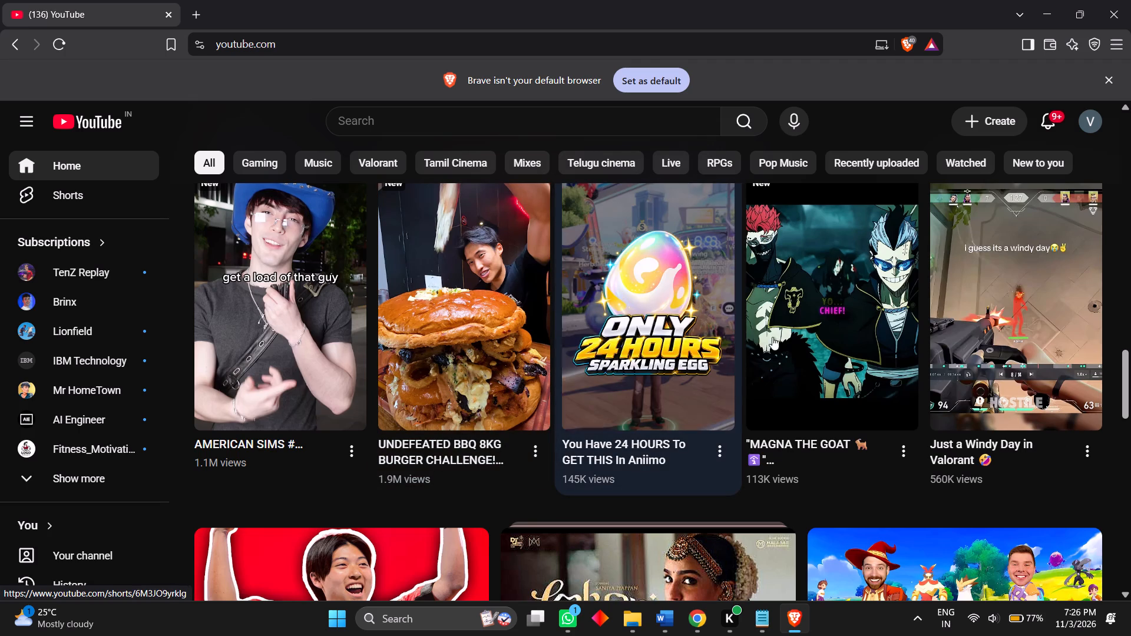
scroll(522, 336, "down", 2)
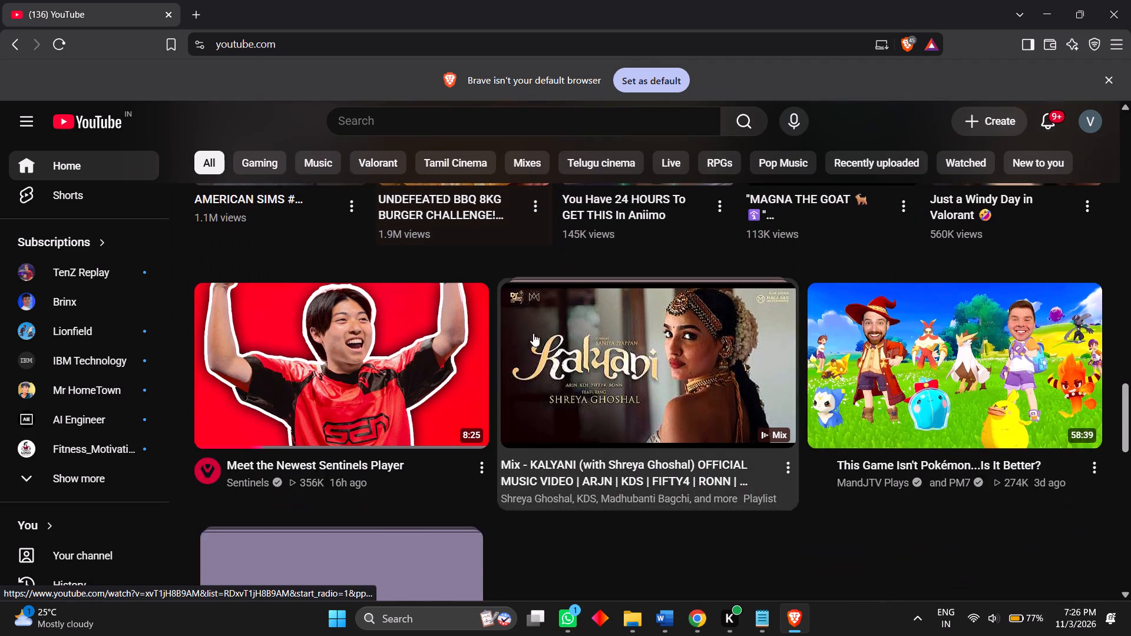
scroll(701, 370, "down", 1)
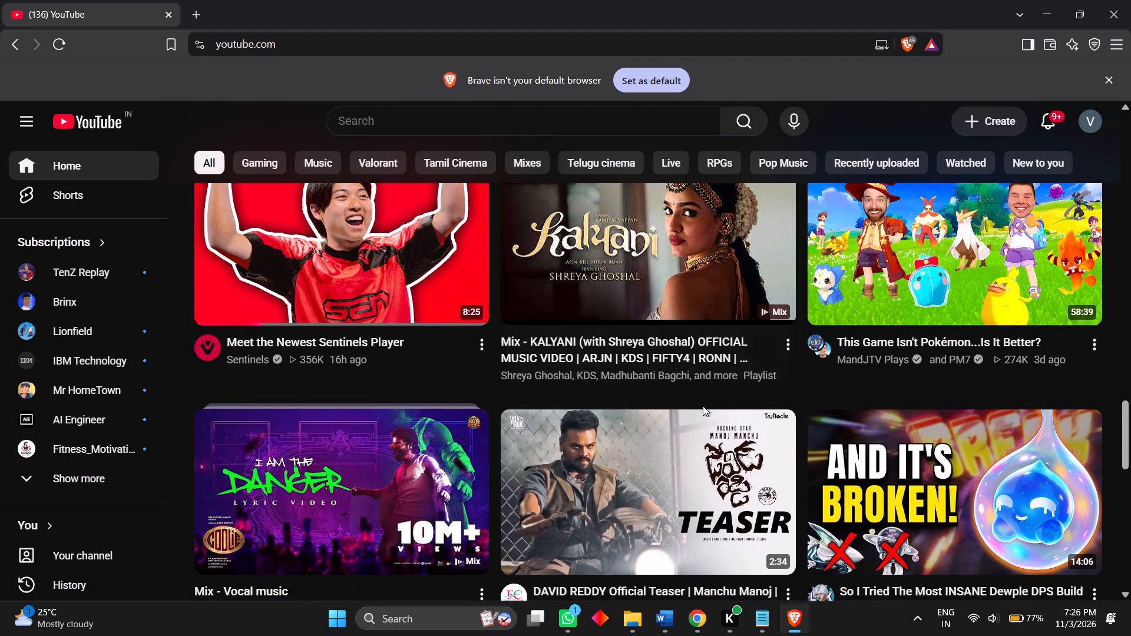
left_click(399, 481)
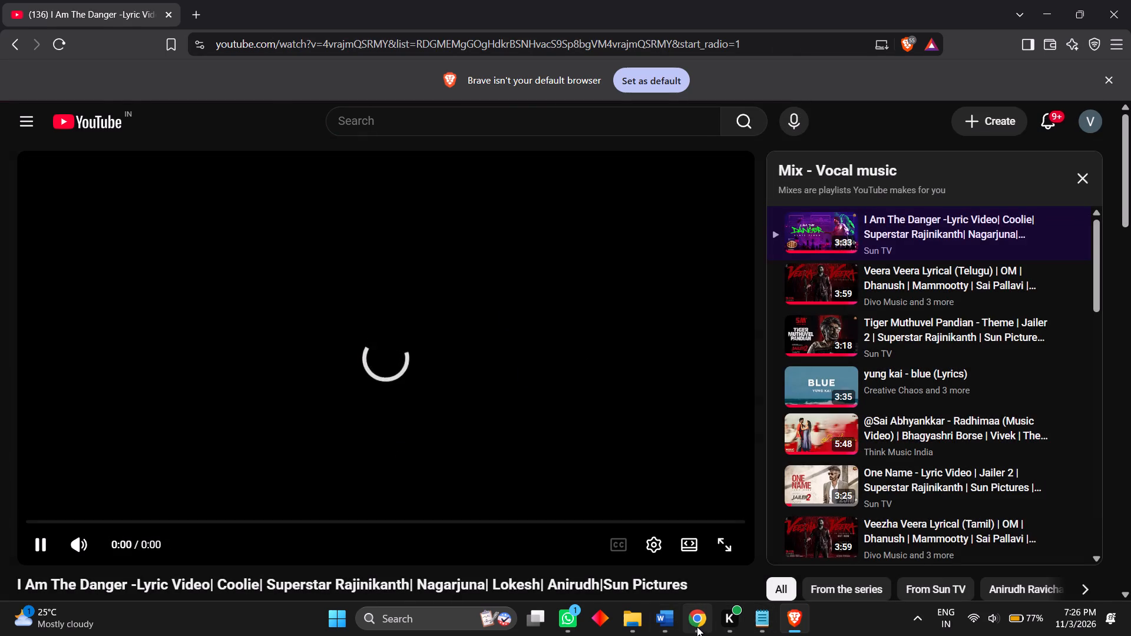
Switch to Chrome and open the Convert Array To Linked List question from the Design and Analysis of Algorithms coding practice.
left_click(672, 627)
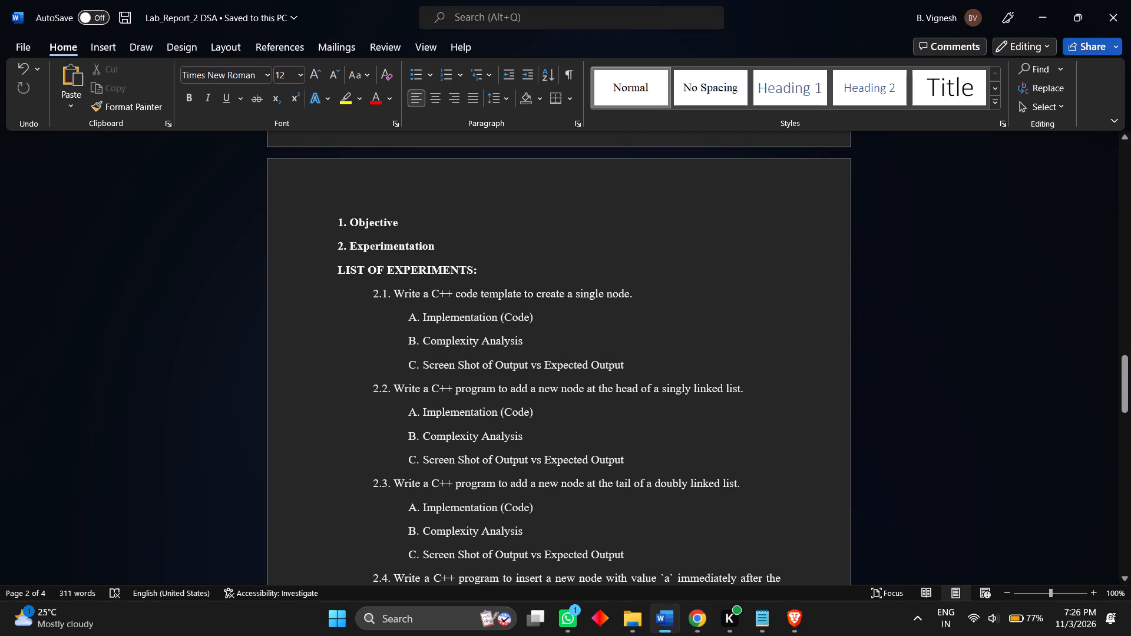
left_click(684, 625)
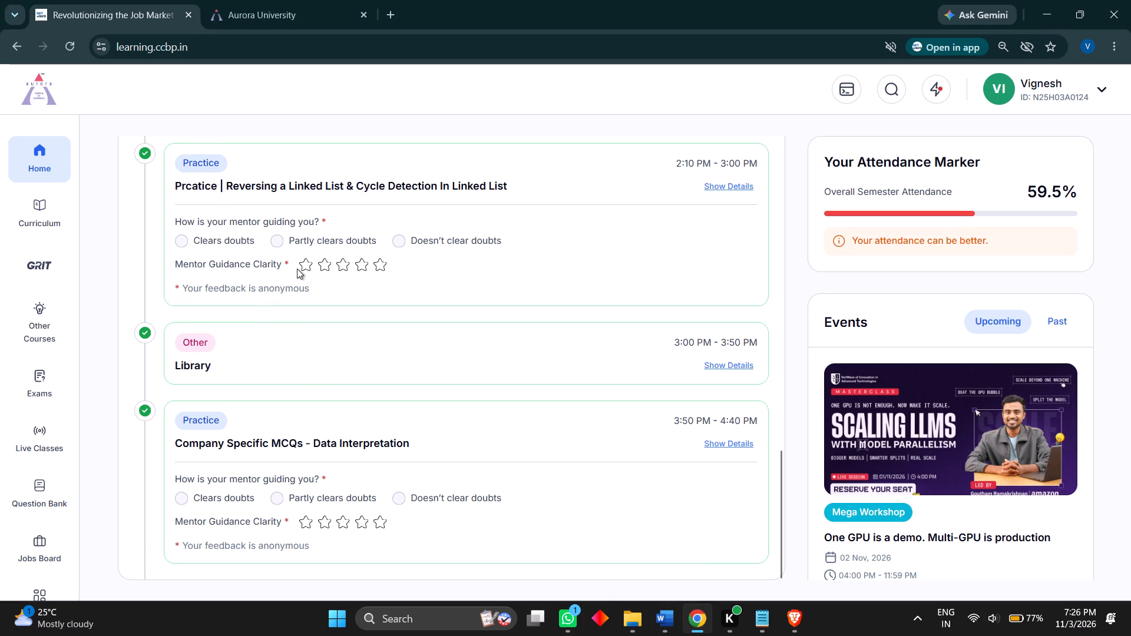
scroll(297, 267, "up", 10)
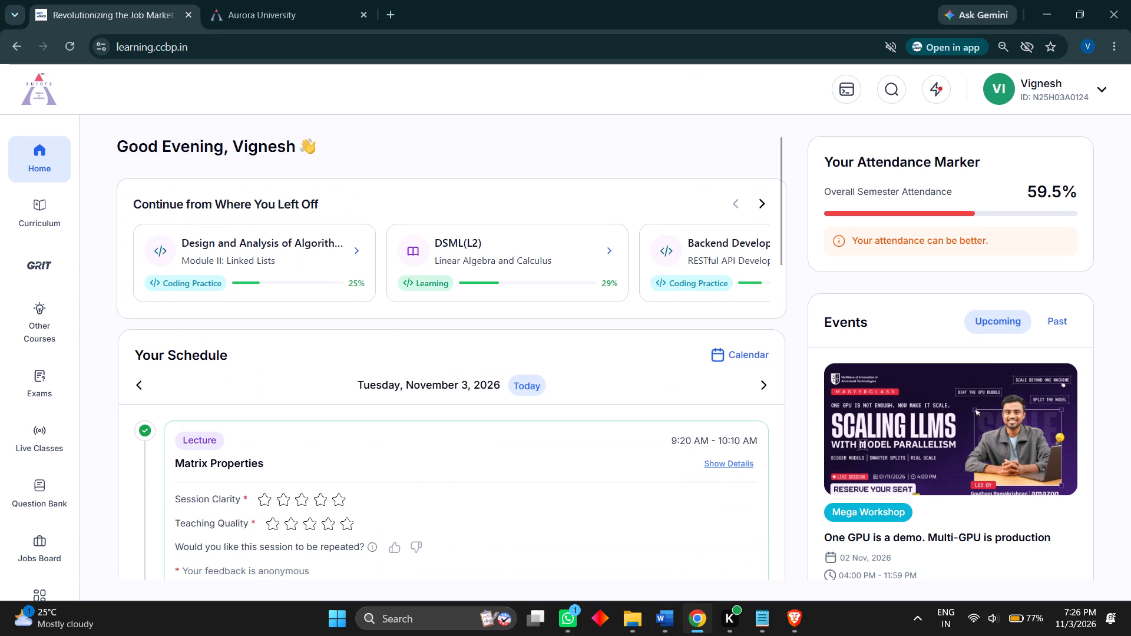
left_click(296, 256)
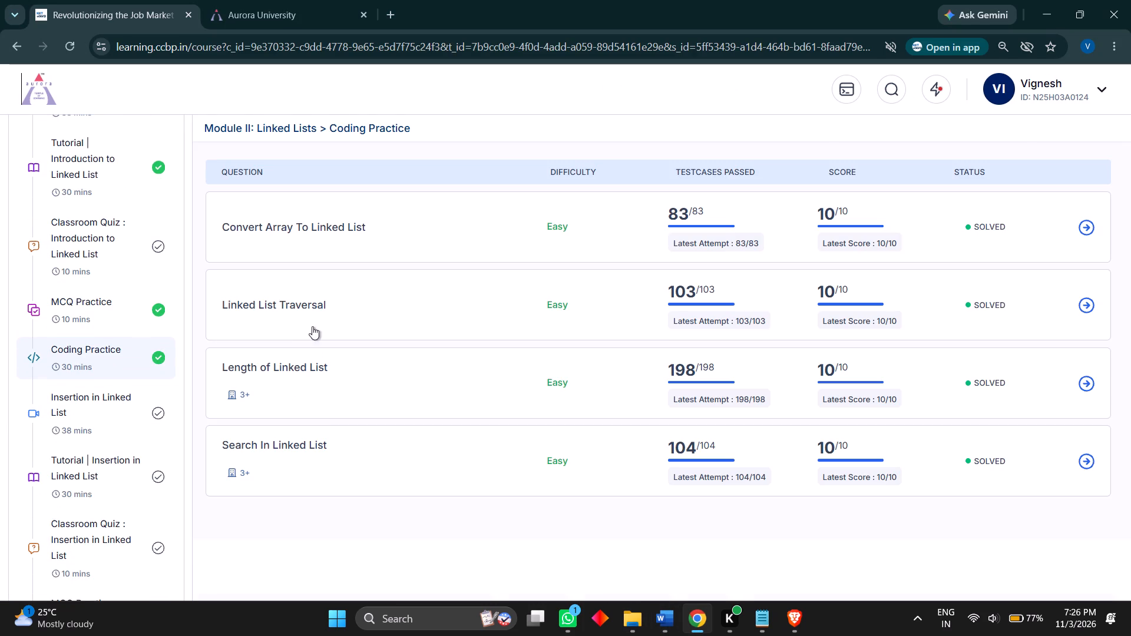
left_click(477, 211)
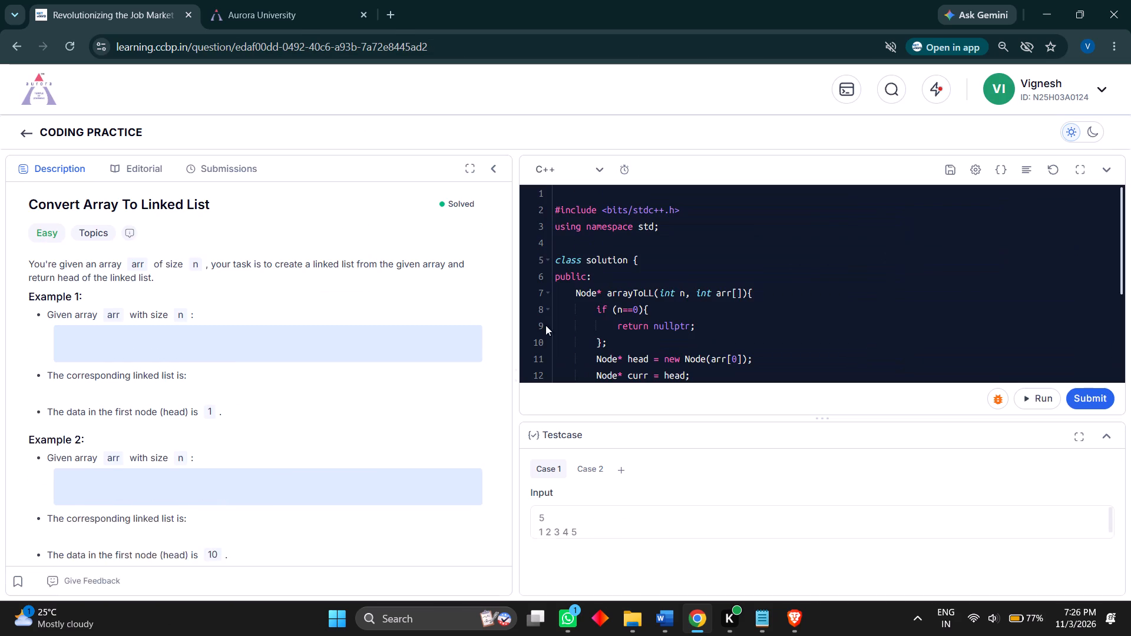
Examine the C++ solution and the full description of the Convert Array To Linked List question.
scroll(699, 329, "down", 1)
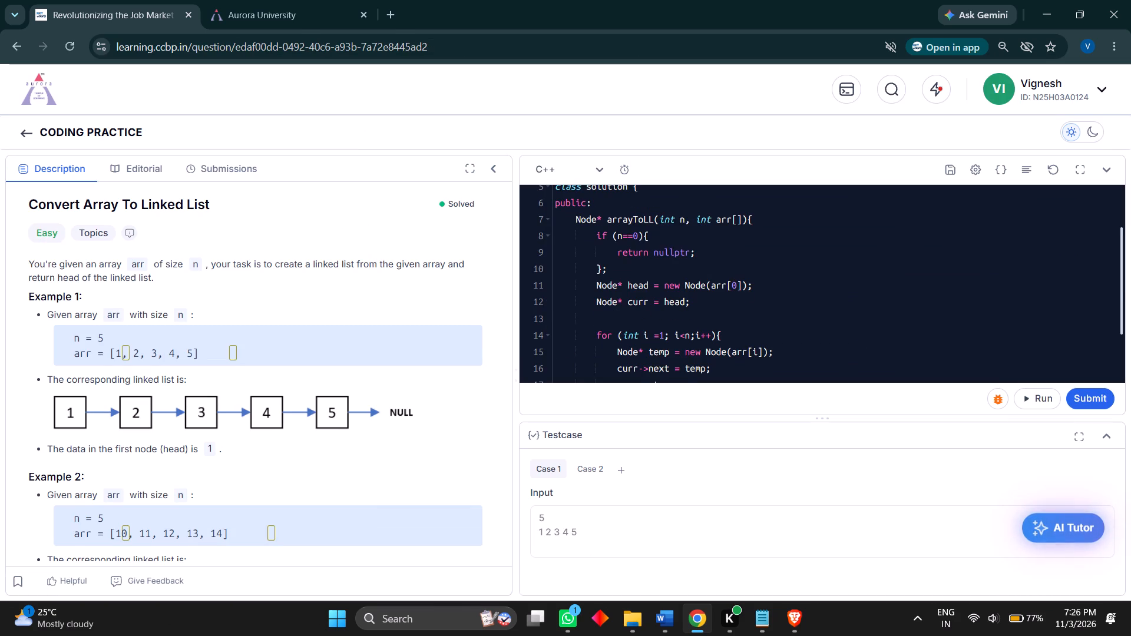
scroll(686, 336, "up", 2)
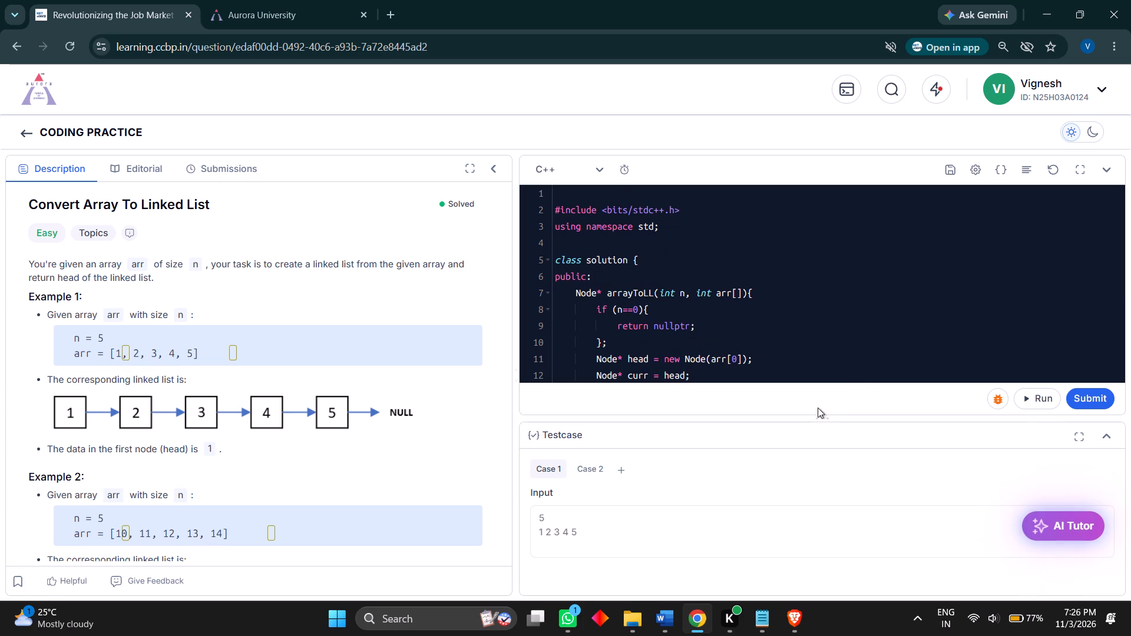
scroll(343, 406, "down", 1)
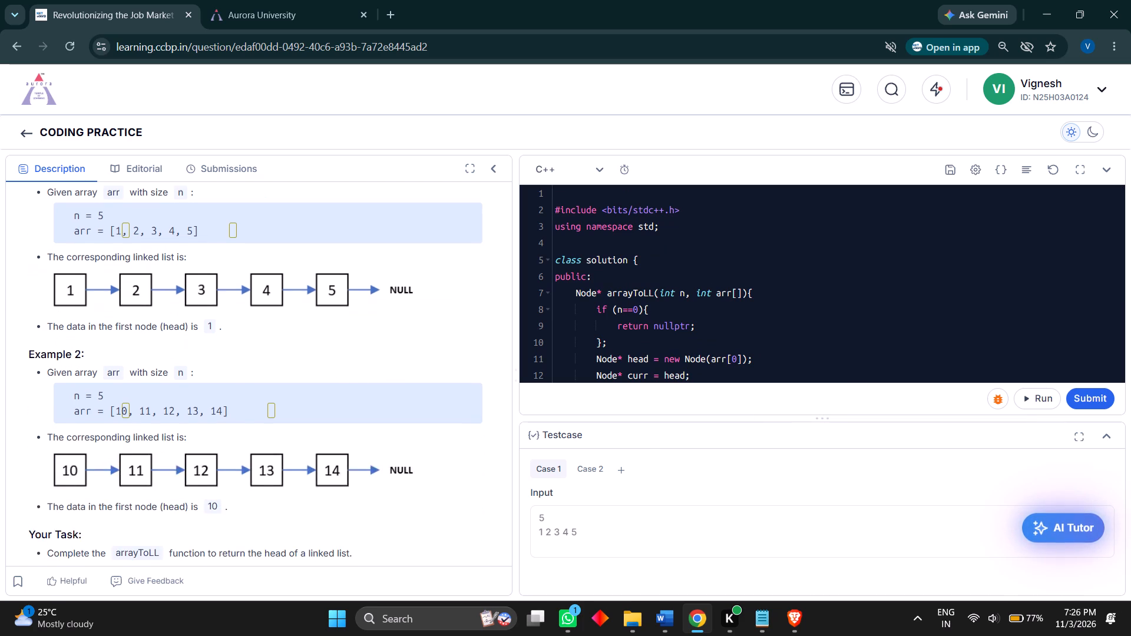
scroll(337, 389, "down", 5)
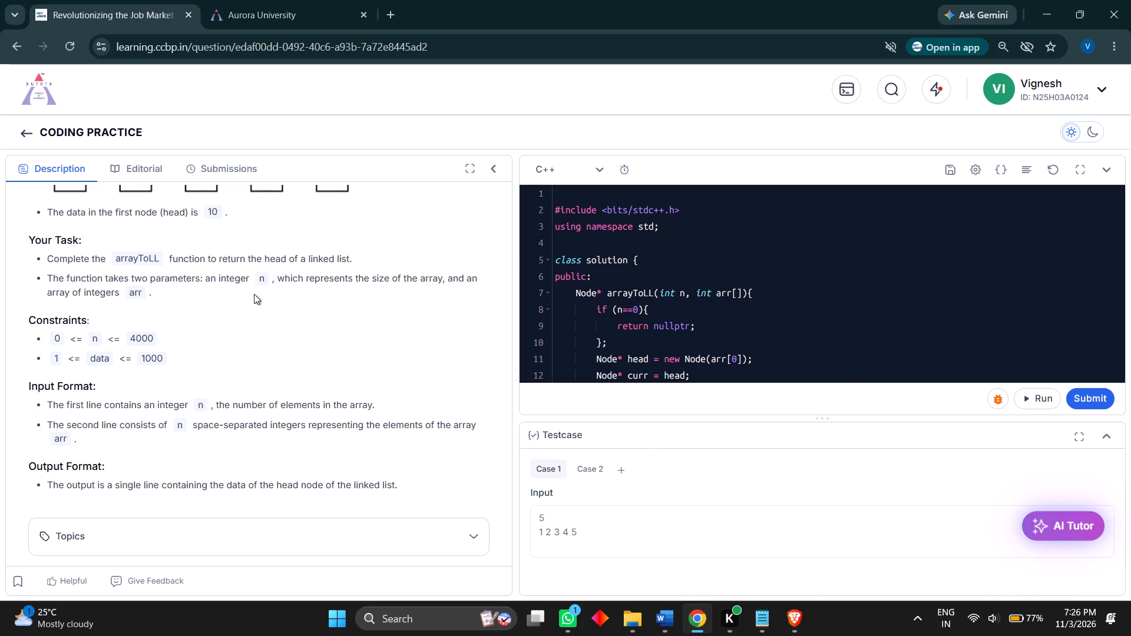
scroll(61, 223, "down", 1)
scroll(61, 223, "up", 3)
scroll(61, 222, "down", 1)
scroll(61, 222, "up", 3)
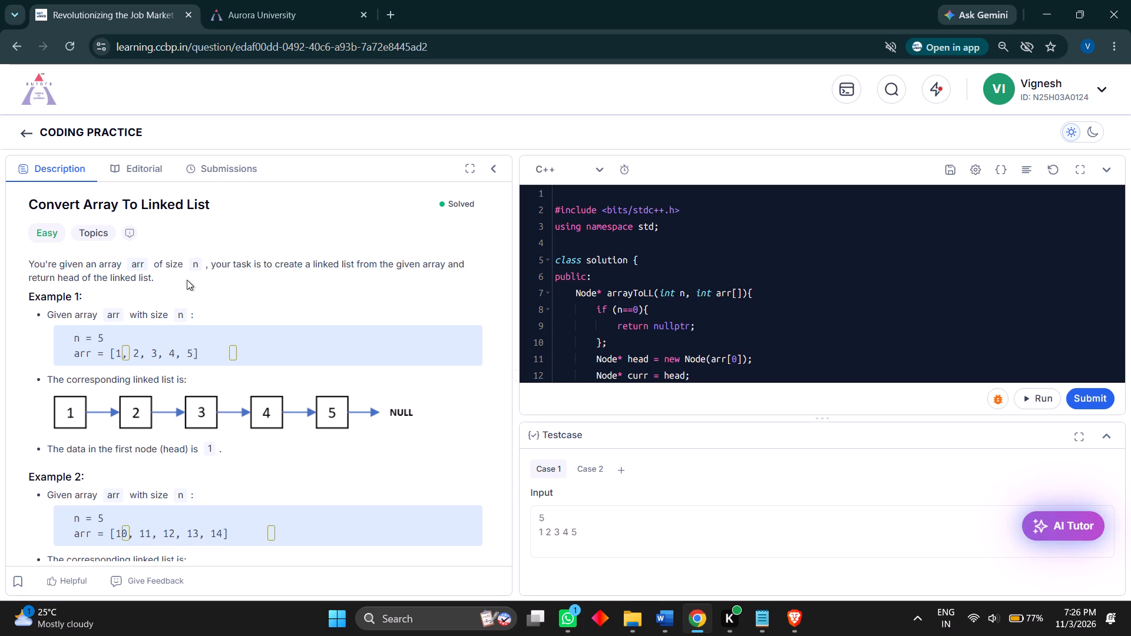
Switch to the Lab_Report_2 DSA document in Word and read its list of experiments.
left_click(663, 611)
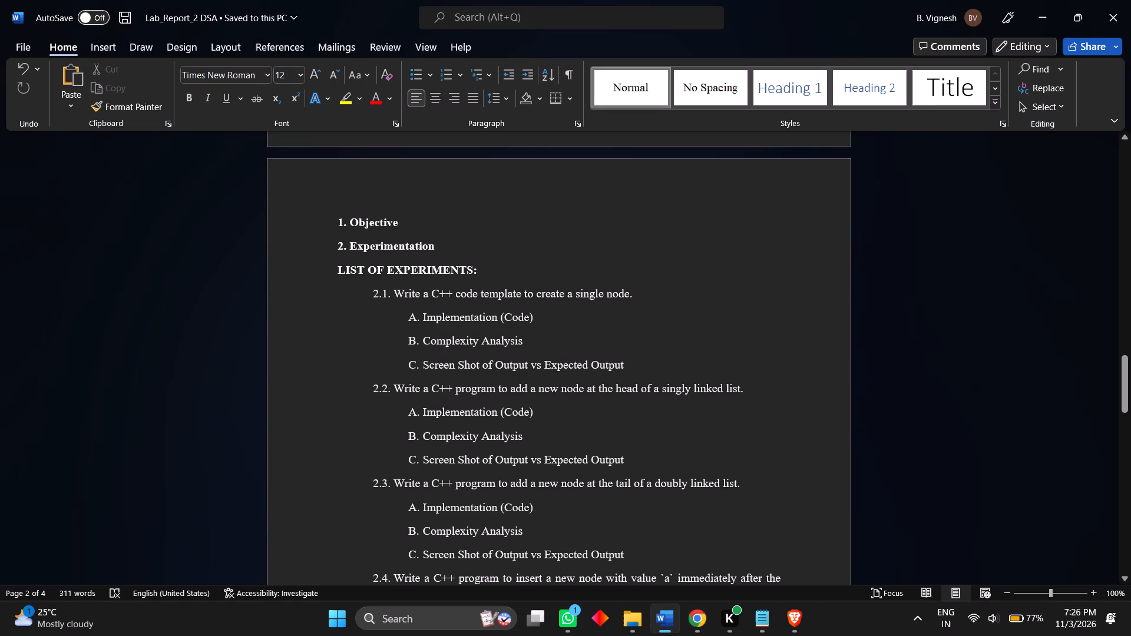
scroll(646, 478, "down", 2)
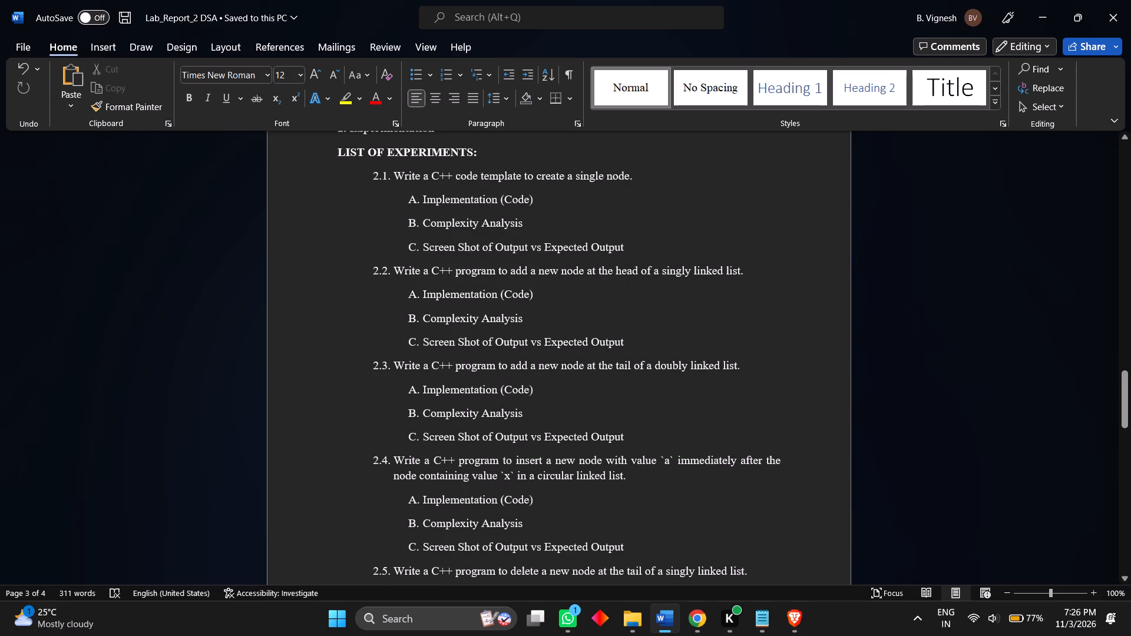
Return to Chrome and open the Coding Practice question list that follows the Insertion in Linked List lessons.
left_click(697, 617)
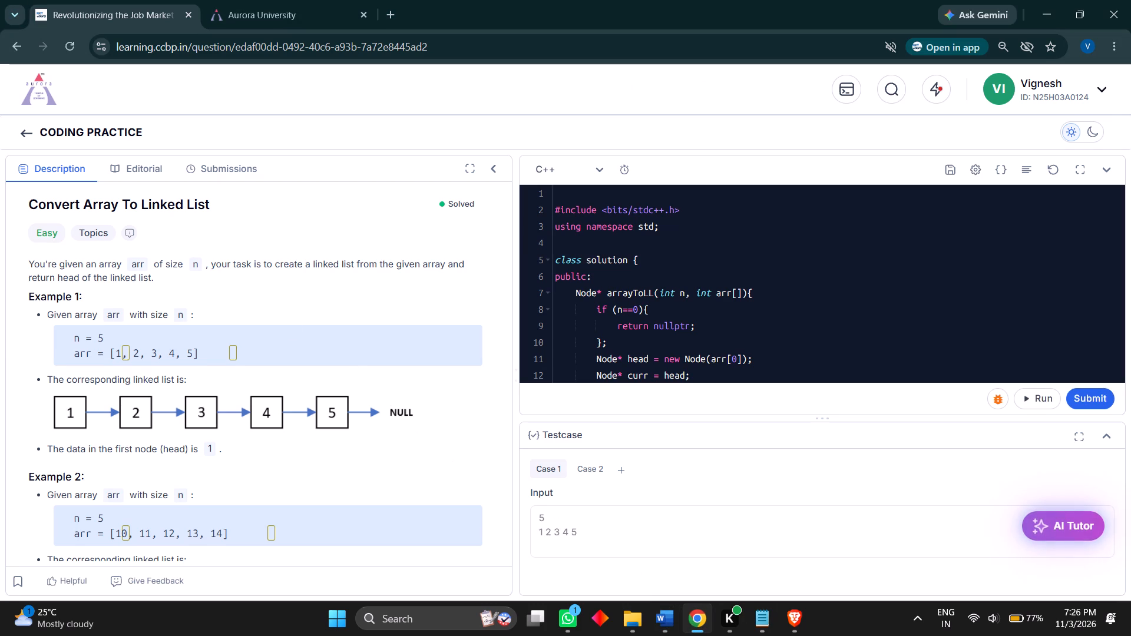
left_click(28, 140)
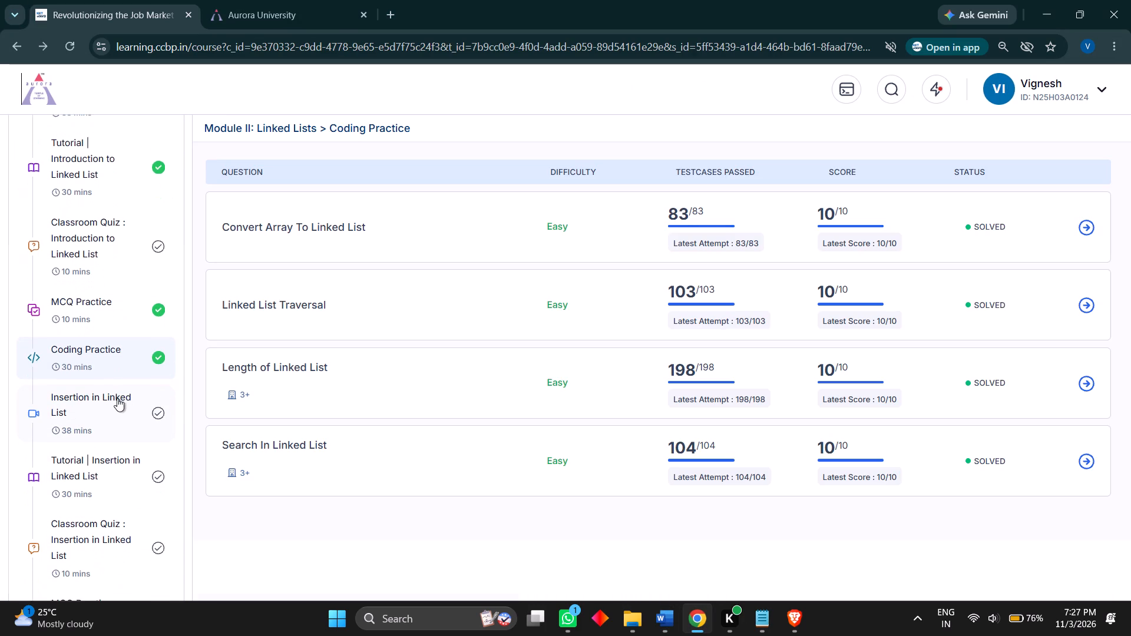
scroll(132, 518, "down", 1)
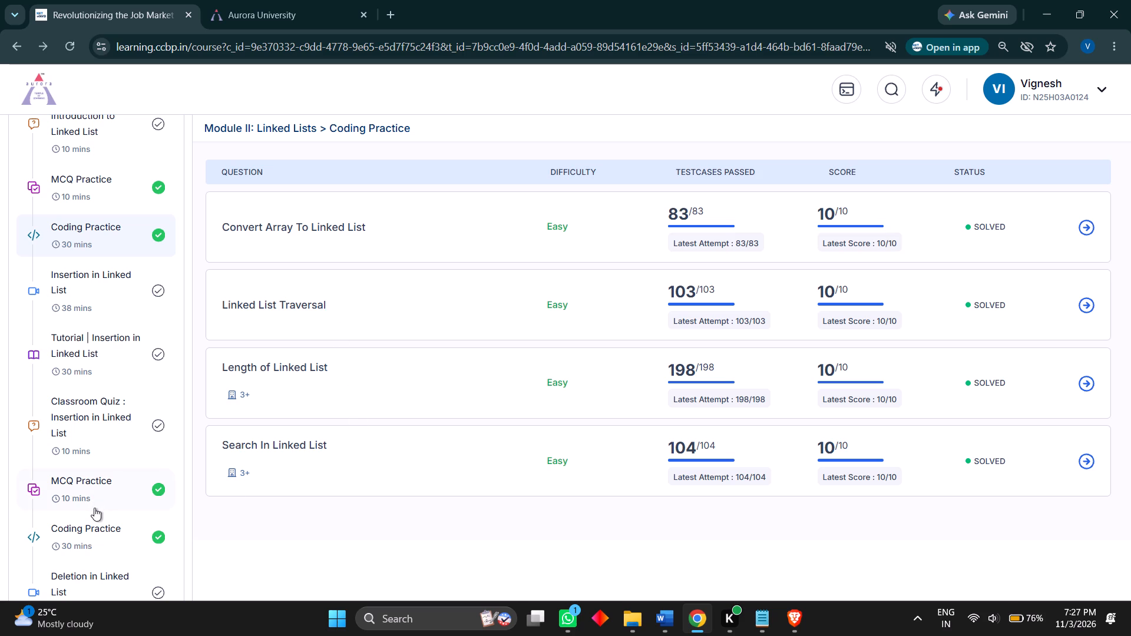
left_click(84, 546)
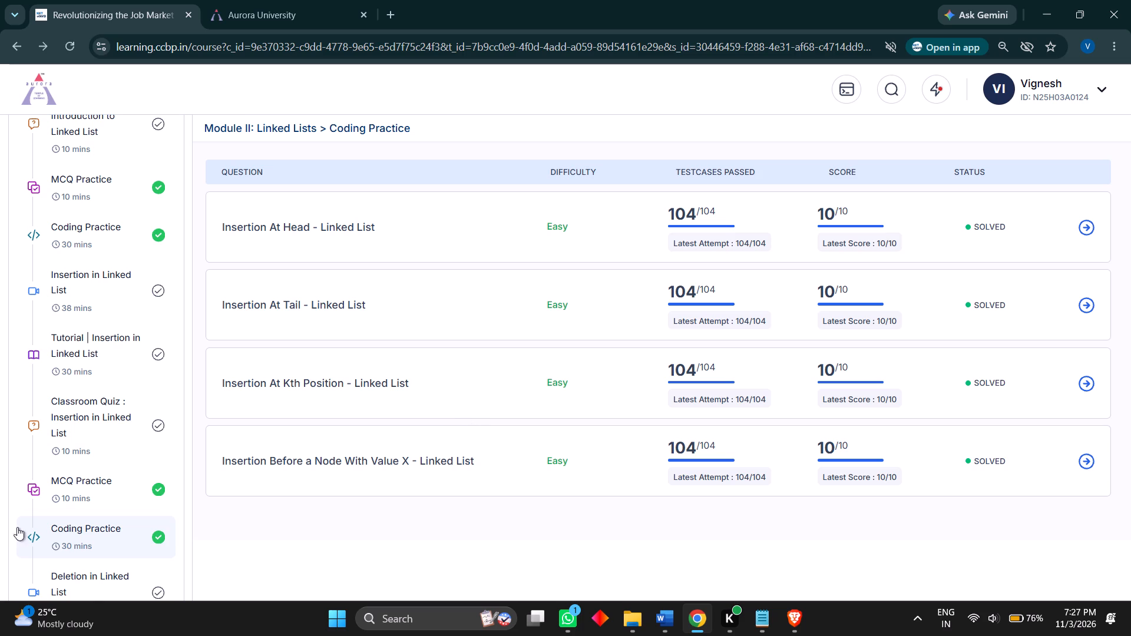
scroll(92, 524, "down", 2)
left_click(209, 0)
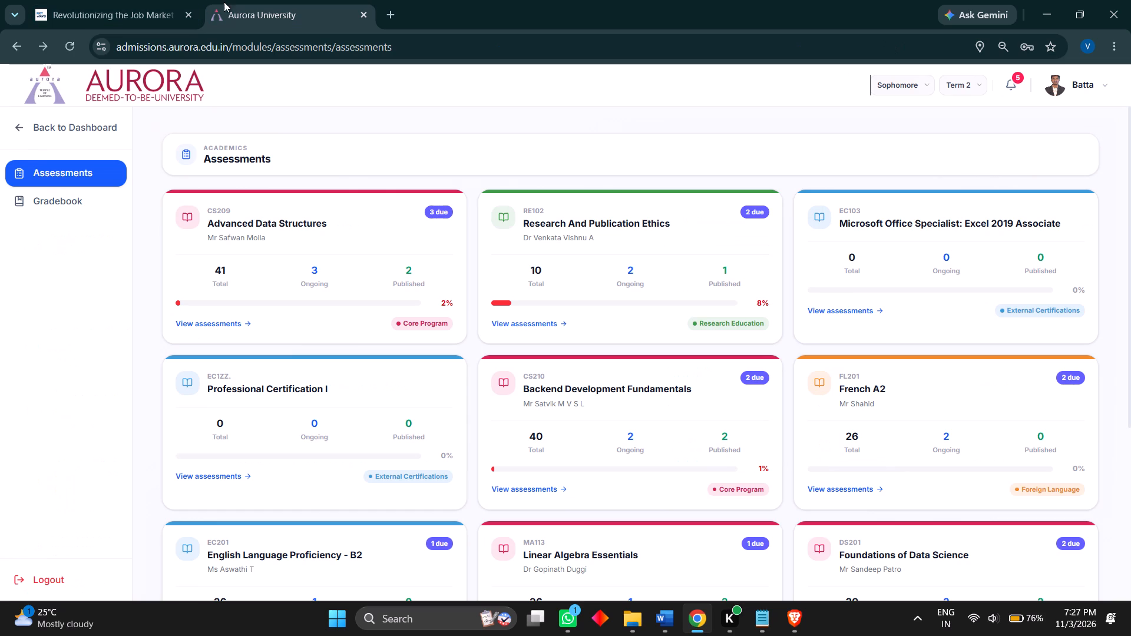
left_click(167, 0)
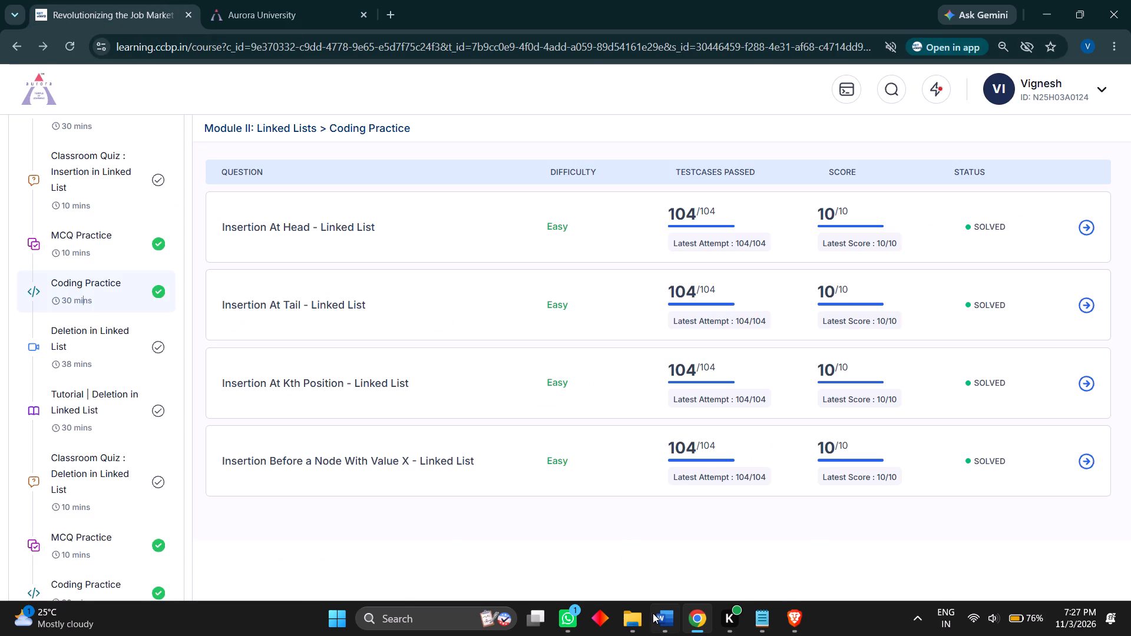
Switch to the lab report in Word and review the remaining linked list insertion and deletion experiments.
left_click(659, 620)
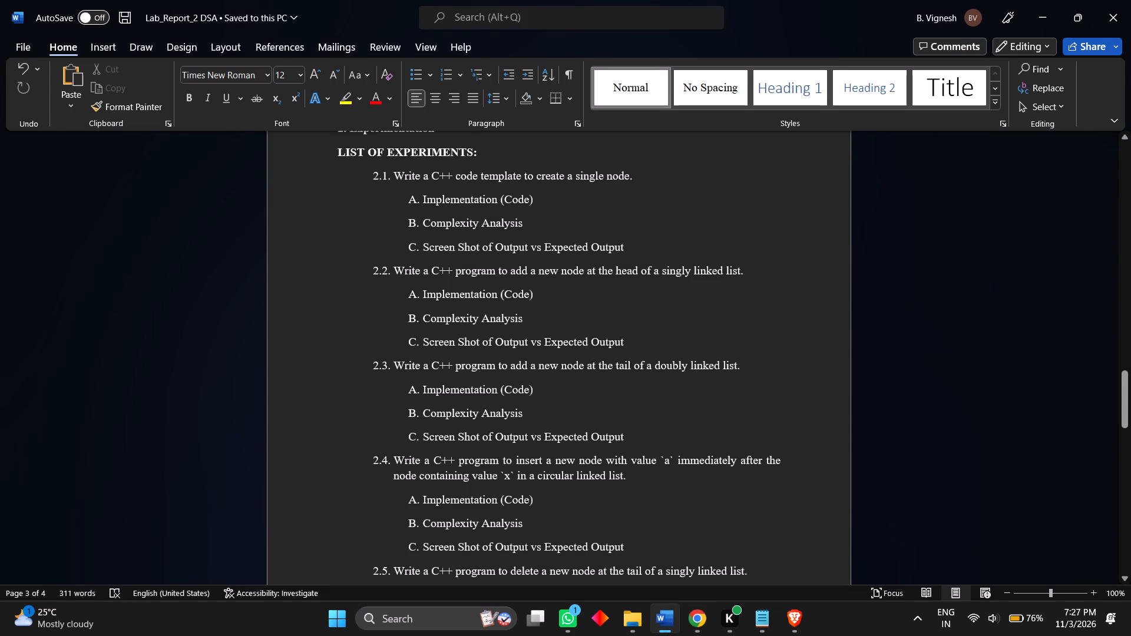
scroll(585, 466, "down", 2)
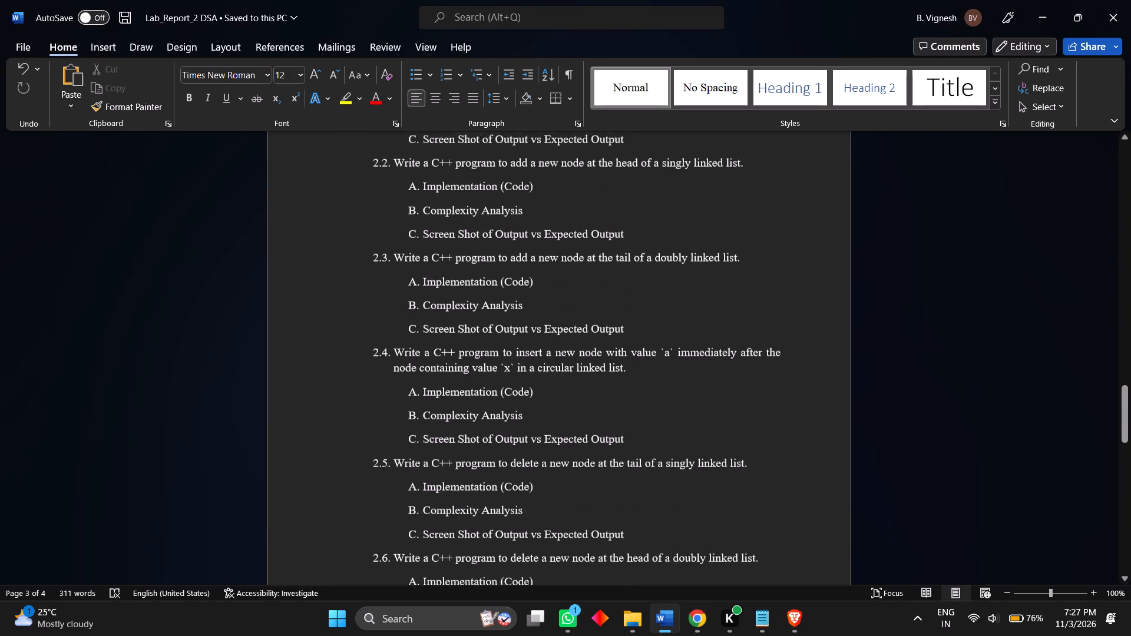
scroll(585, 466, "down", 1)
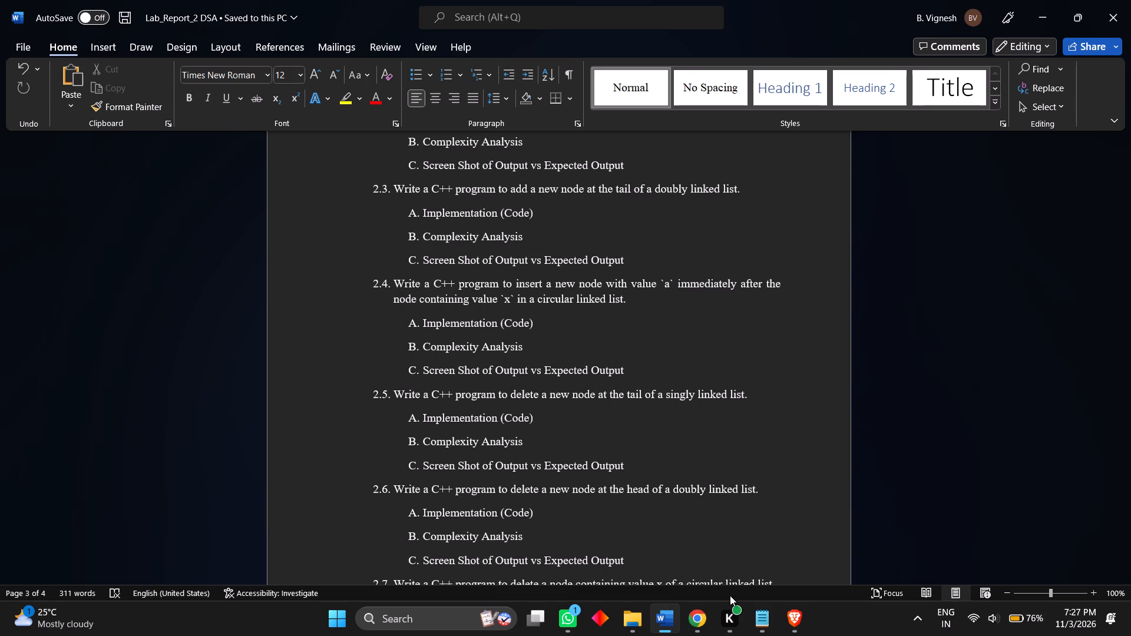
Return to Chrome and open the Coding Practice question list that follows the Deletion in Linked List lessons.
left_click(705, 619)
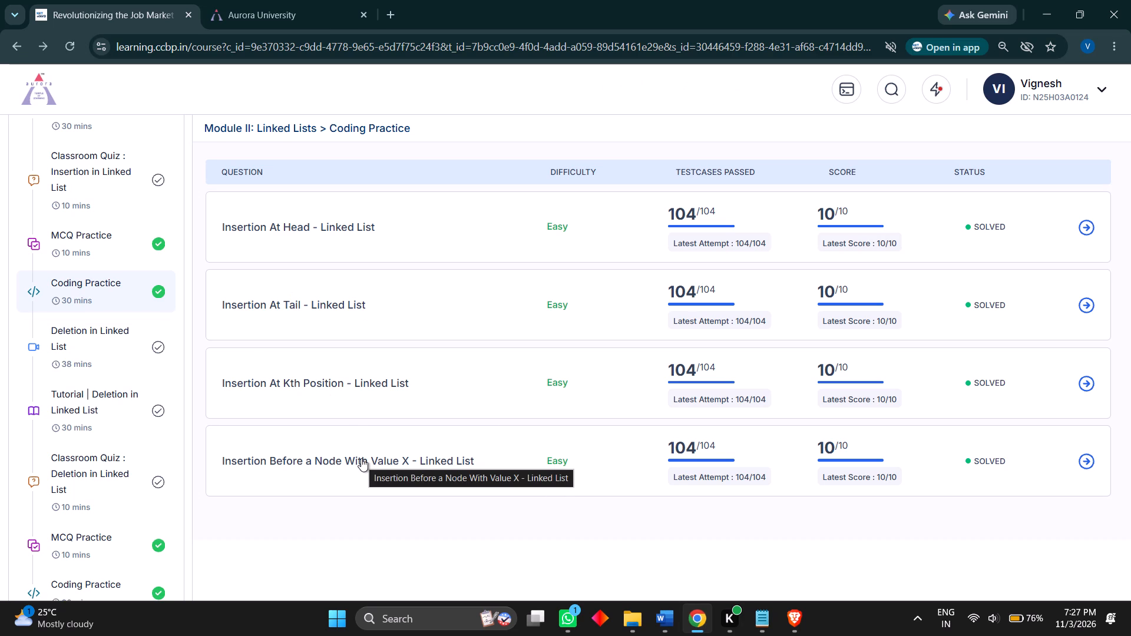
scroll(34, 447, "down", 1)
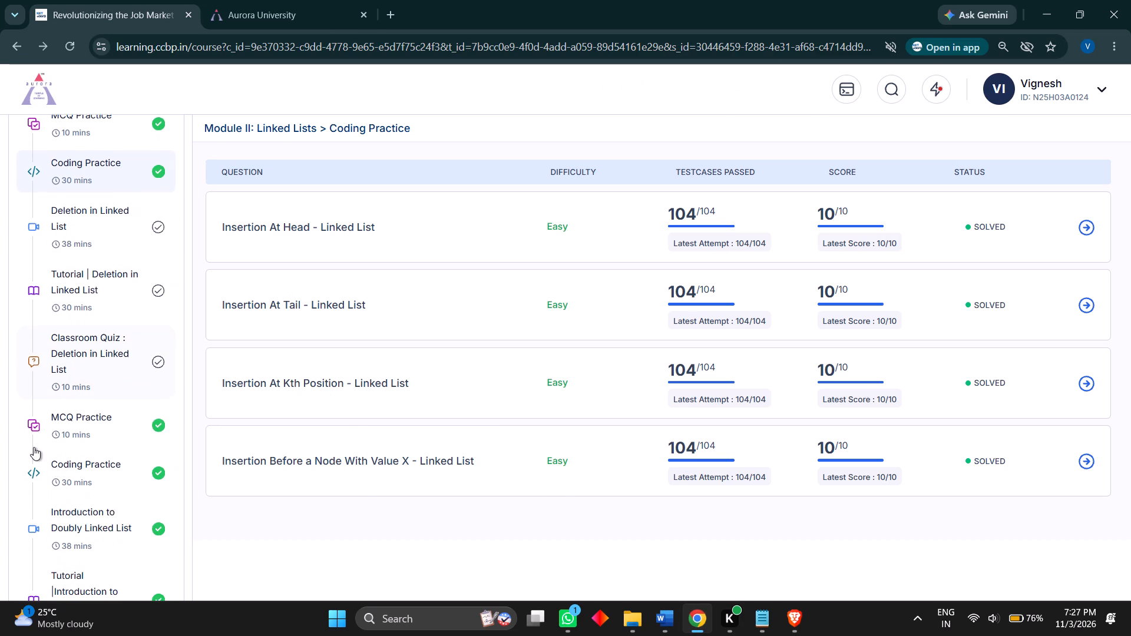
left_click(126, 475)
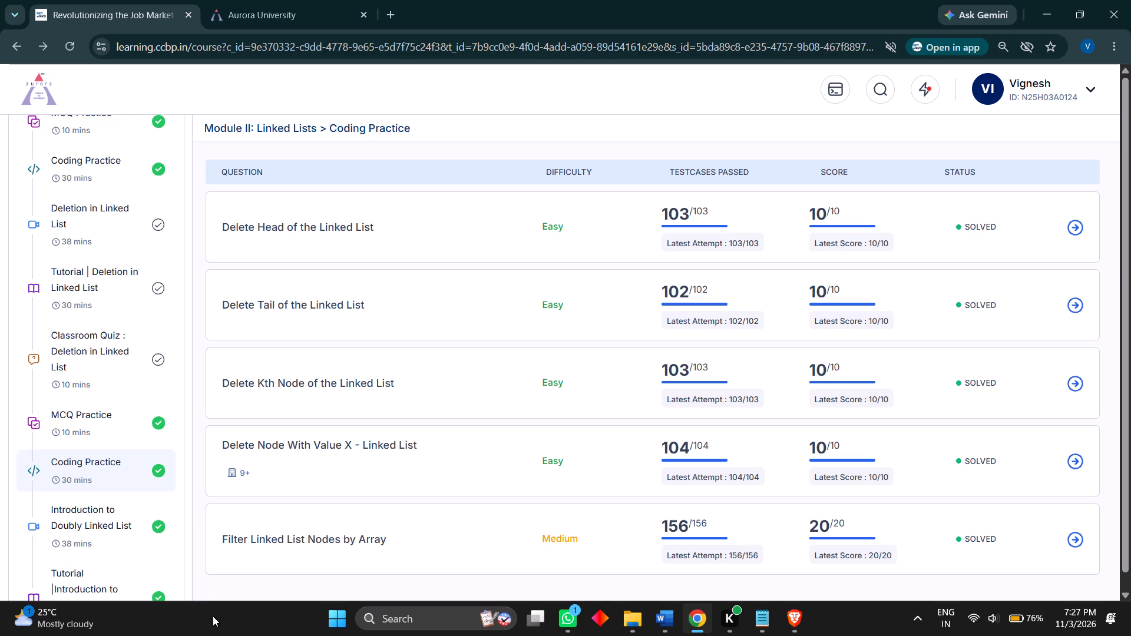
Switch to Brave and pause the "I Am The Danger" lyric video.
left_click(789, 613)
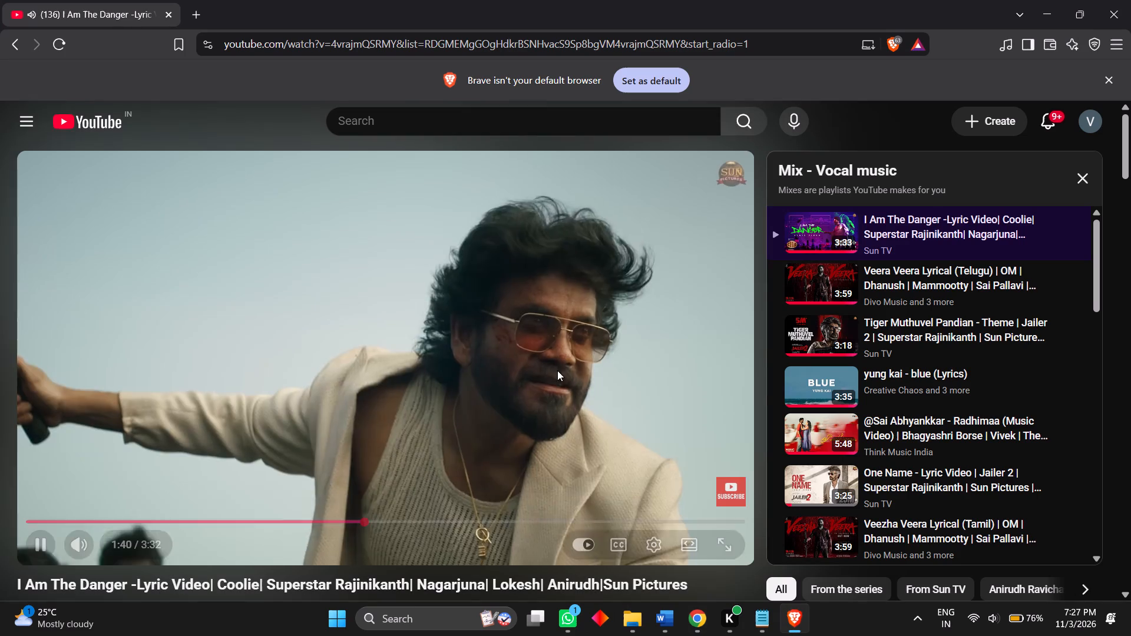
left_click(550, 367)
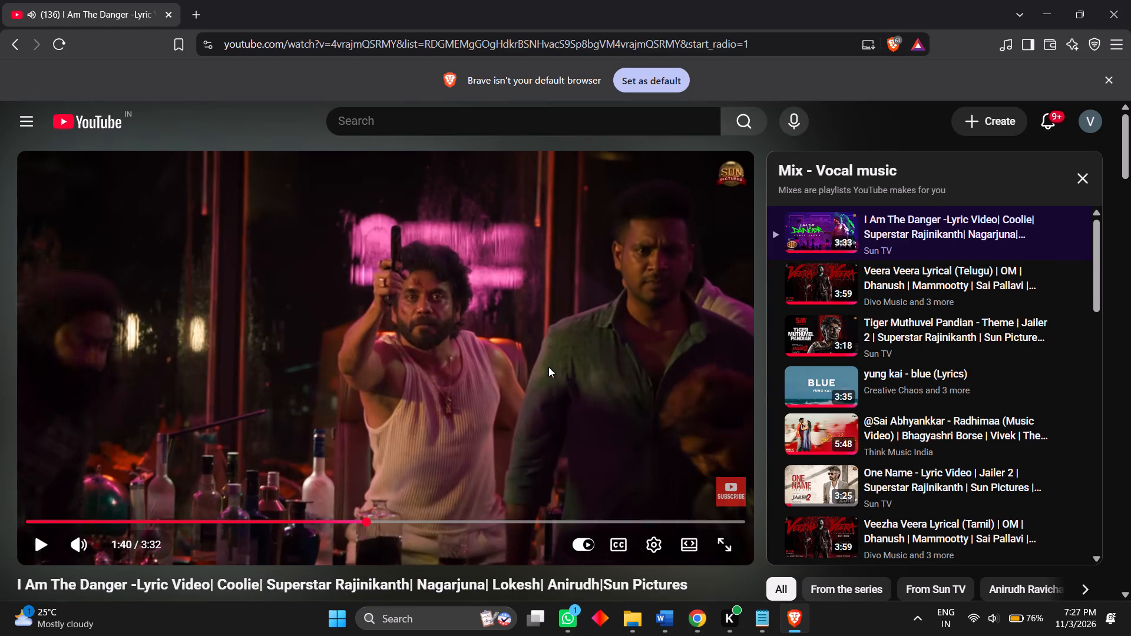
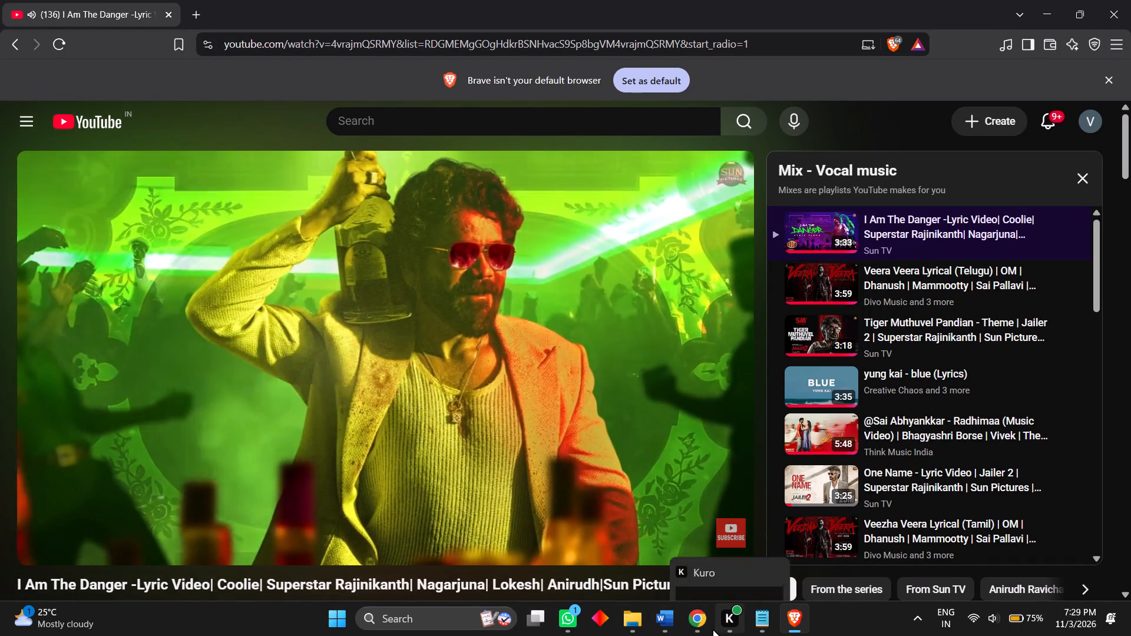
Switch to Chrome and review the solved coding practice questions on linked list deletion.
left_click(710, 629)
scroll(456, 357, "down", 1)
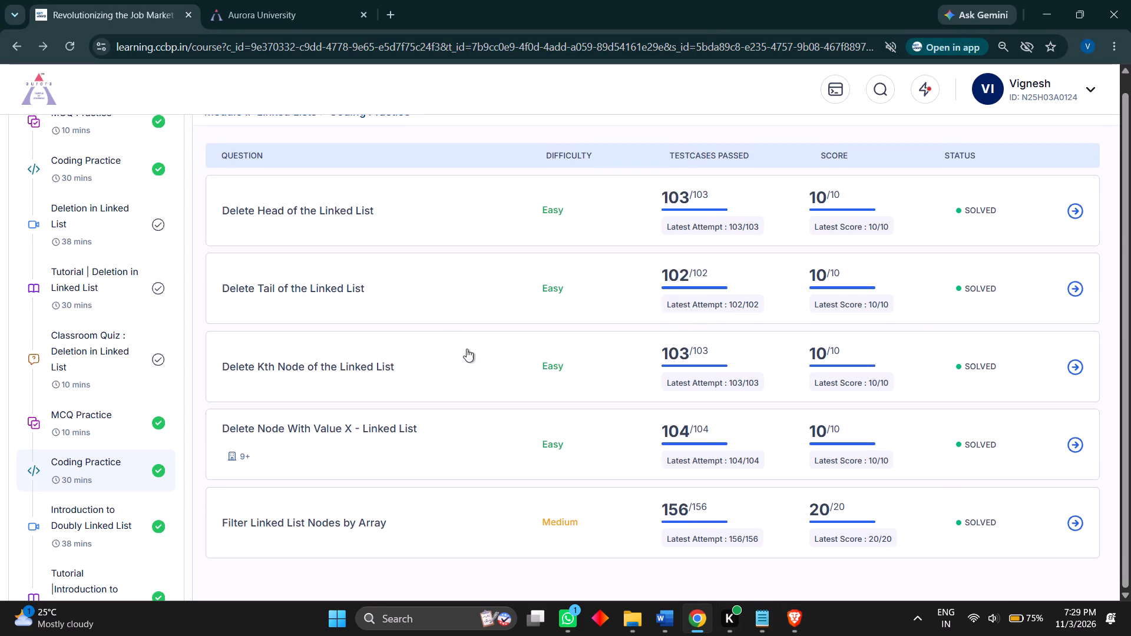
scroll(606, 419, "down", 2)
scroll(416, 331, "up", 2)
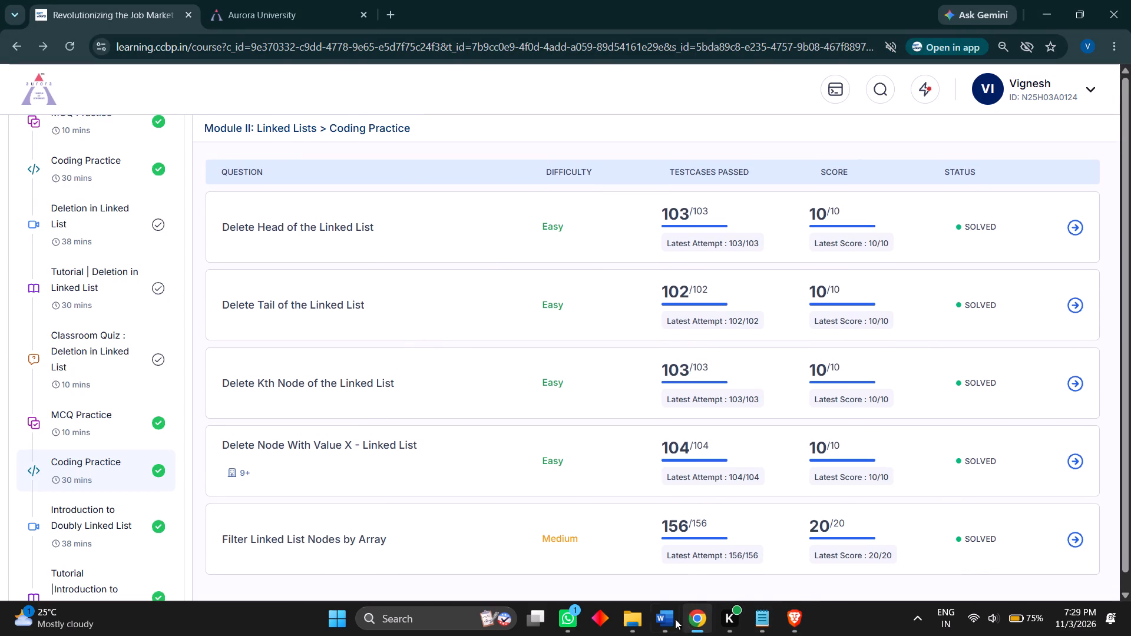
Switch to the lab report in Word and review the list of experiments from 2.7 back to 2.1.
left_click(665, 620)
scroll(629, 399, "down", 4)
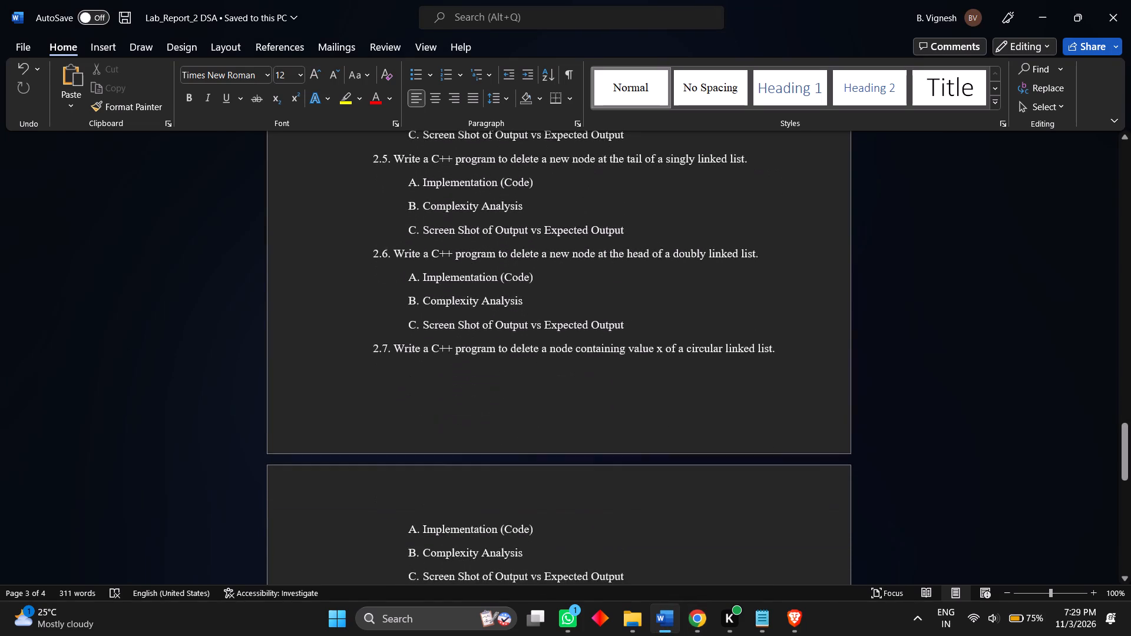
scroll(630, 396, "down", 1)
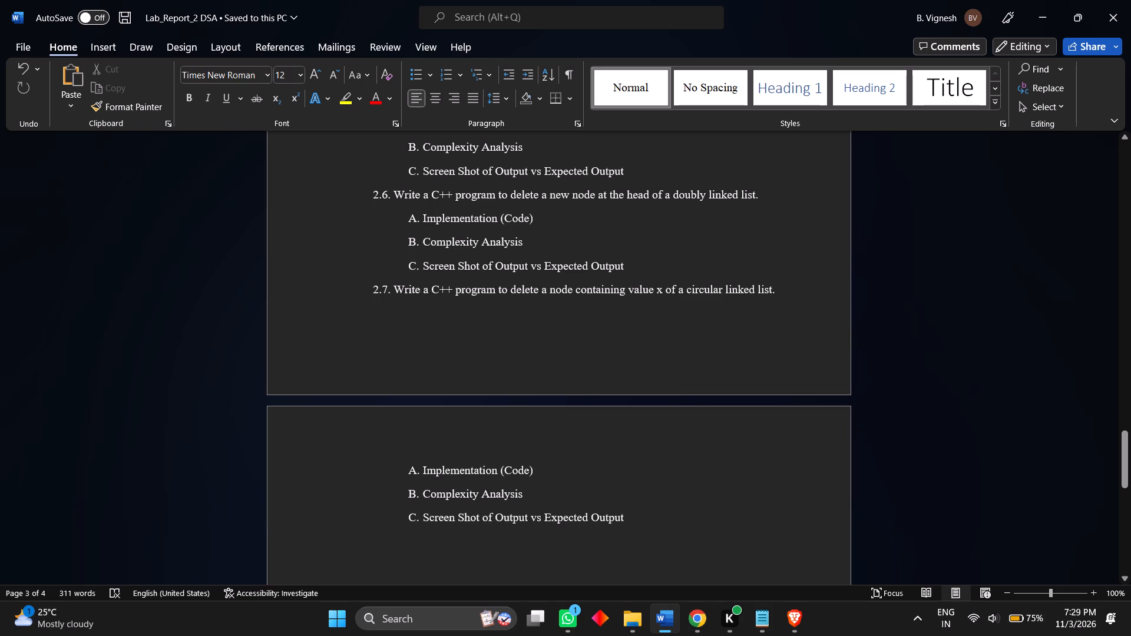
scroll(611, 447, "up", 2)
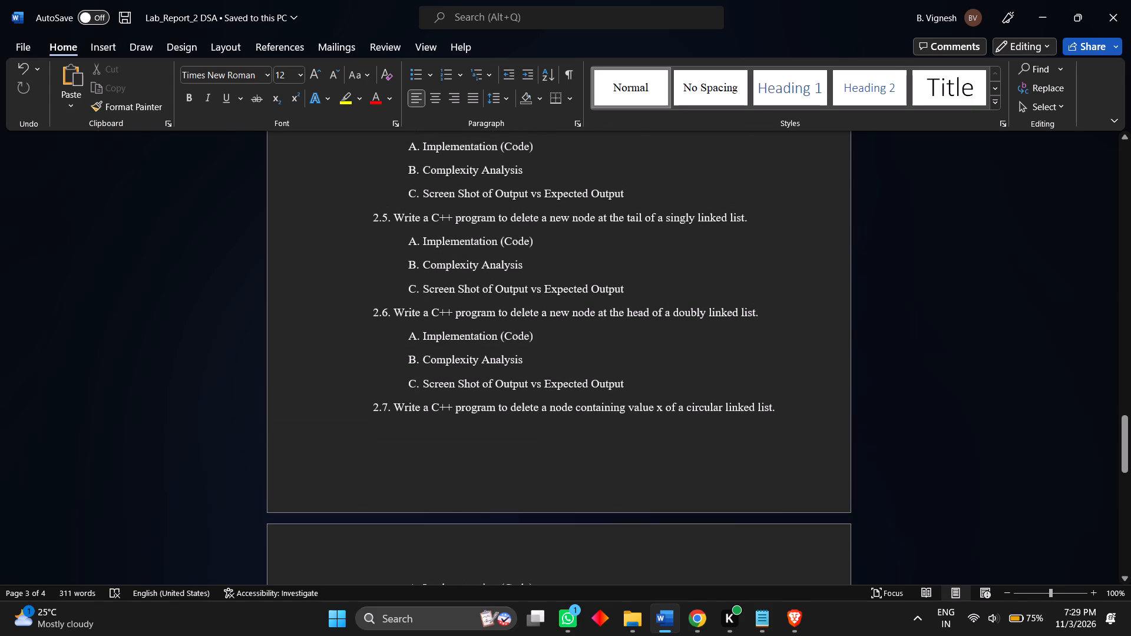
scroll(611, 355, "up", 2)
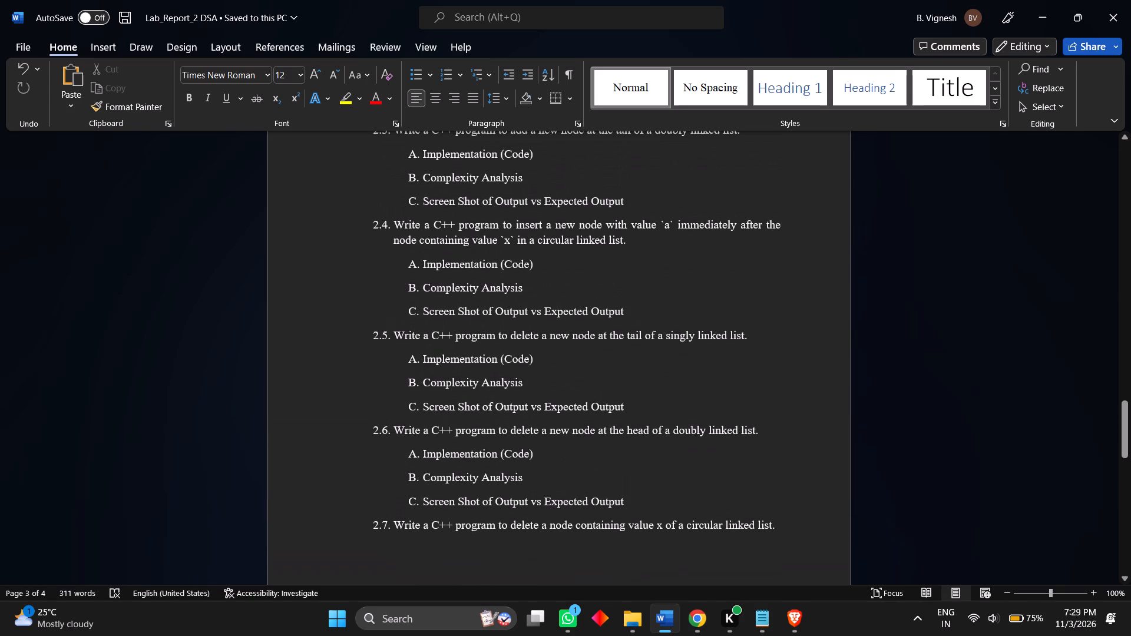
scroll(611, 355, "up", 5)
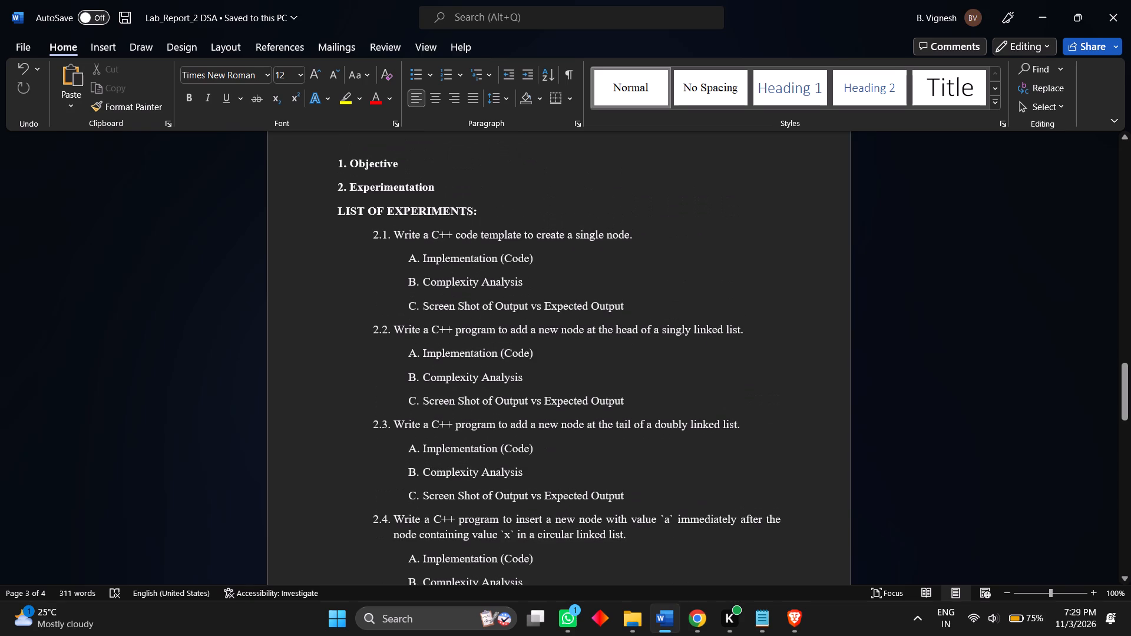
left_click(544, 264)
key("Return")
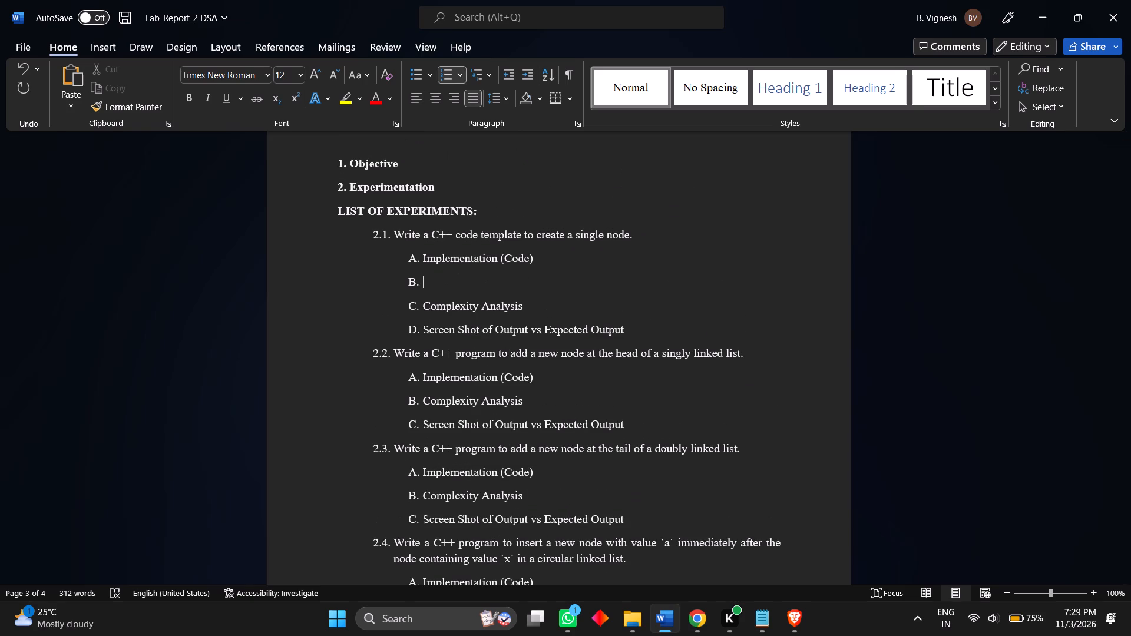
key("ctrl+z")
Remove the automatic A–C list lettering from the three sub-items under each of experiments 2.1 to 2.4.
left_click_drag(635, 313, 559, 300)
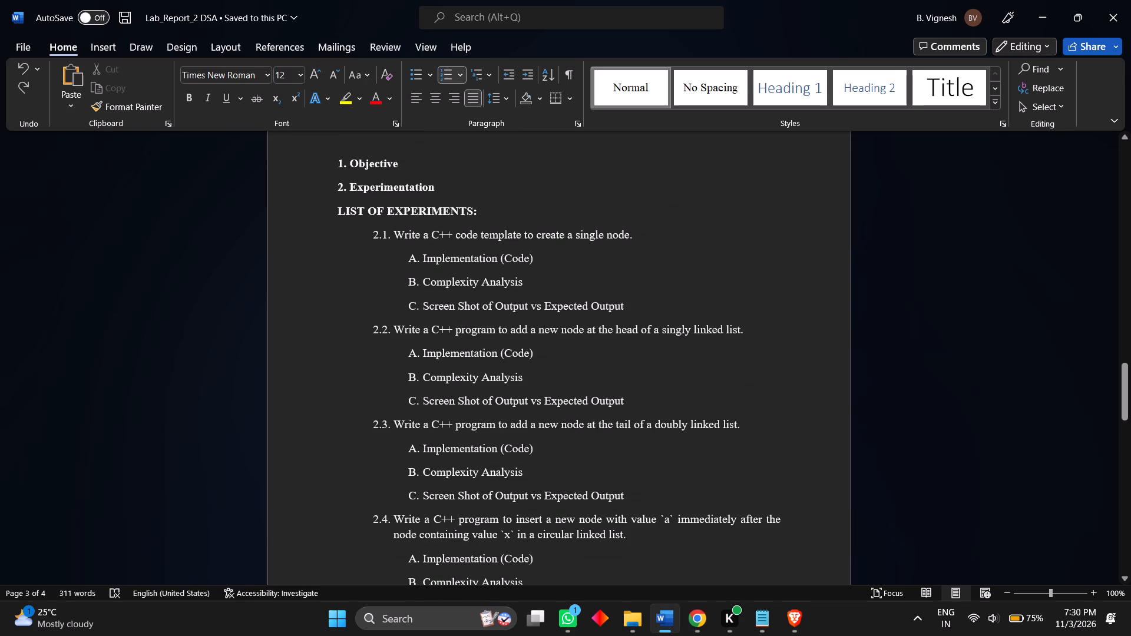
left_click_drag(559, 300, 403, 267)
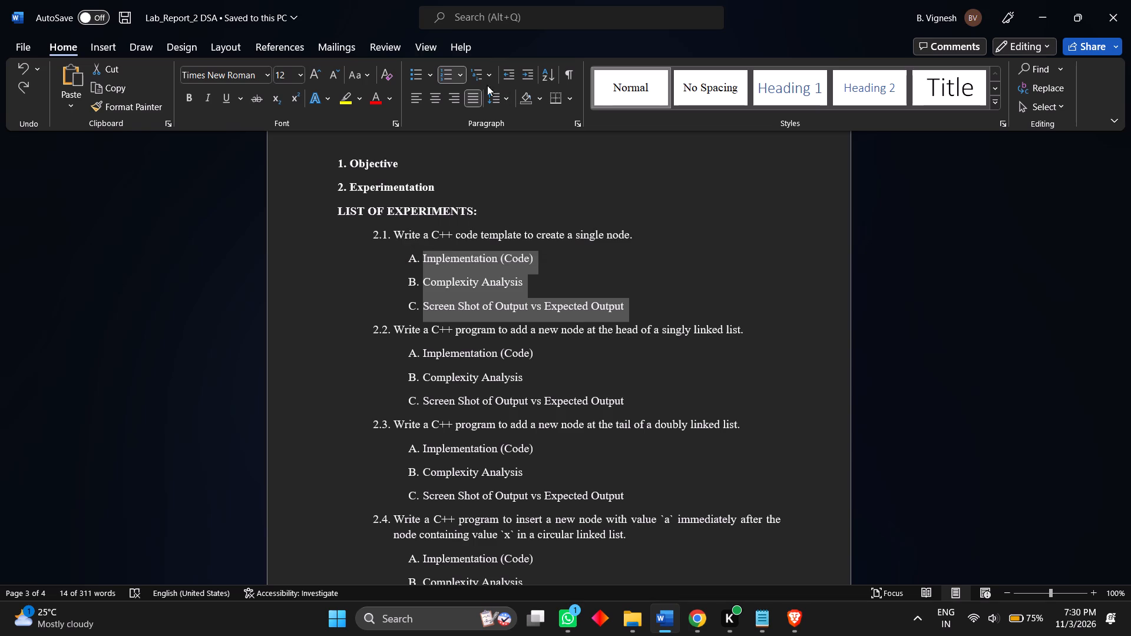
left_click(442, 73)
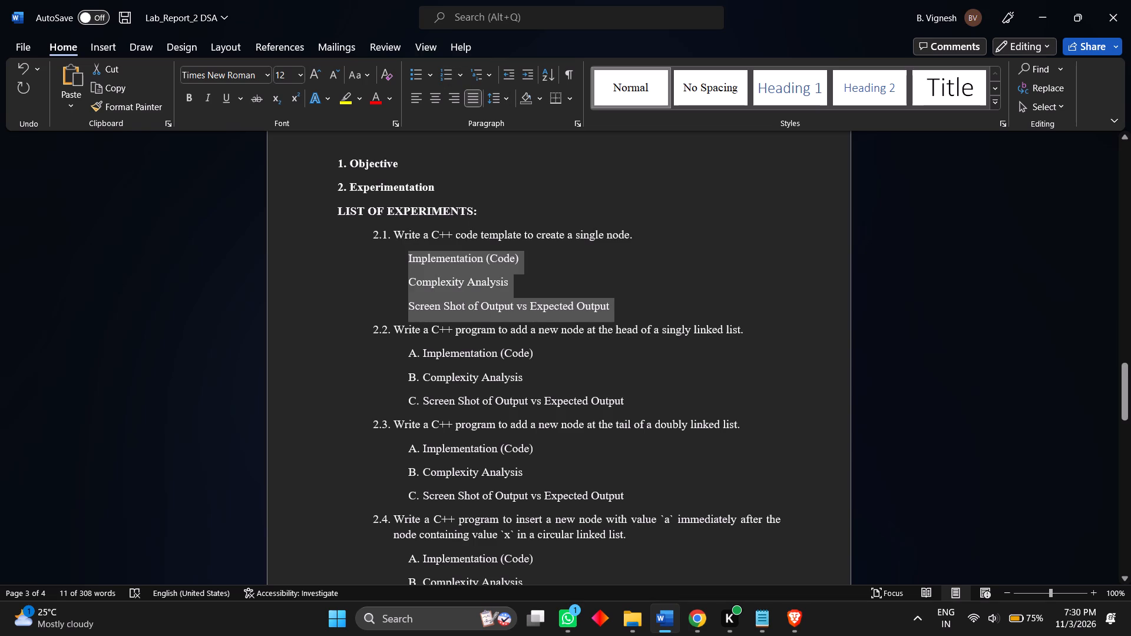
left_click(628, 400)
left_click_drag(627, 401, 461, 355)
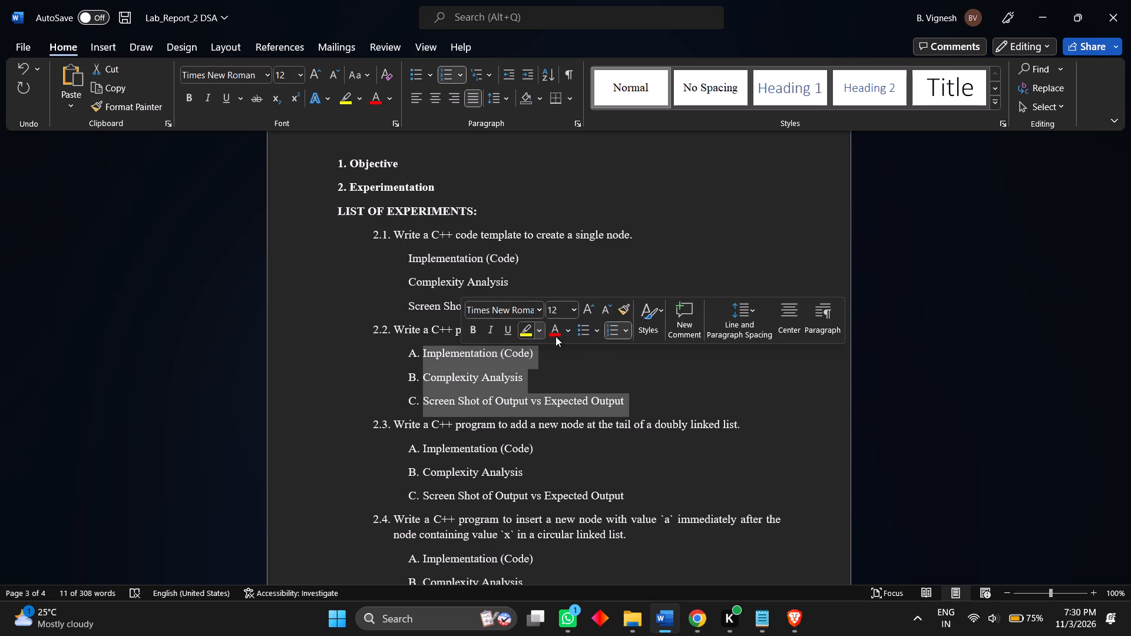
left_click(607, 336)
scroll(553, 340, "down", 1)
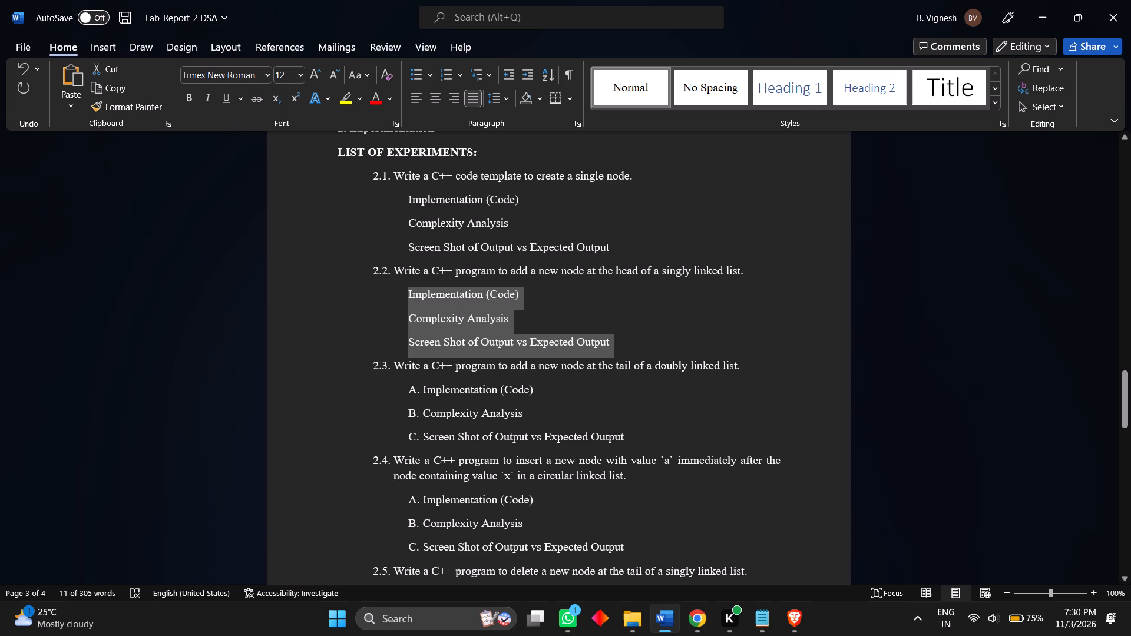
left_click_drag(627, 436, 439, 389)
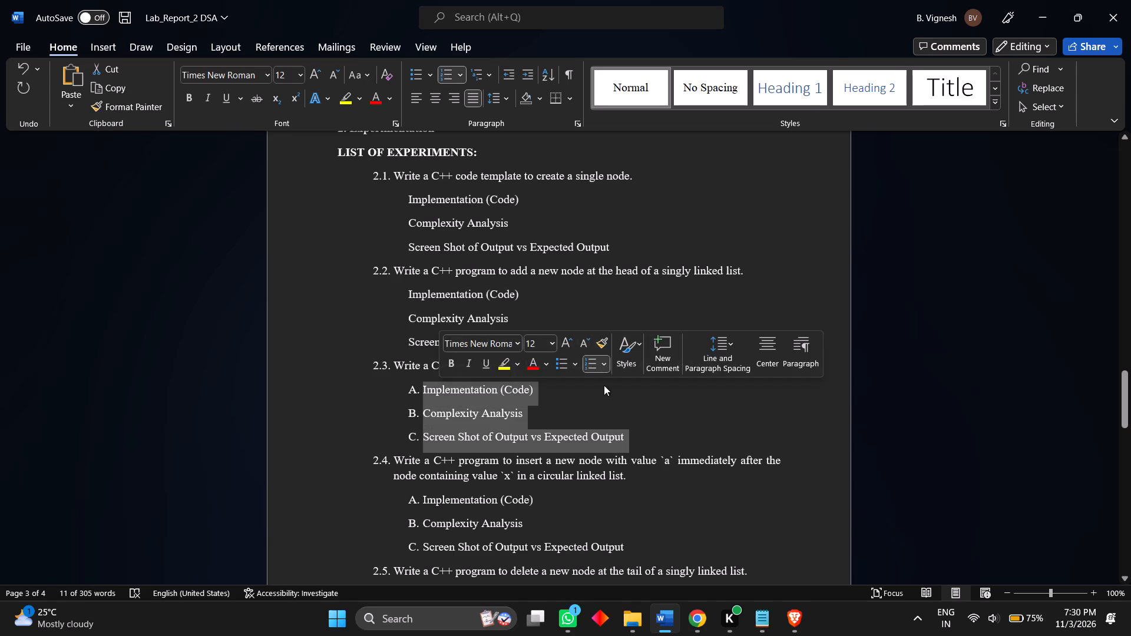
left_click(588, 360)
scroll(588, 364, "down", 2)
left_click_drag(624, 431, 582, 428)
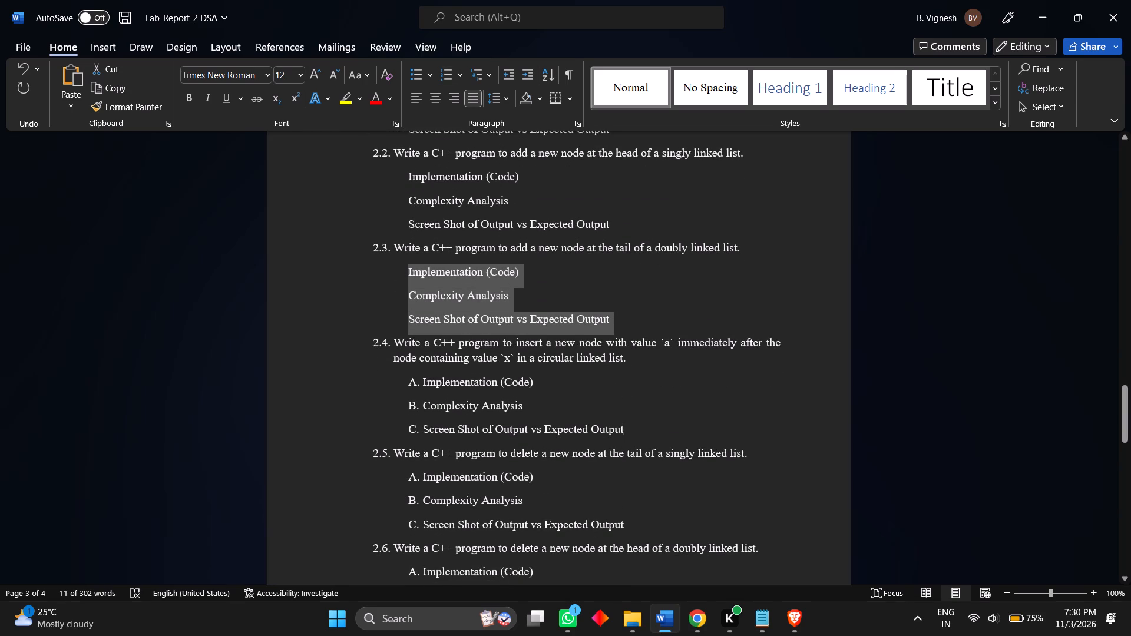
left_click_drag(582, 428, 430, 385)
left_click(577, 360)
Remove the automatic A–C list lettering from the three sub-items under each of experiments 2.5 to 2.7.
scroll(589, 366, "down", 3)
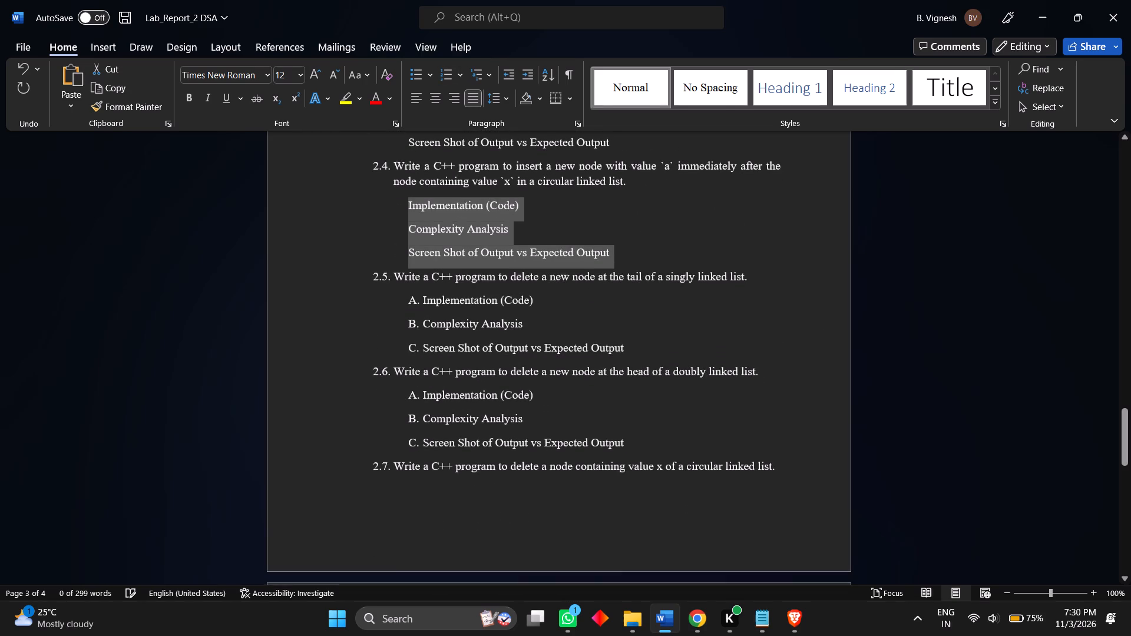
left_click_drag(630, 349, 417, 299)
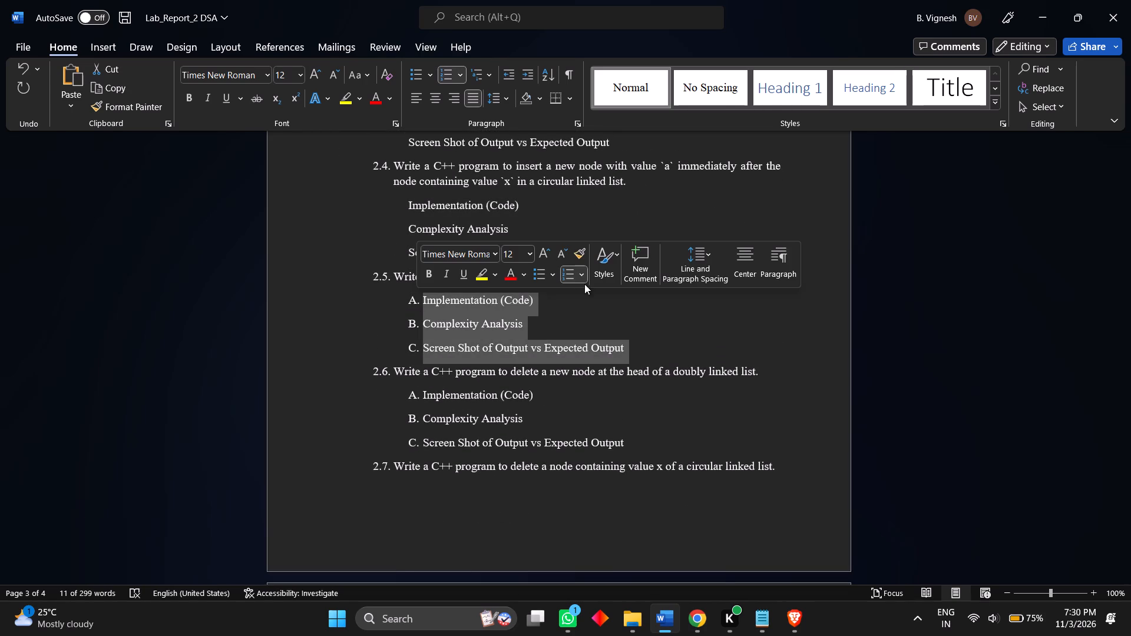
left_click(571, 277)
scroll(567, 283, "down", 1)
left_click_drag(631, 387, 461, 357)
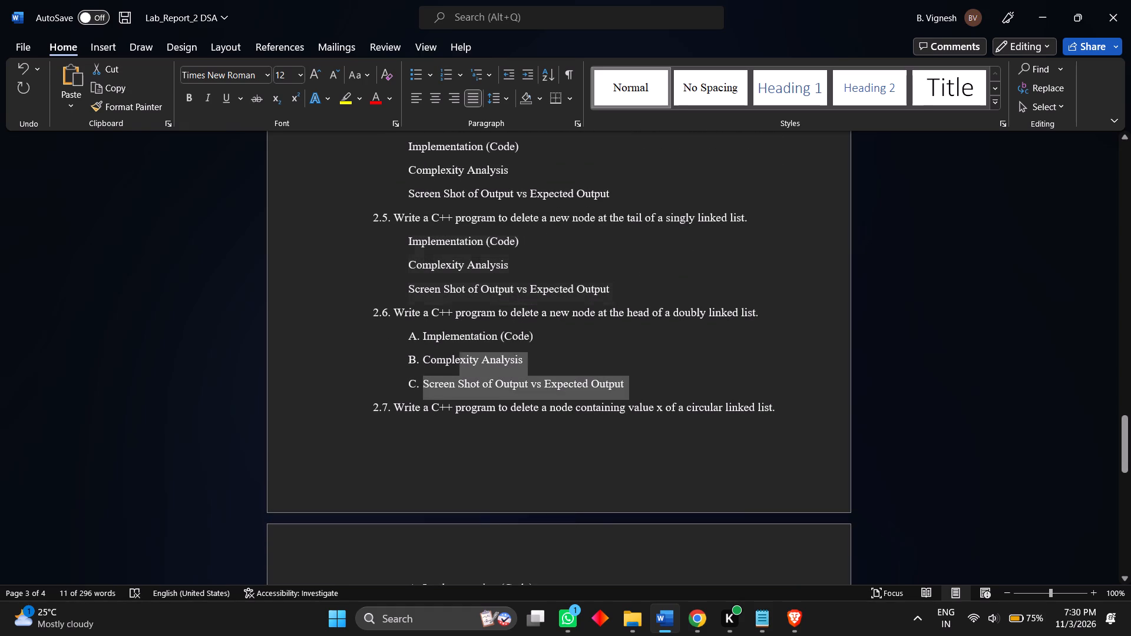
left_click_drag(461, 357, 448, 341)
left_click(598, 317)
scroll(598, 318, "down", 3)
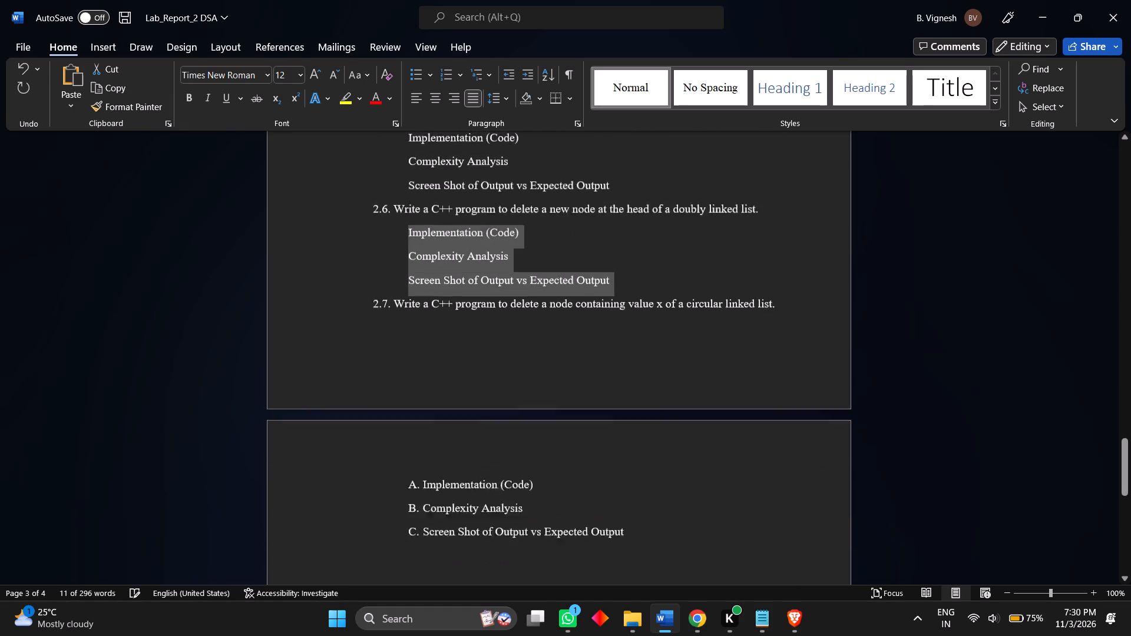
left_click_drag(631, 450, 491, 420)
left_click(643, 471)
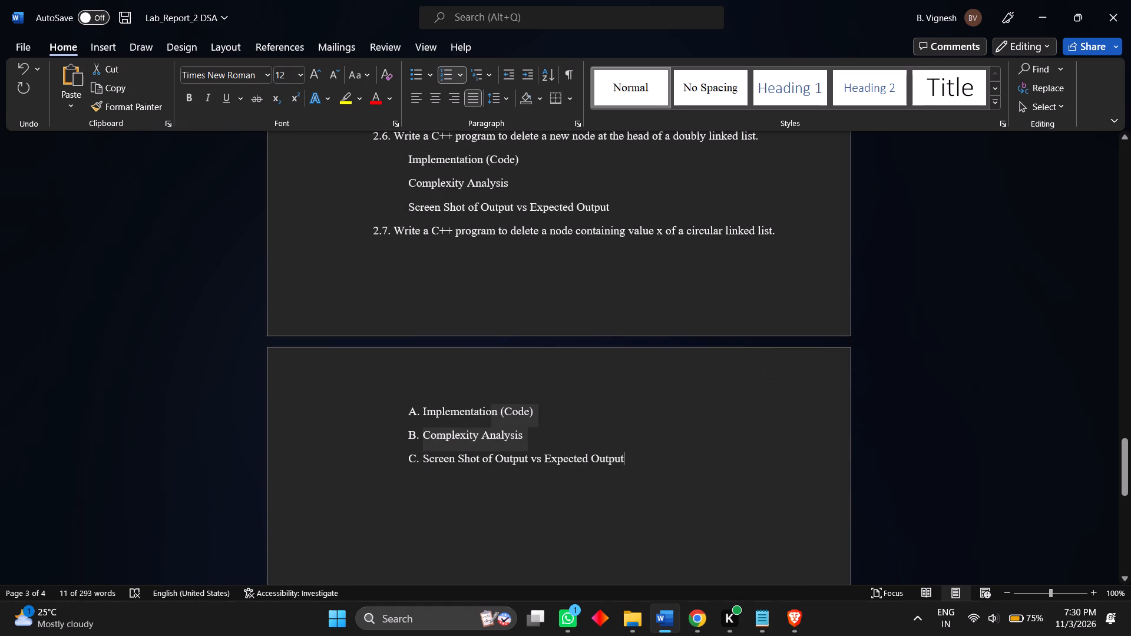
left_click_drag(642, 463, 475, 410)
left_click(623, 382)
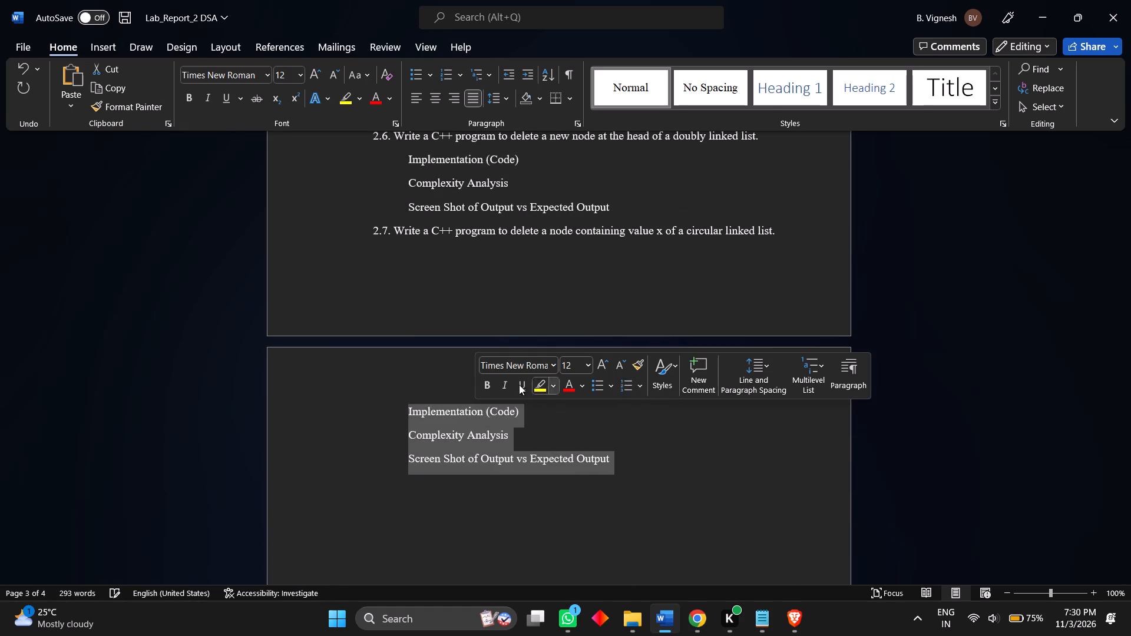
Add the plain-text prefix "A. " before Implementation (Code) under experiment 2.1.
scroll(487, 375, "up", 11)
scroll(485, 363, "down", 1)
scroll(485, 363, "up", 1)
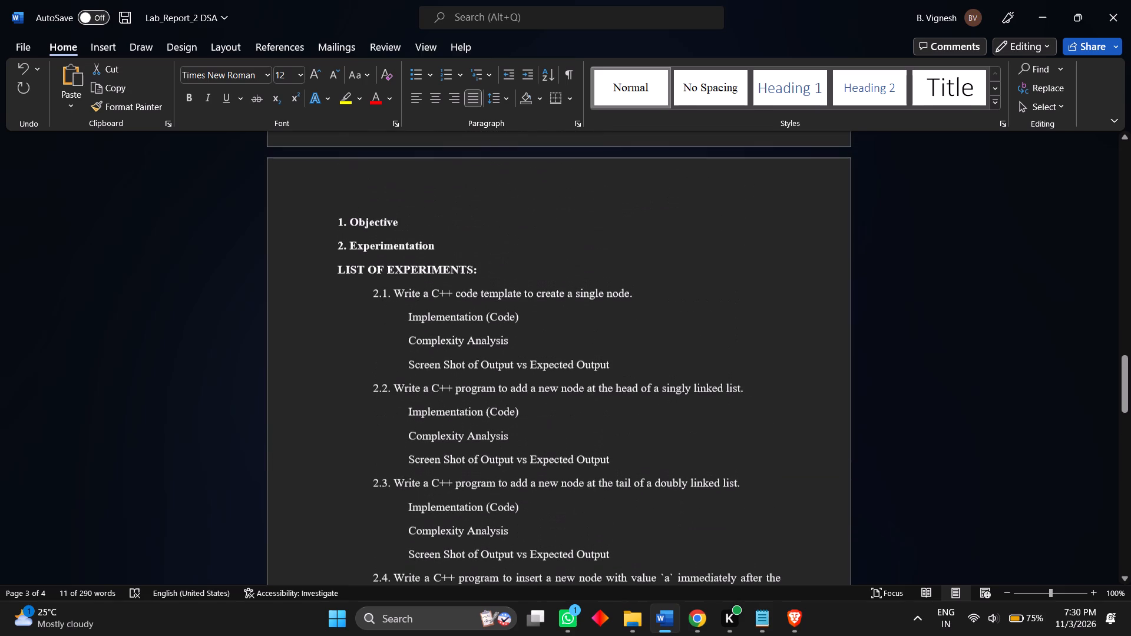
left_click(408, 313)
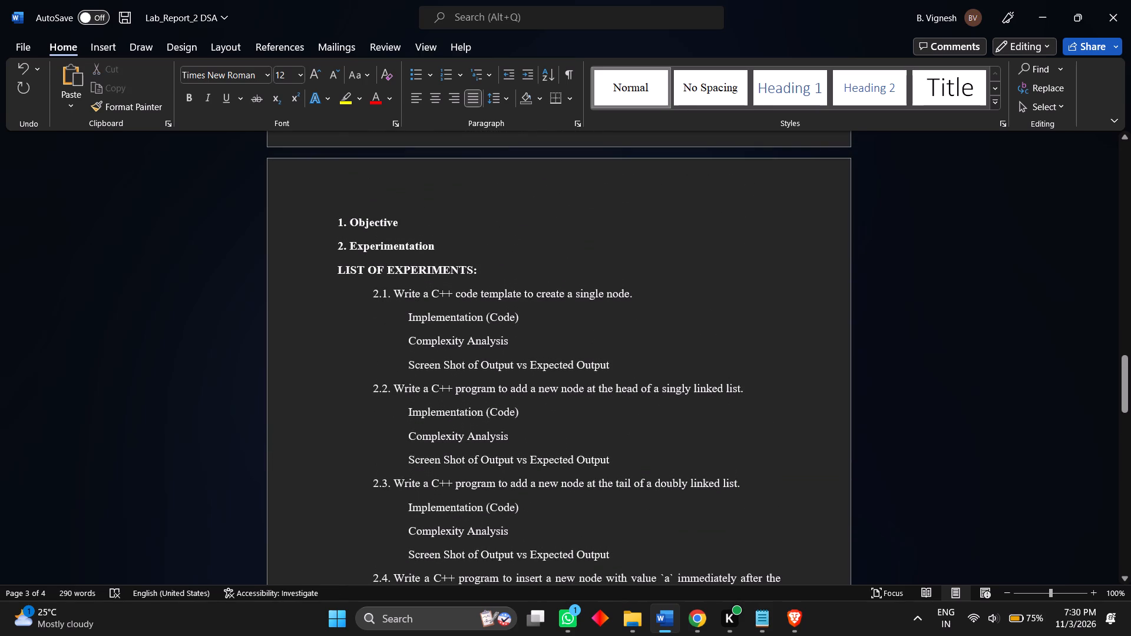
type("A>")
key("BackSpace")
type(".")
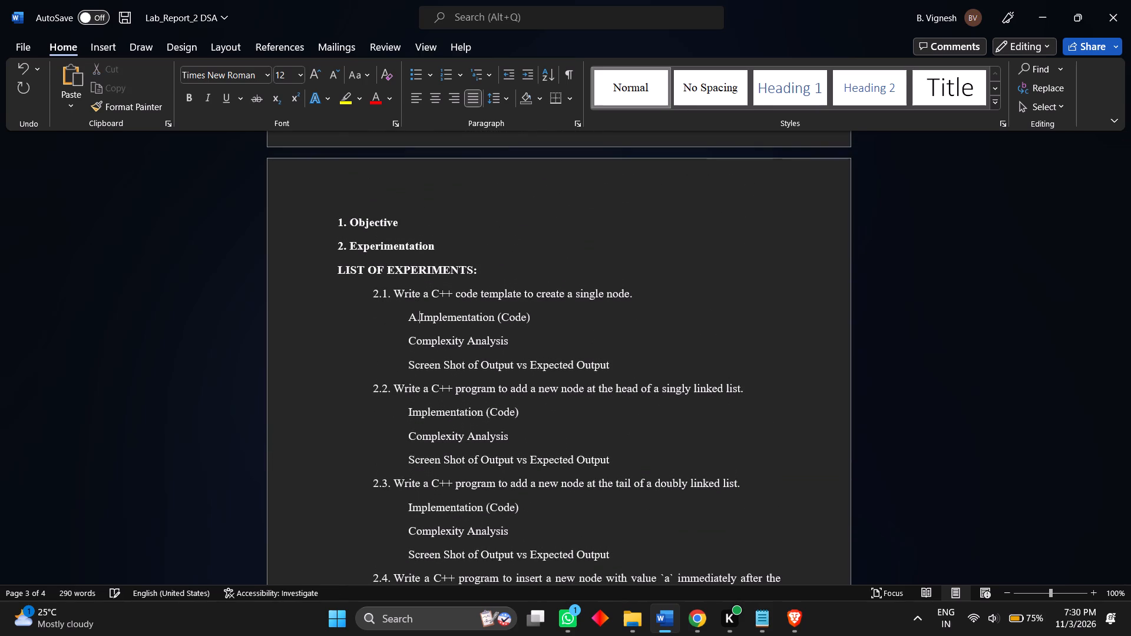
key("space")
Under experiment 2.1, add the plain-text prefixes "B. " before Complexity Analysis and "C. " before Screen Shot of Output vs Expected Output.
key("Down")
key("Left")
key("Left")
key("Left")
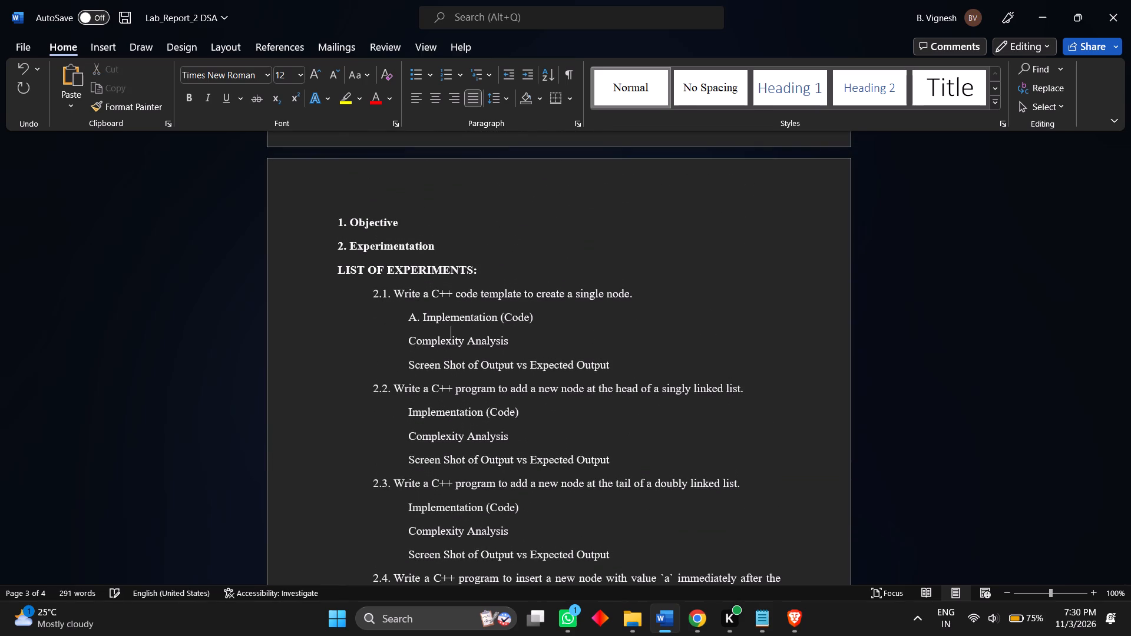
key("Right")
type("B.")
key("space")
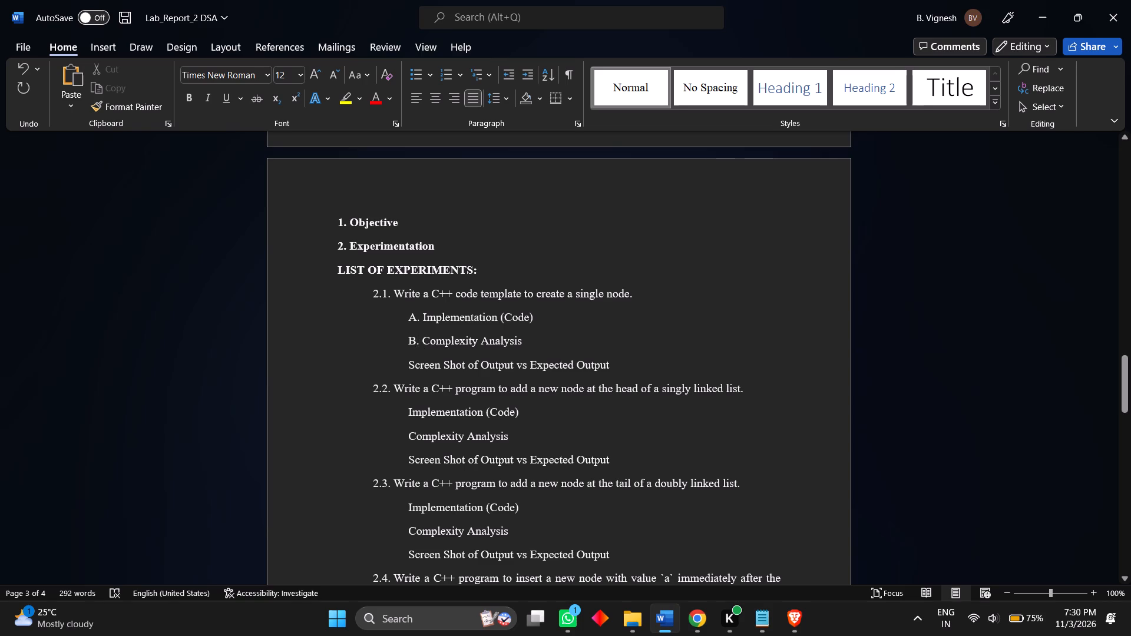
left_click(414, 366)
key("Left")
key("shift+c")
type(".")
key("space")
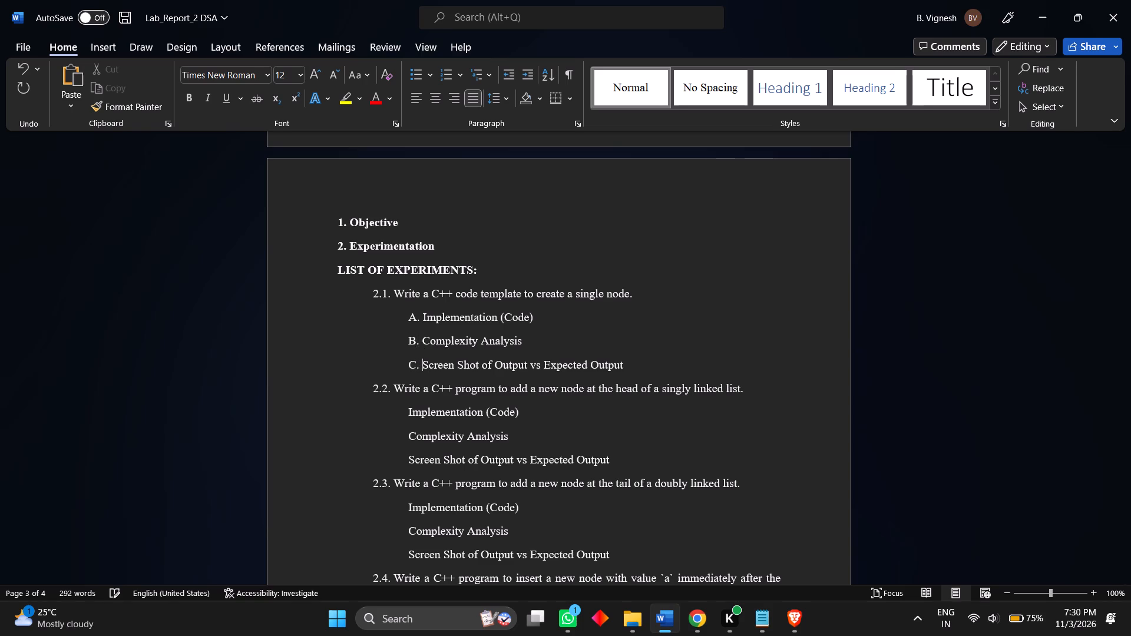
Under experiment 2.2, add the plain-text prefixes "A. " before Implementation (Code) and "B. " before Complexity Analysis.
scroll(386, 387, "down", 1)
left_click(403, 349)
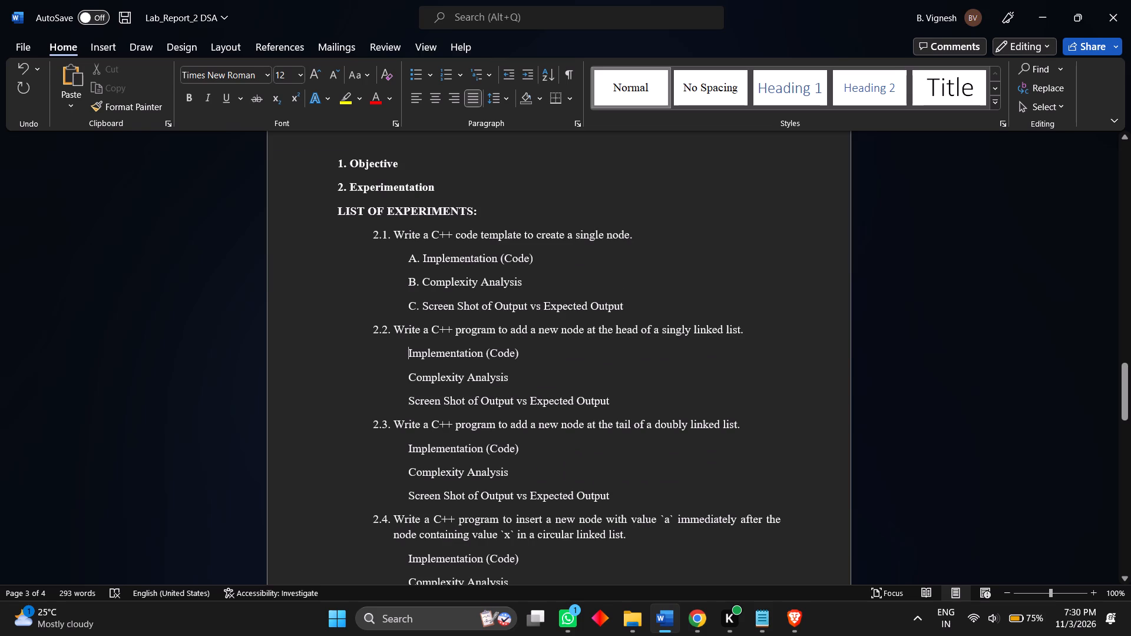
type("A.")
key("space")
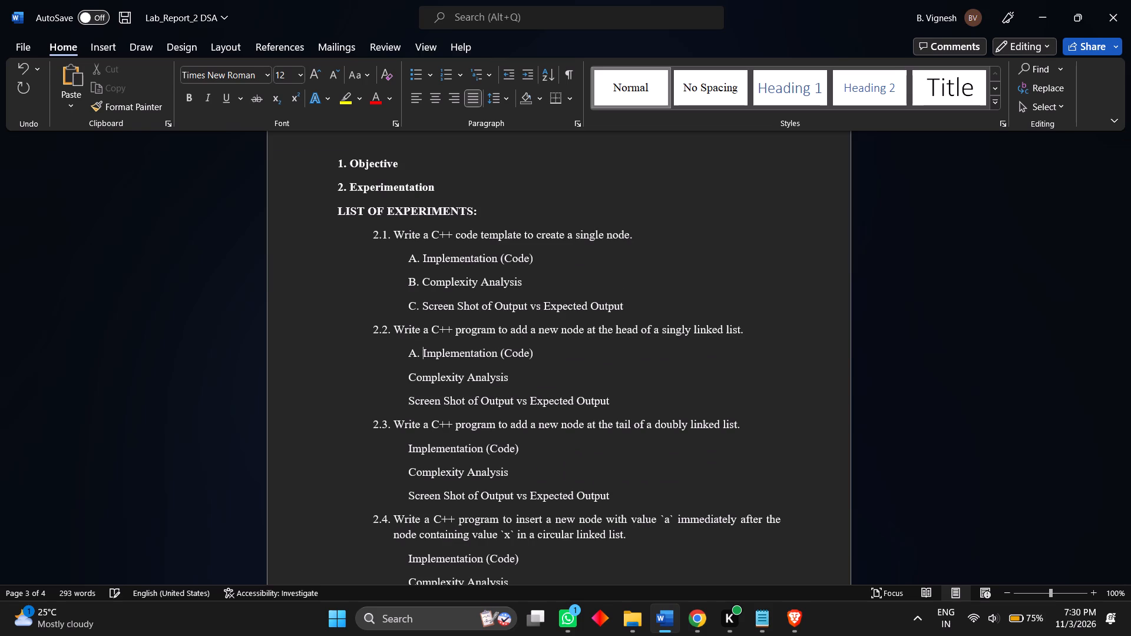
key("shift+Down")
key("Down")
key("Up")
key("Left")
key("Left")
key("shift+b")
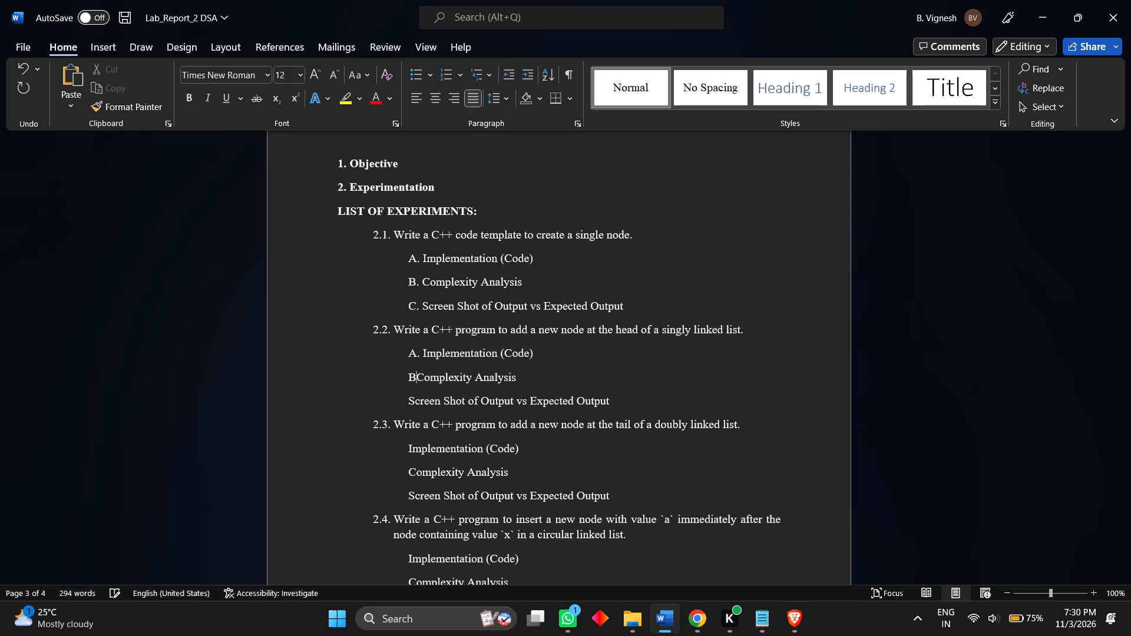
type(".")
key("space")
Add the plain-text prefix "C. " before Screen Shot of Output vs Expected Output under experiment 2.2.
key("Left")
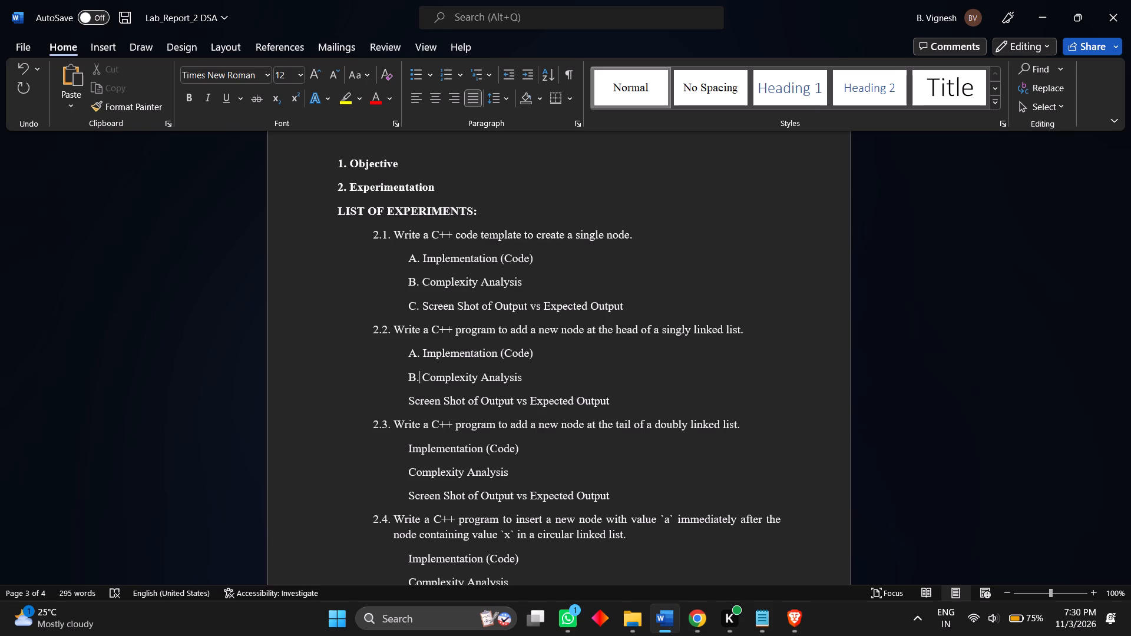
key("Down")
key("Down")
key("Up")
key("Left")
key("Left")
type("C>")
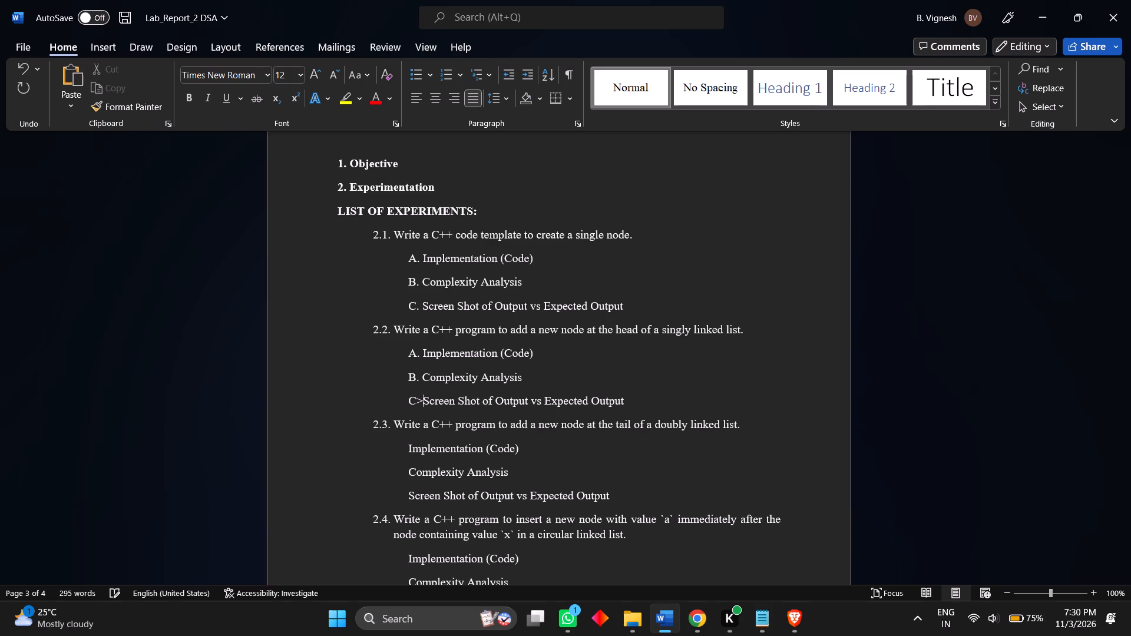
key("BackSpace")
type(".")
key("space")
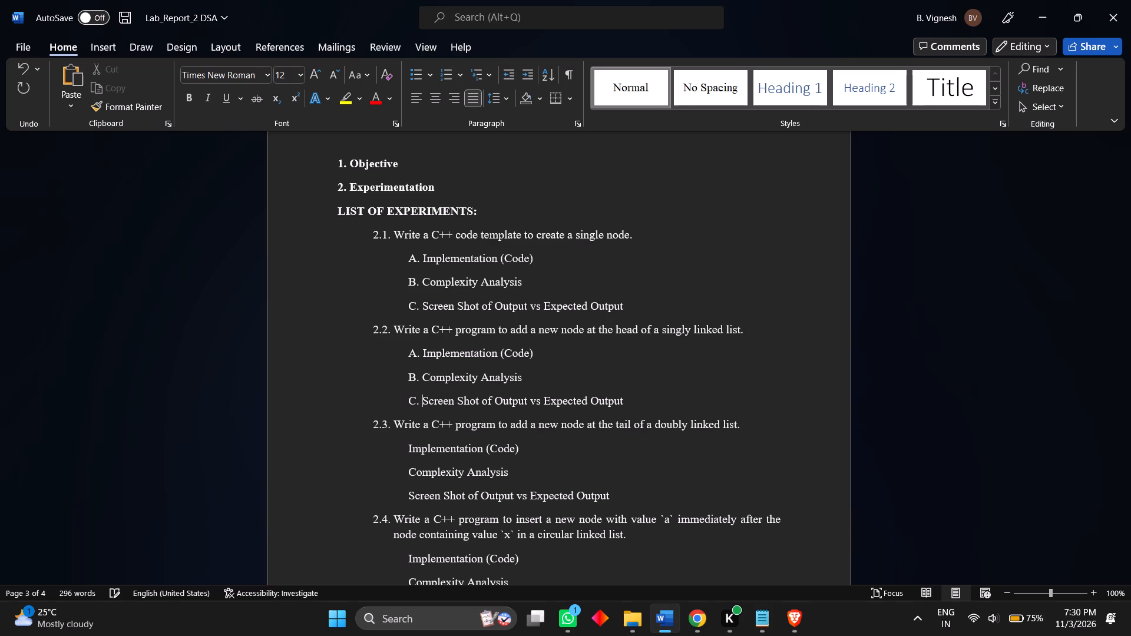
Under experiment 2.3, add the plain-text prefixes "A. " before Implementation (Code) and "B. " before Complexity Analysis.
key("Down")
key("Down")
key("Down")
key("Up")
key("Left")
key("Left")
type("A.")
key("space")
key("Down")
key("Left")
key("Left")
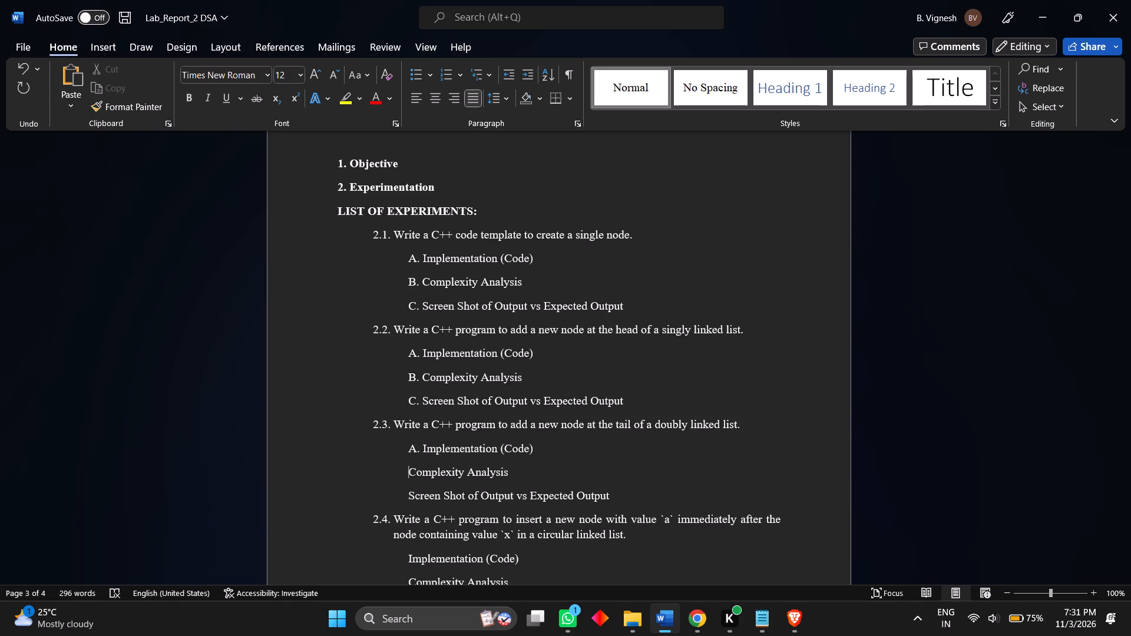
type("B.")
key("space")
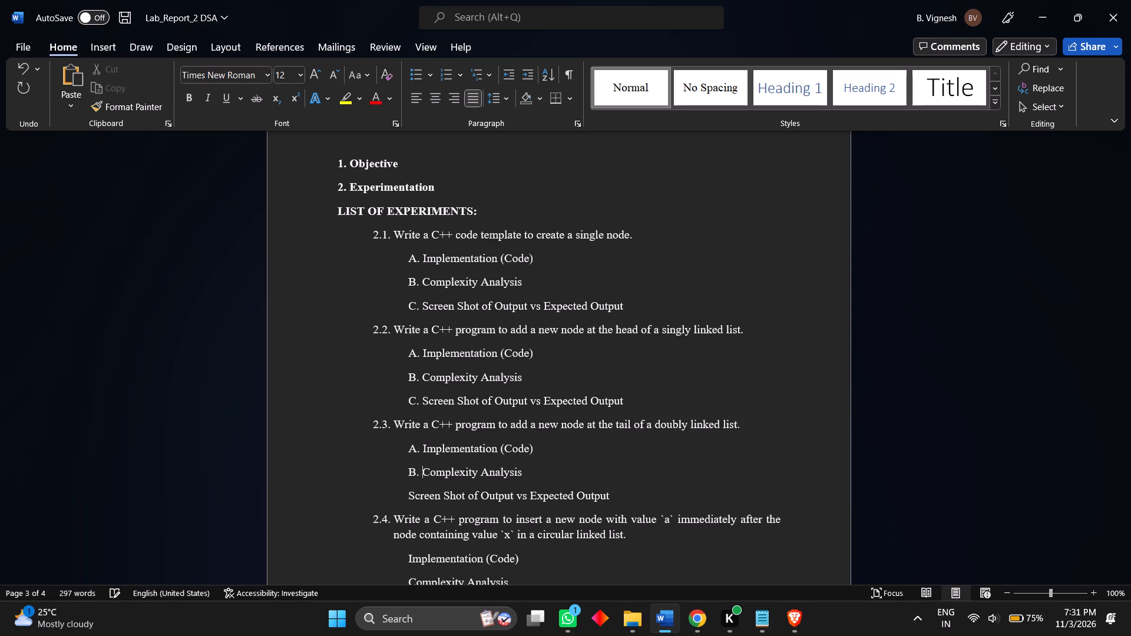
Add the plain-text prefix "C. " before Screen Shot of Output vs Expected Output under experiment 2.3.
key("Down")
key("Left")
key("Left")
key("Left")
type("C.")
key("space")
Under experiment 2.4, add the plain-text prefixes "A. " before Implementation (Code) and "B. " before Complexity Analysis.
scroll(385, 322, "down", 1)
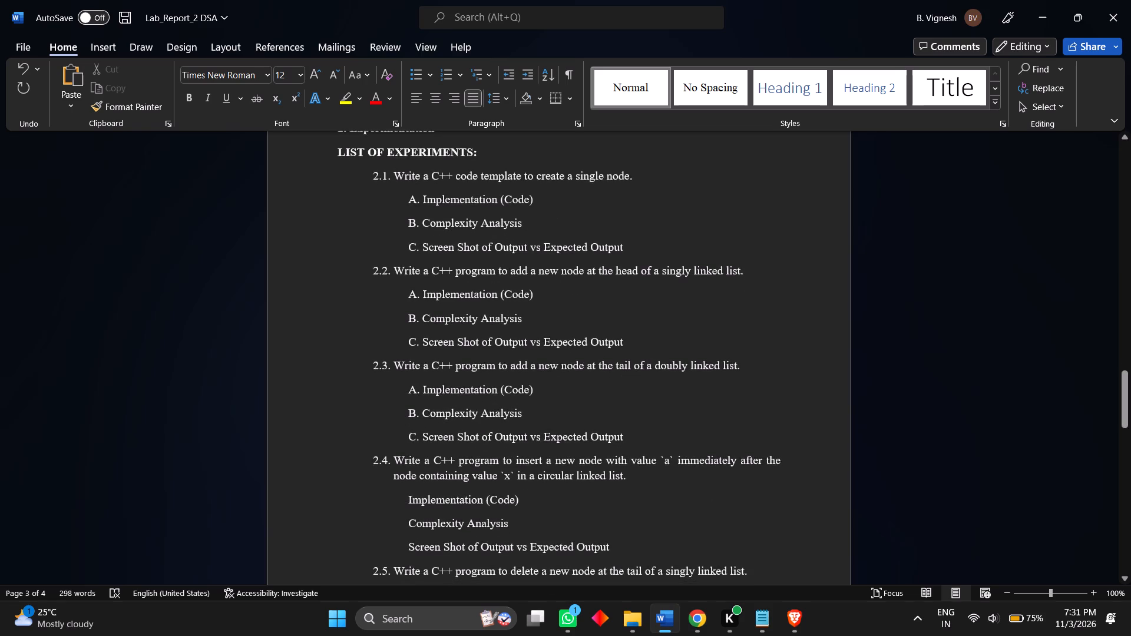
scroll(469, 390, "down", 2)
left_click(410, 382)
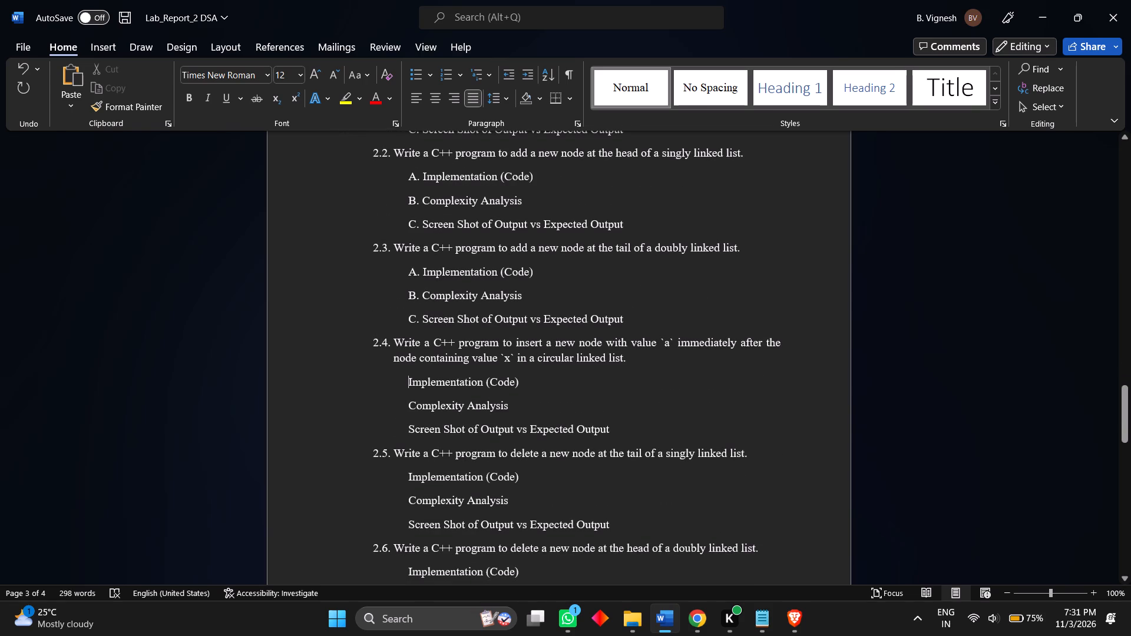
type("A>")
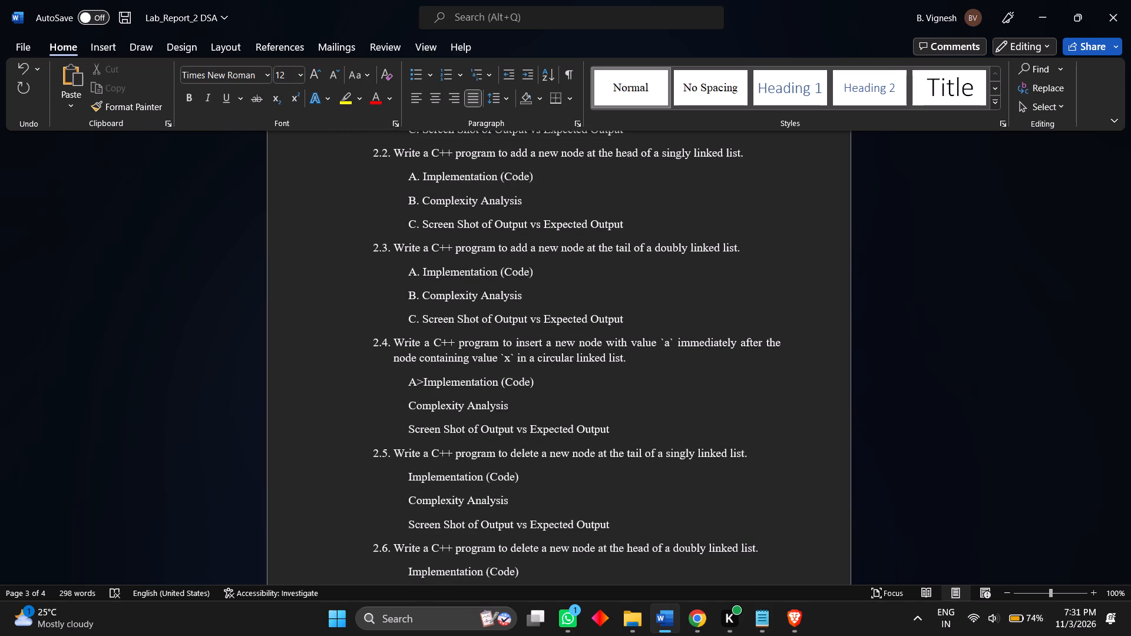
key("BackSpace")
type(".")
key("space")
key("Down")
key("Left")
key("Left")
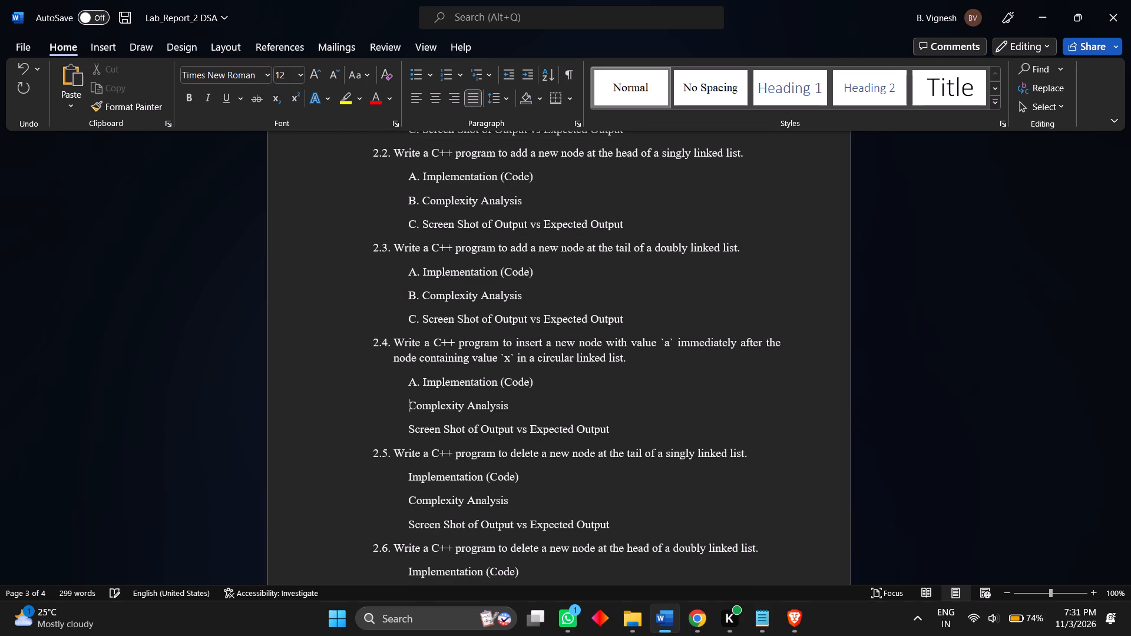
key("Left")
key("Right")
type("B.")
key("space")
Add the plain-text prefix "C. " before Screen Shot of Output vs Expected Output under experiment 2.4.
key("Left")
key("Down")
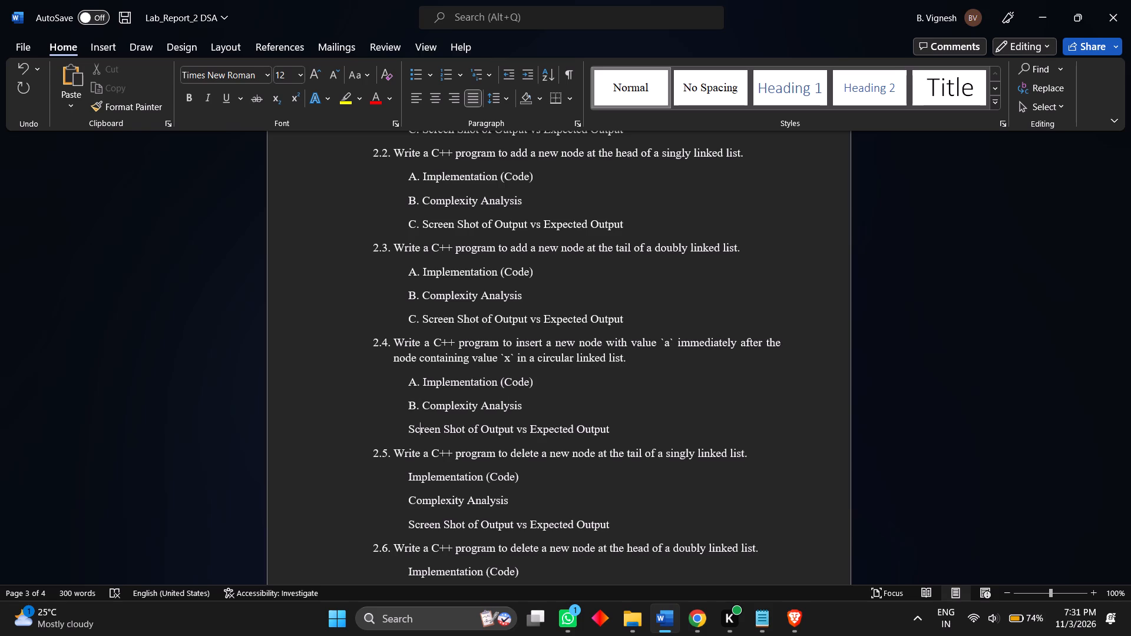
key("Left")
key("Left")
type("C>")
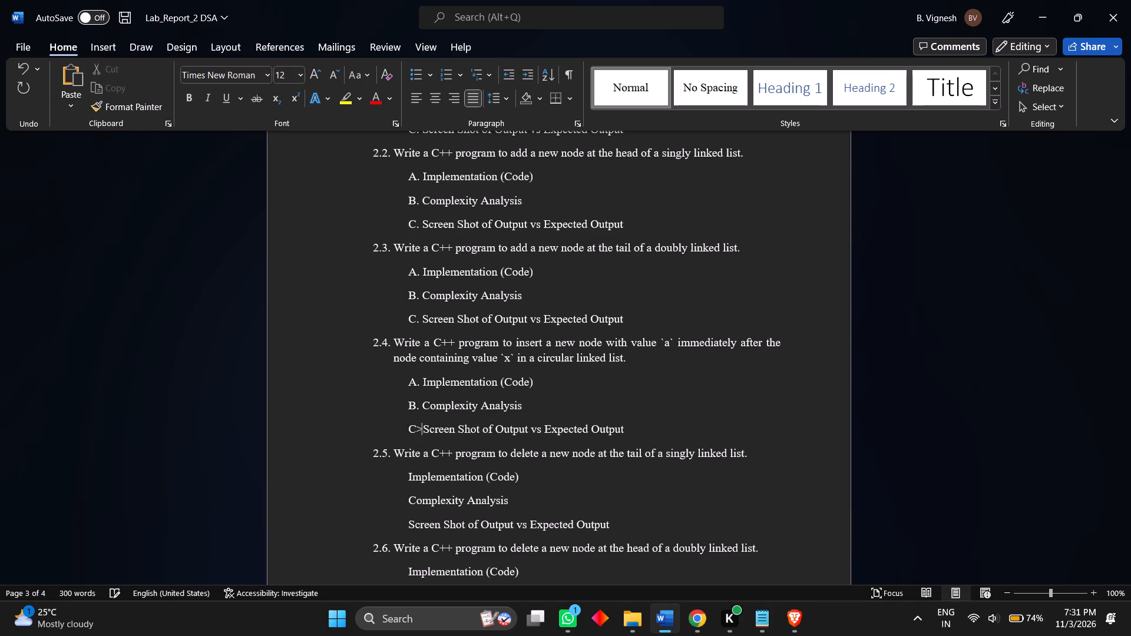
key("space")
key("BackSpace")
key("BackSpace")
type(".")
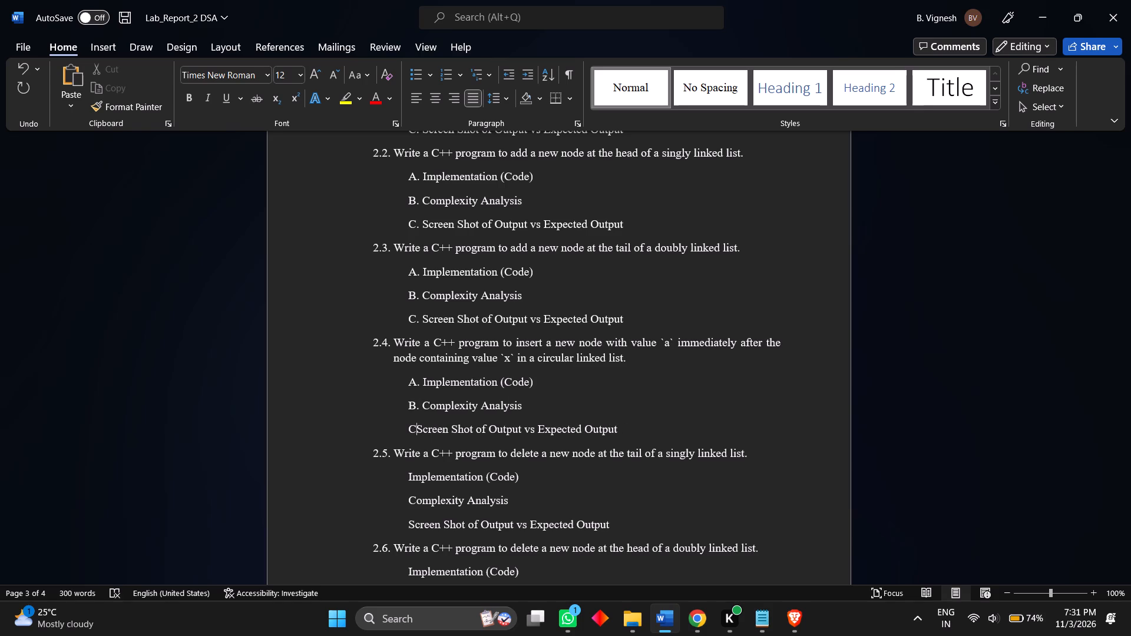
key("space")
Add the plain-text prefix "A. " before Implementation (Code) under experiment 2.5.
scroll(410, 383, "down", 2)
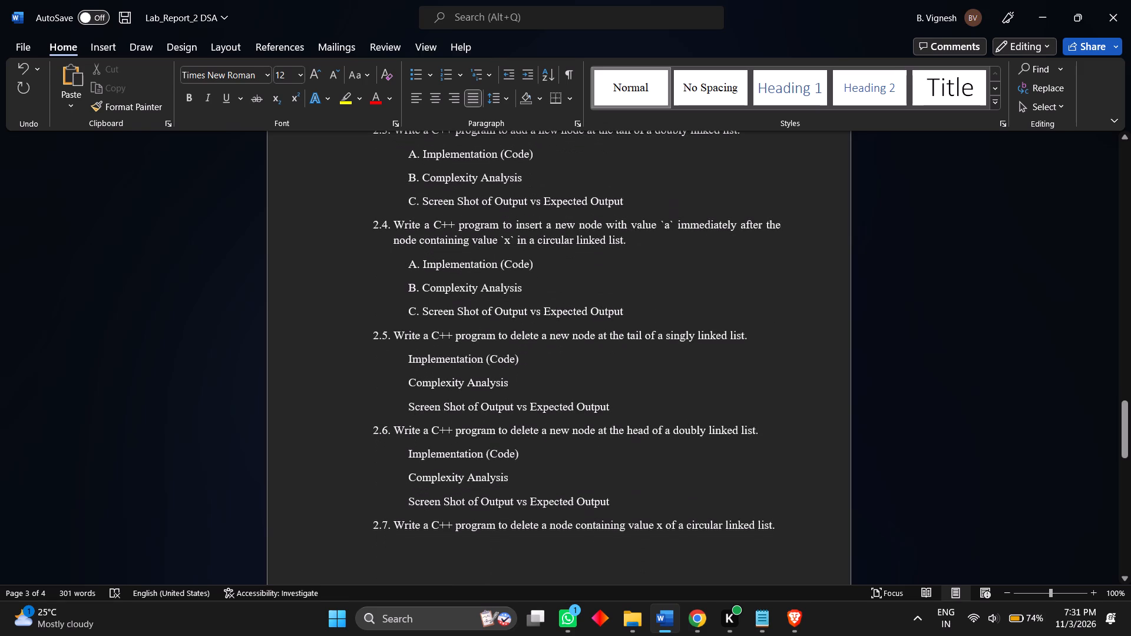
left_click(412, 360)
left_click(411, 359)
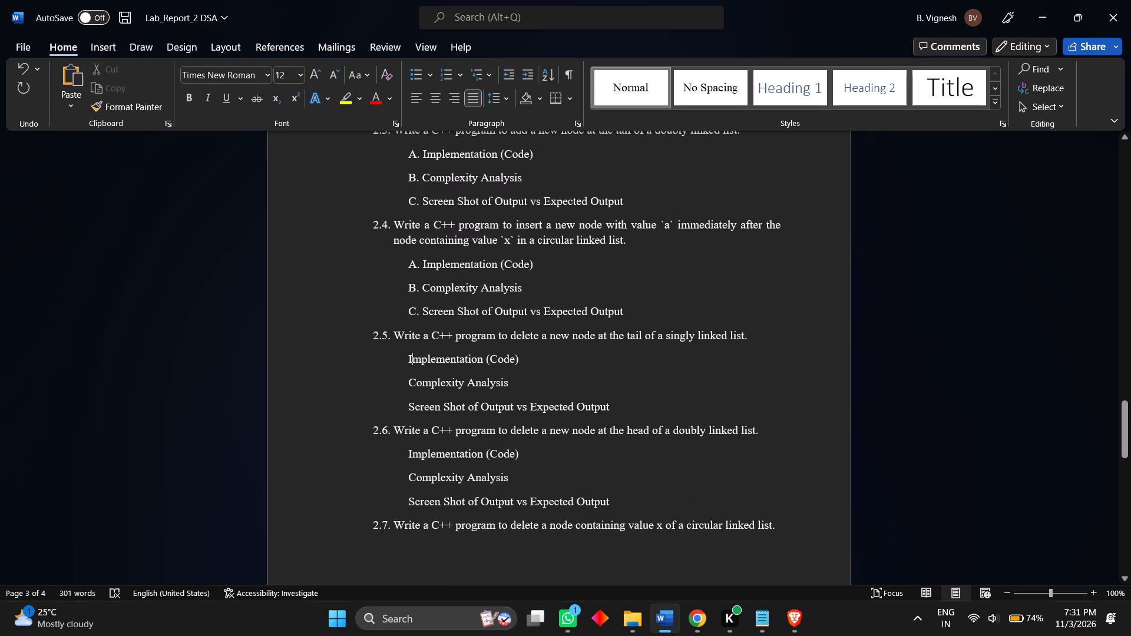
left_click(406, 359)
type("A>")
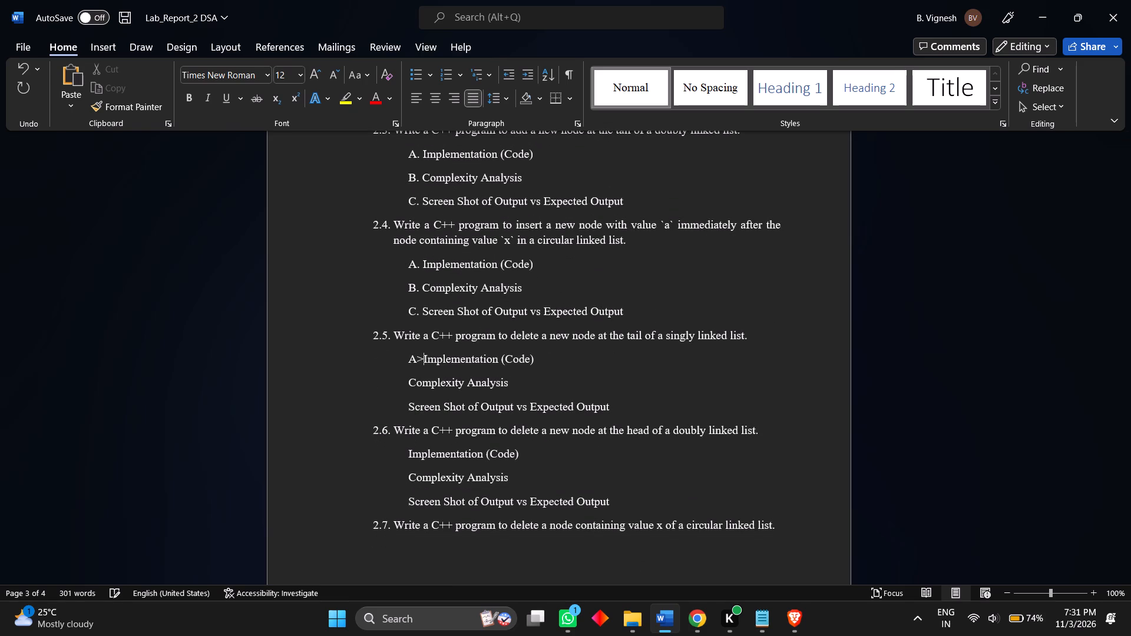
key("BackSpace")
key("period")
key("Left")
key("Left")
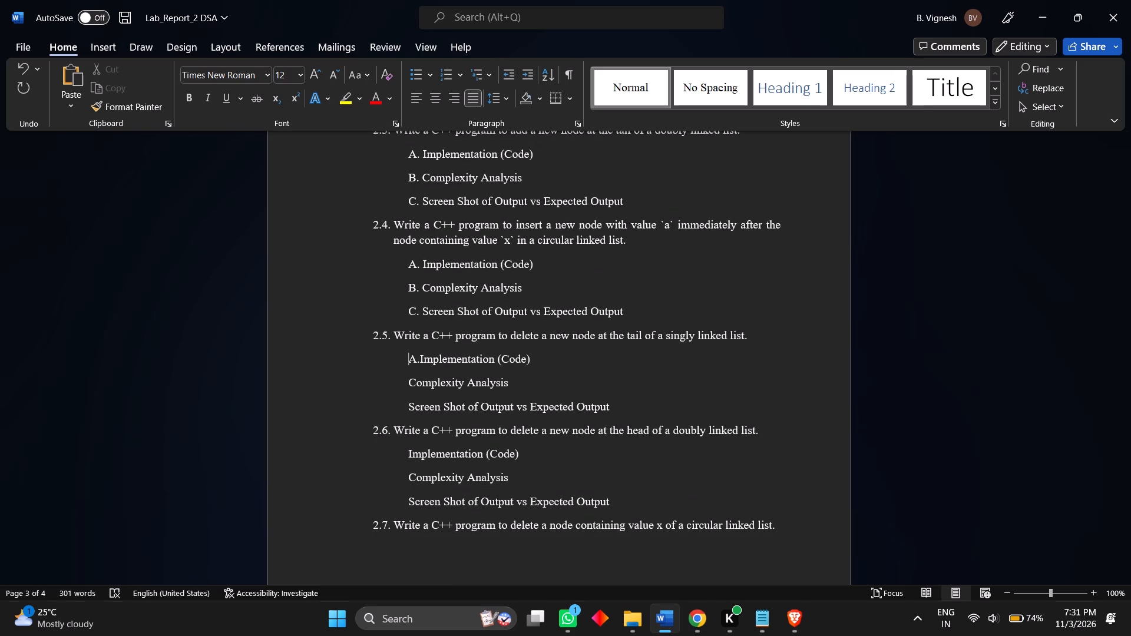
key("Right")
key("Right")
key("space")
Under experiment 2.5, add the plain-text prefixes "B. " before Complexity Analysis and "C. " before Screen Shot of Output vs Expected Output.
key("Down")
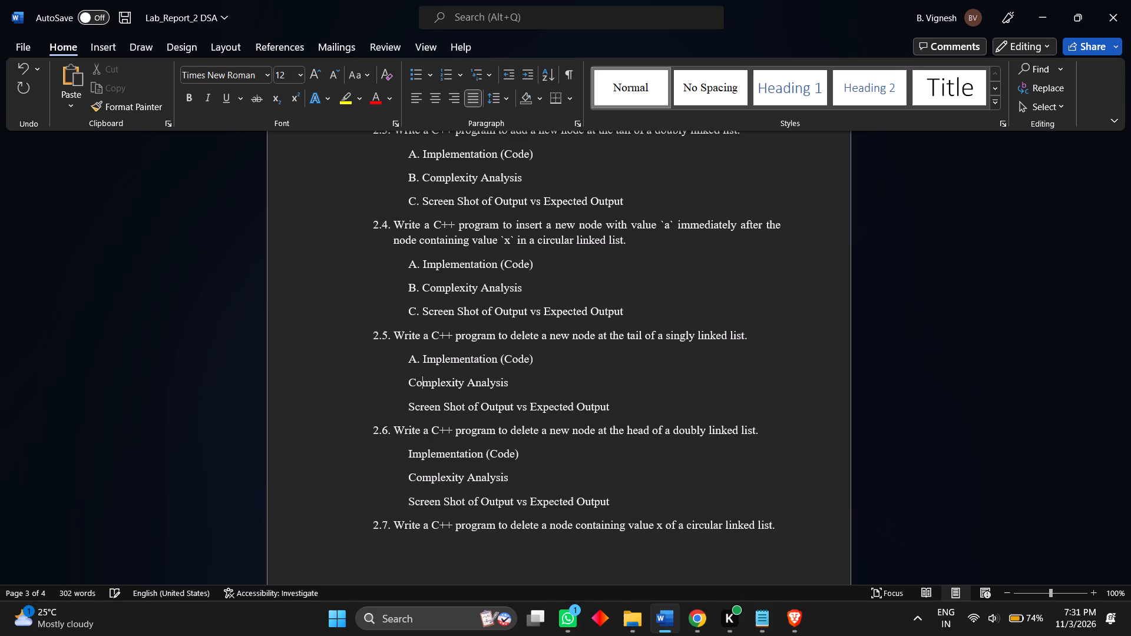
key("Left")
key("Left")
type("B.")
key("space")
key("Down")
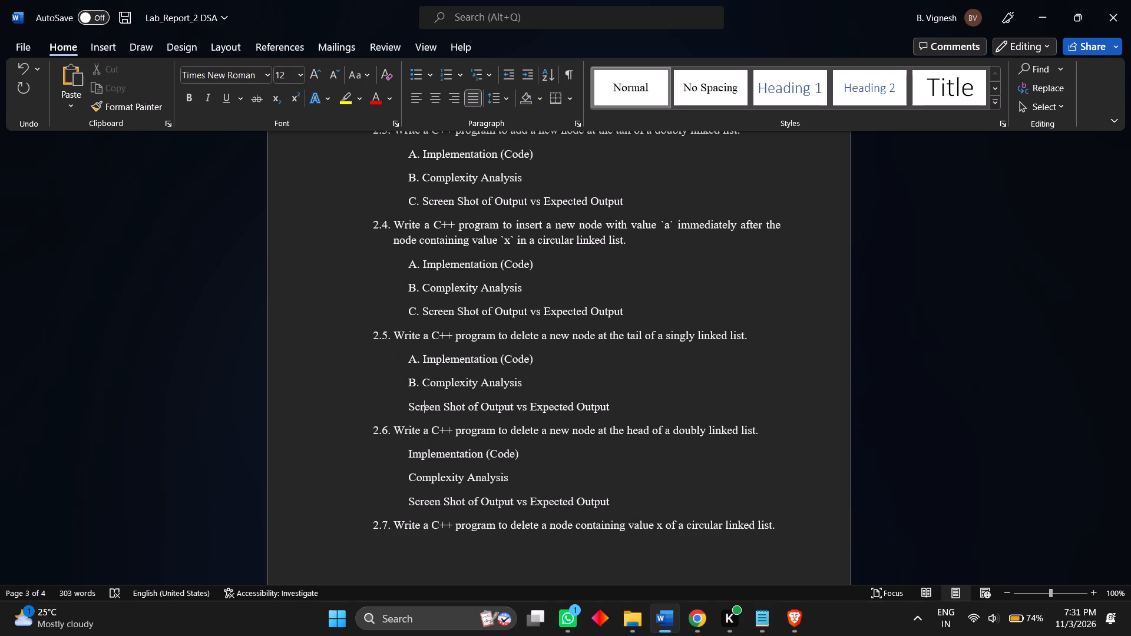
key("Left")
key("Left")
key("Left")
type("C>")
key("BackSpace")
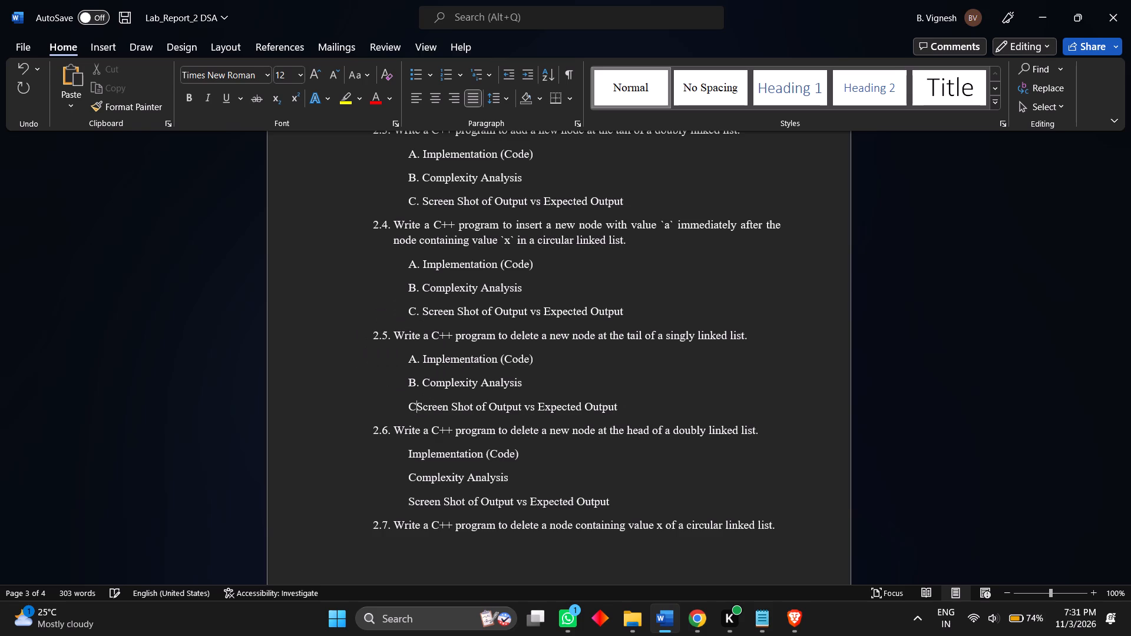
type(".")
key("space")
Under experiment 2.6, add the plain-text prefixes "A. " before Implementation (Code) and "B. " before Complexity Analysis.
key("Down")
key("Down")
key("Left")
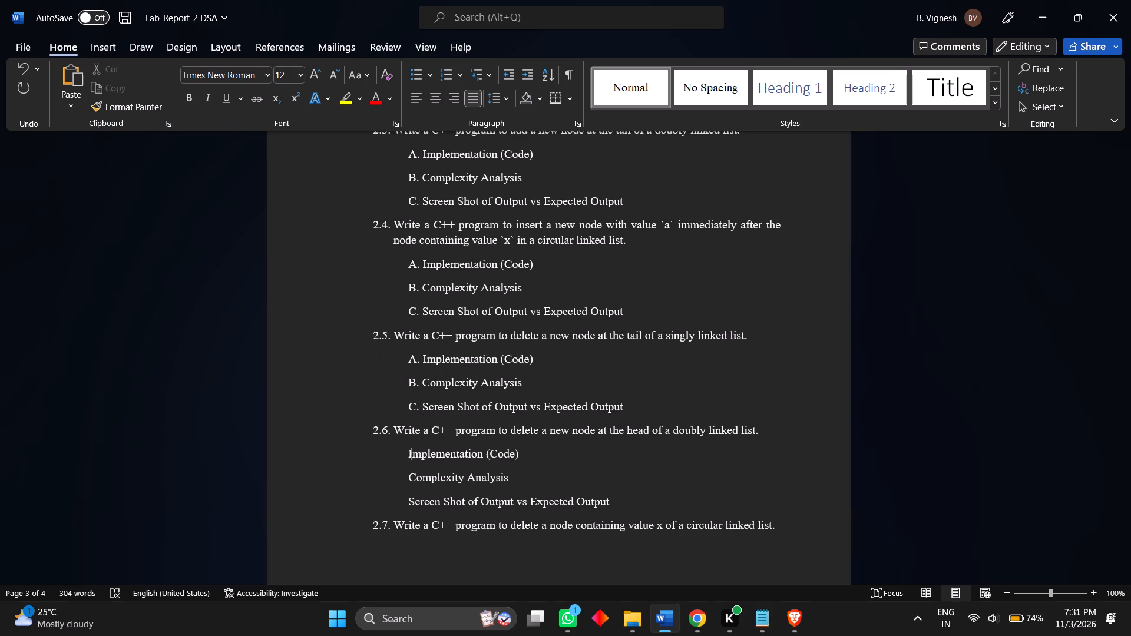
key("Left")
type("A.")
key("space")
key("Left")
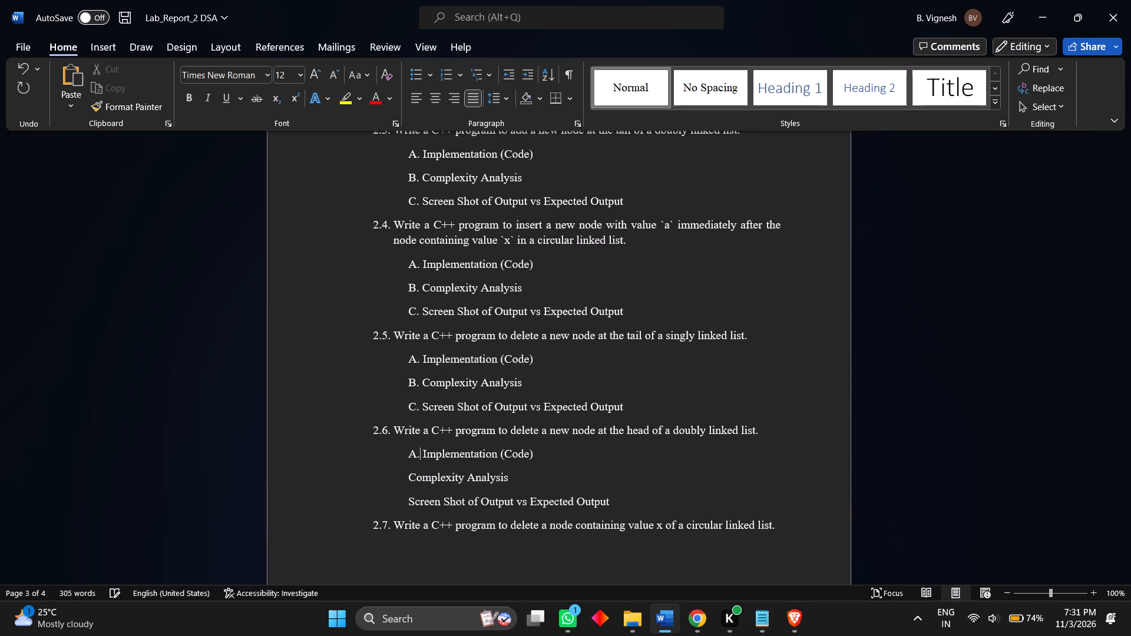
key("Down")
key("Left")
key("Left")
key("shift+b")
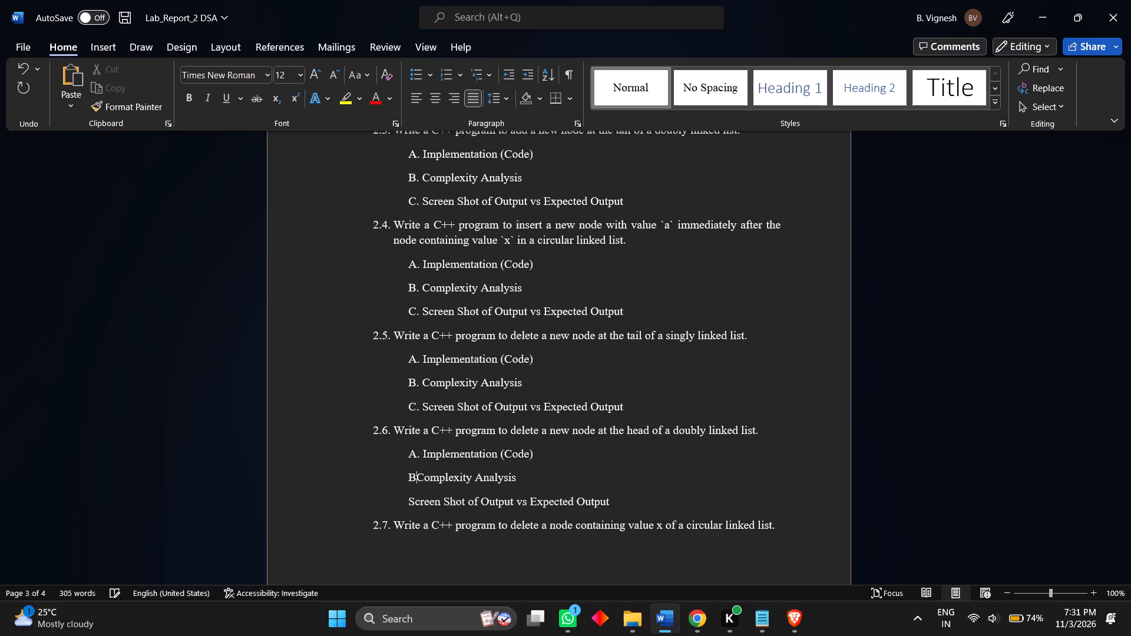
type(".")
key("space")
Add the plain-text prefix "C. " before Screen Shot of Output vs Expected Output under experiment 2.6.
key("Down")
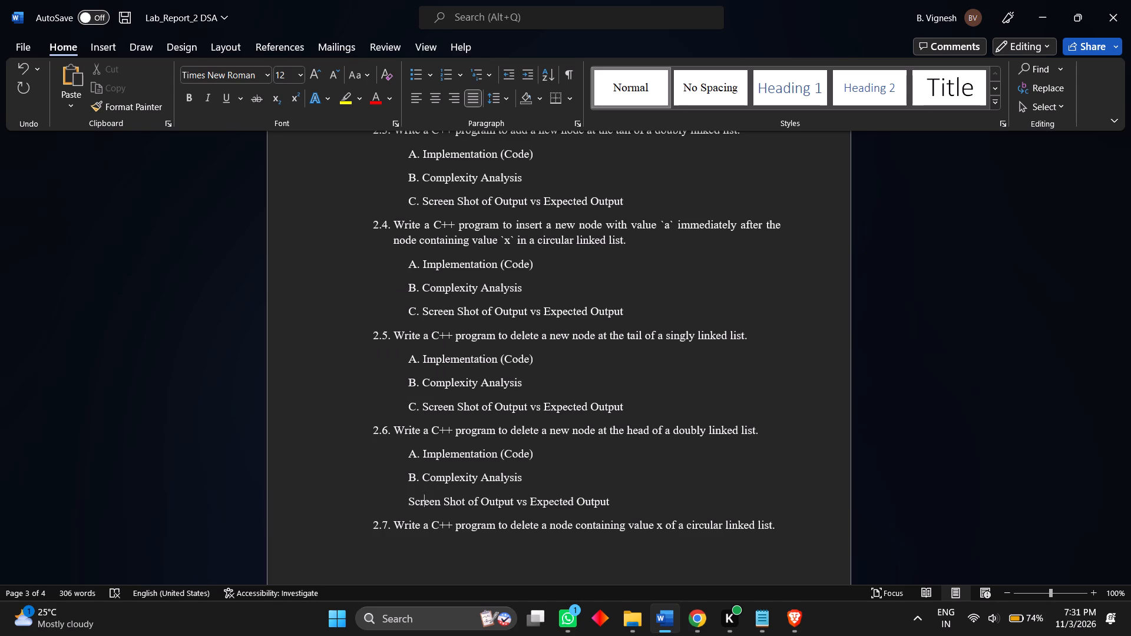
key("Left")
key("Left")
key("Left")
type("C.")
key("space")
Add the plain-text prefix "A. " before Implementation (Code) under experiment 2.7.
scroll(464, 355, "down", 3)
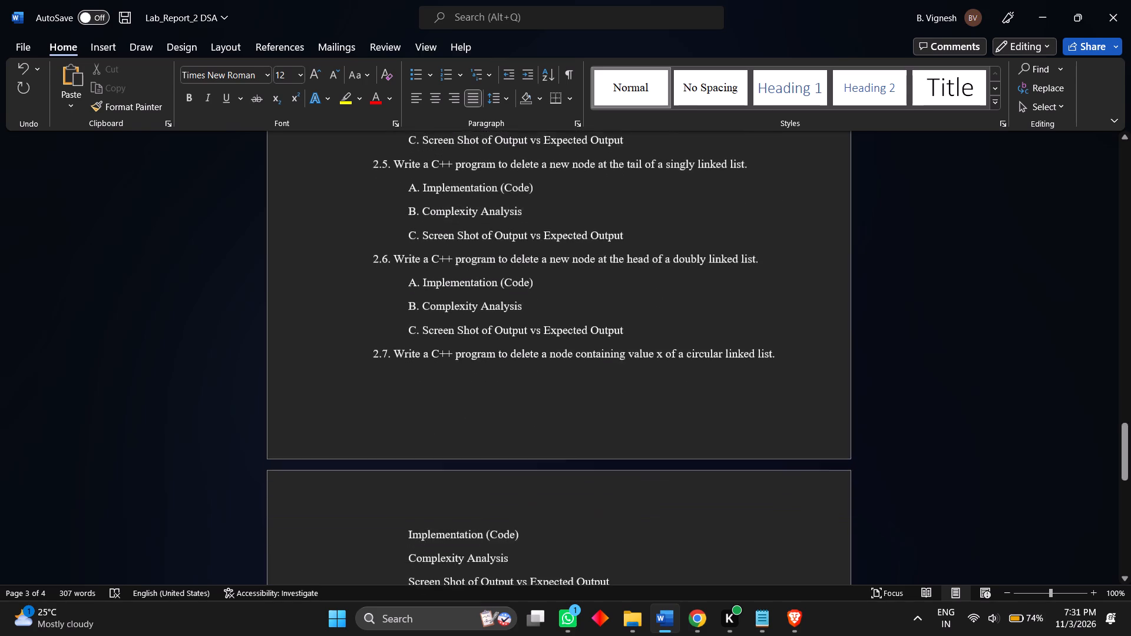
scroll(484, 340, "down", 3)
left_click(409, 349)
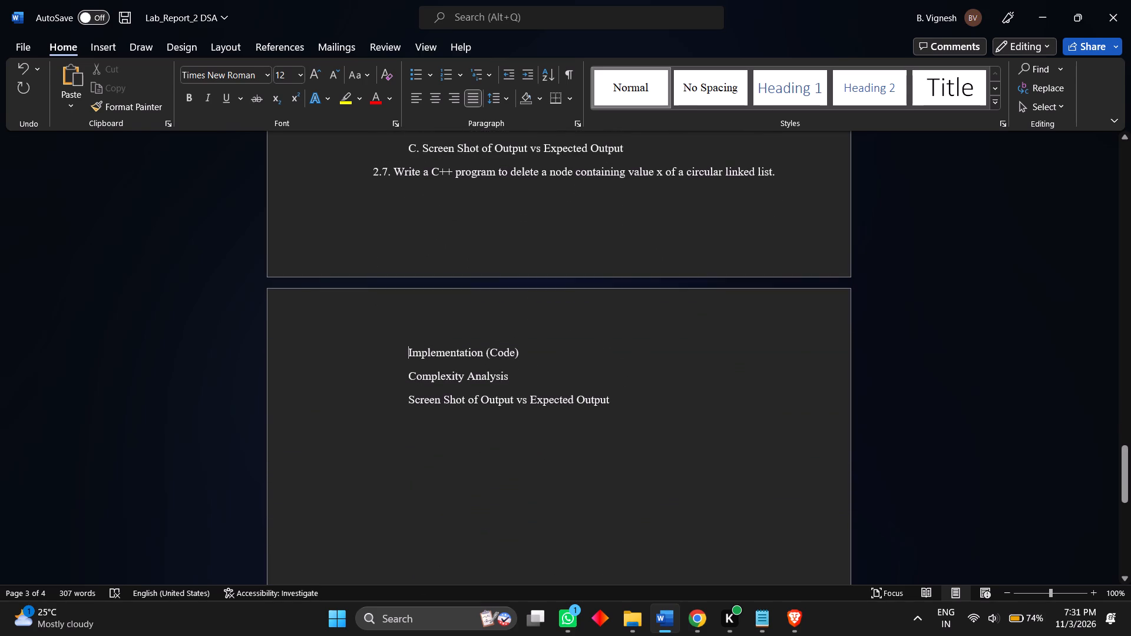
type("A.")
key("space")
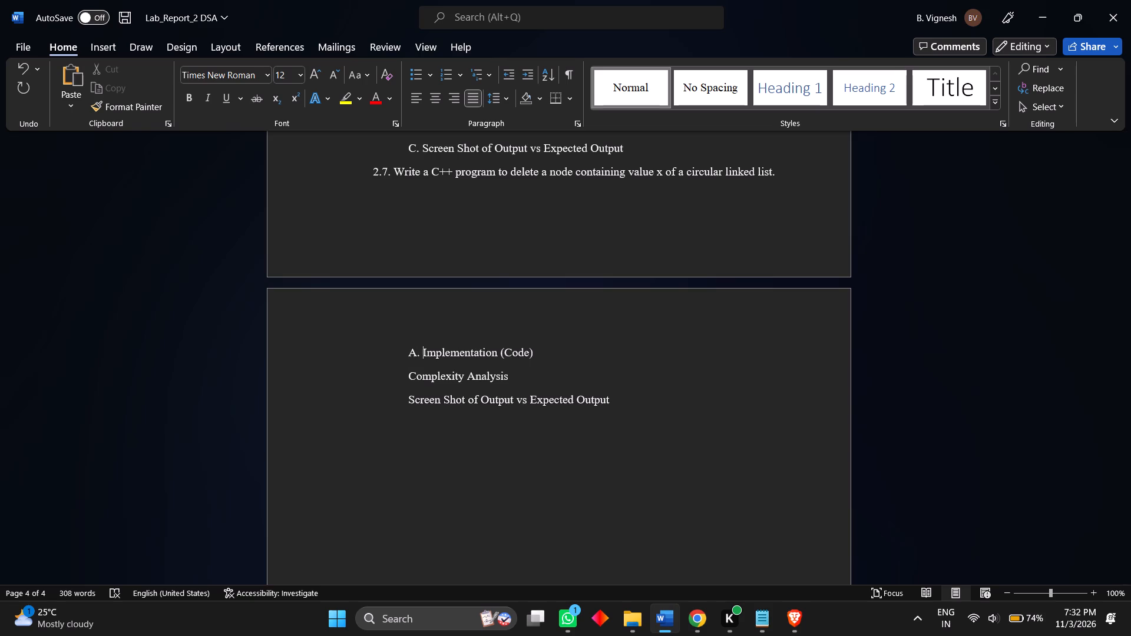
Under experiment 2.7, add the plain-text prefixes "B. " before Complexity Analysis and "C. " before Screen Shot of Output vs Expected Output.
key("Down")
key("Left")
key("Left")
type("B.")
key("space")
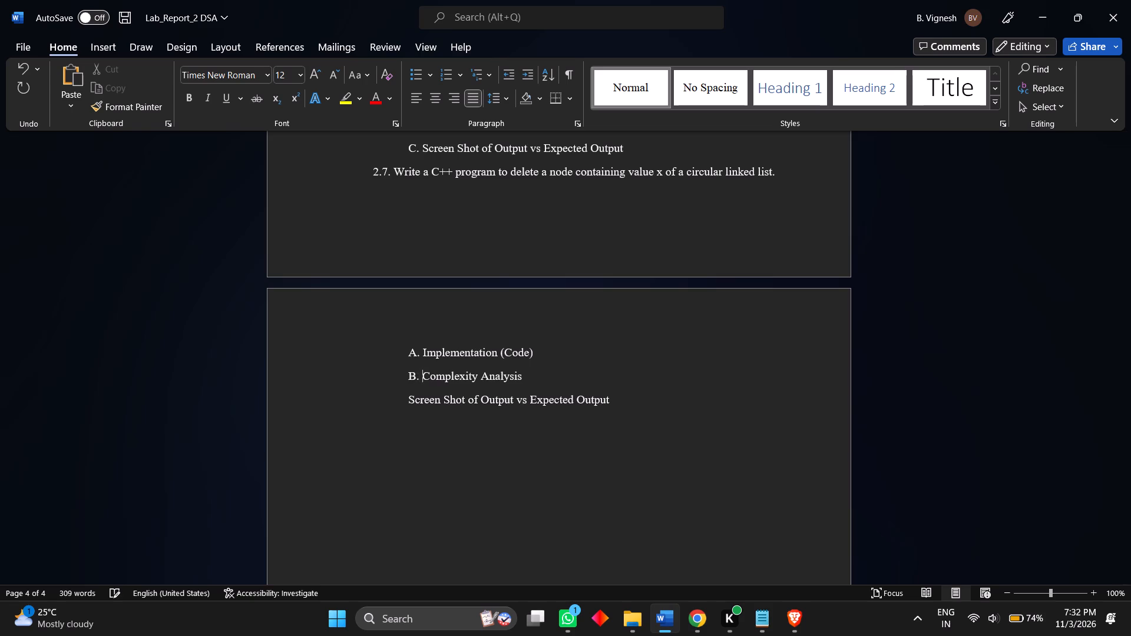
key("Down")
key("Left")
key("Left")
key("Left")
type("C.")
key("space")
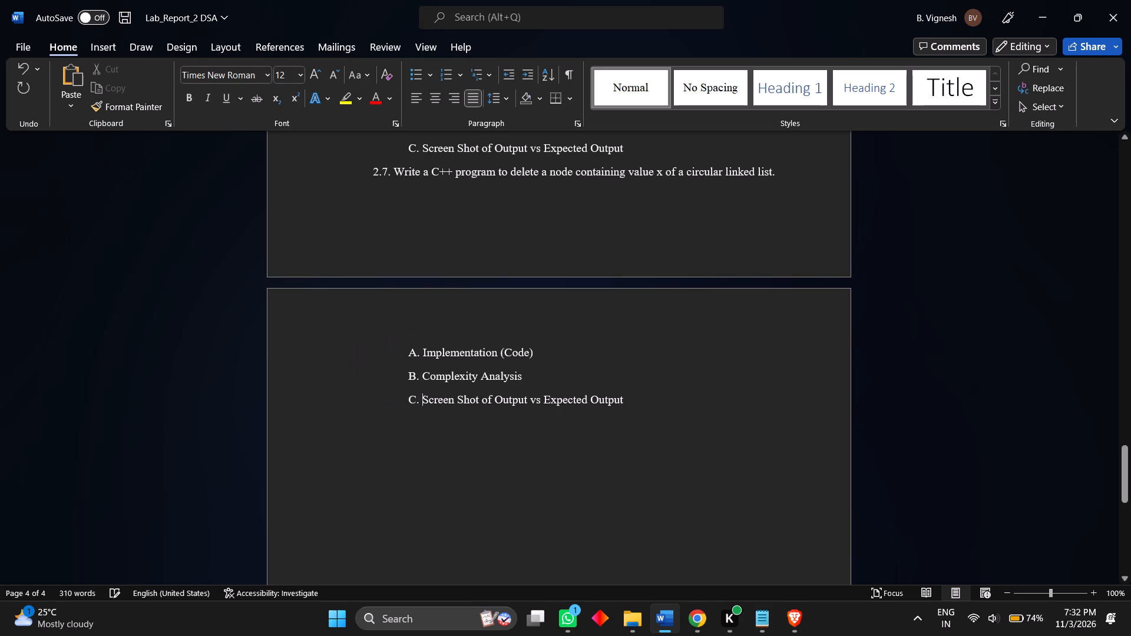
Insert a blank line below "A. Implementation (Code)" under experiment 2.1.
scroll(462, 405, "up", 2)
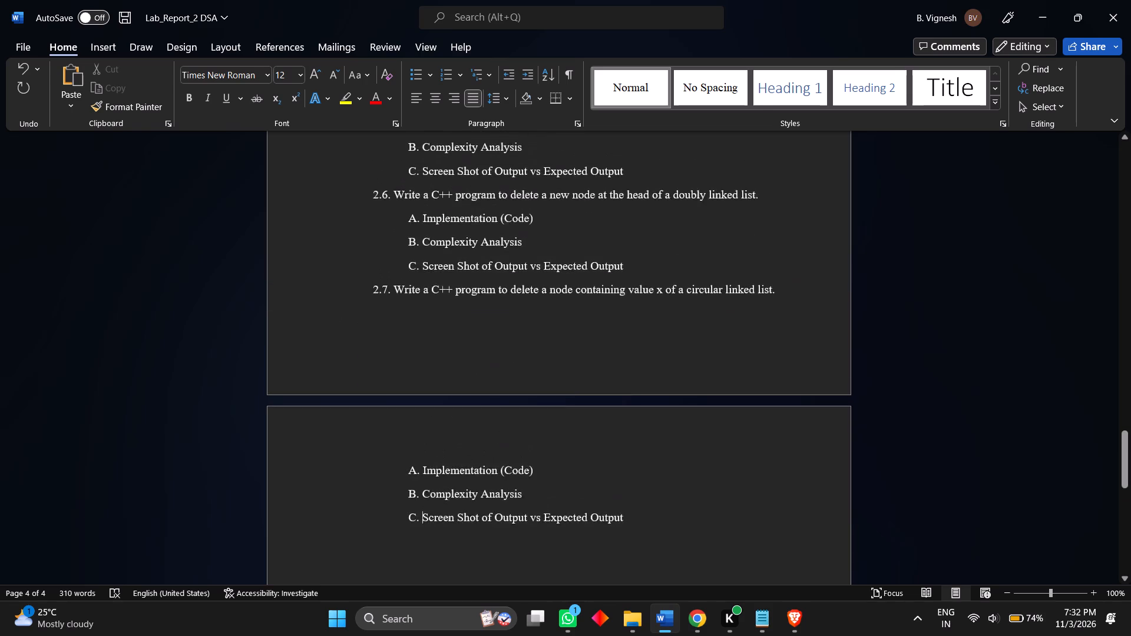
scroll(462, 405, "up", 7)
scroll(462, 403, "down", 1)
scroll(462, 403, "up", 2)
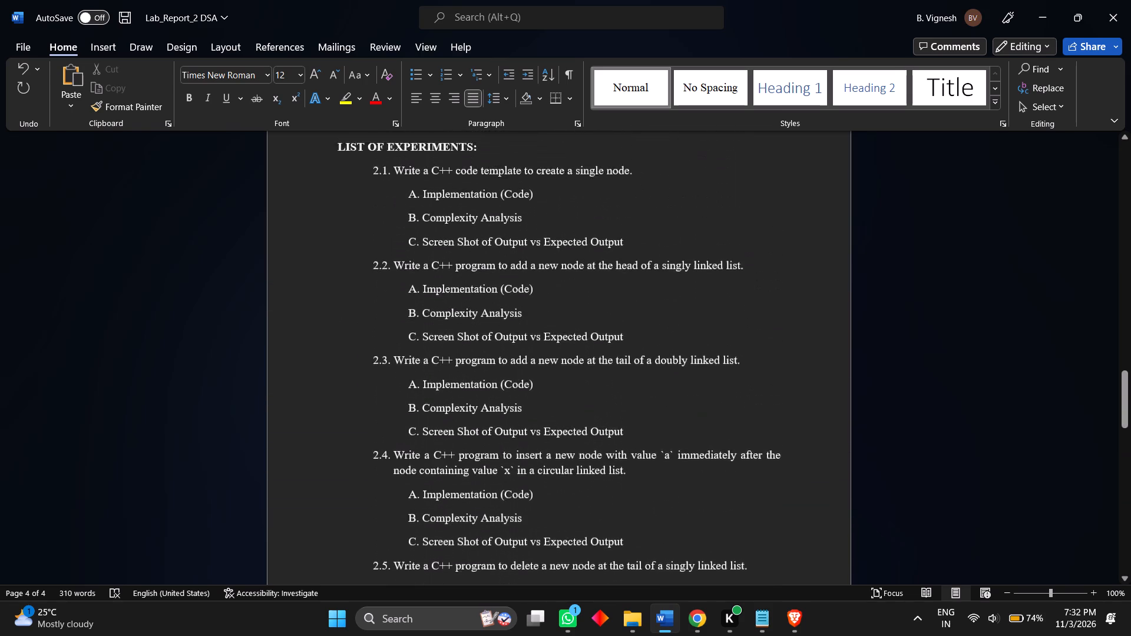
scroll(462, 402, "up", 5)
left_click(551, 499)
key("Return")
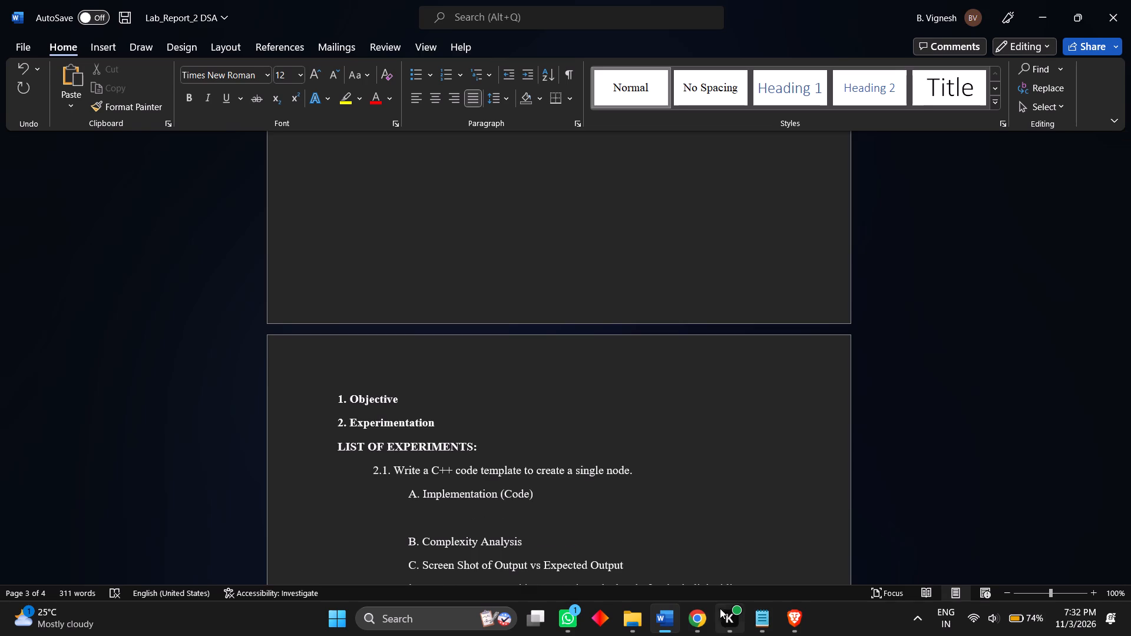
In Chrome, open Convert Array To Linked List from the Coding Practice after Introduction to Linked List and copy its entire C++ solution.
left_click(704, 622)
scroll(69, 254, "up", 3)
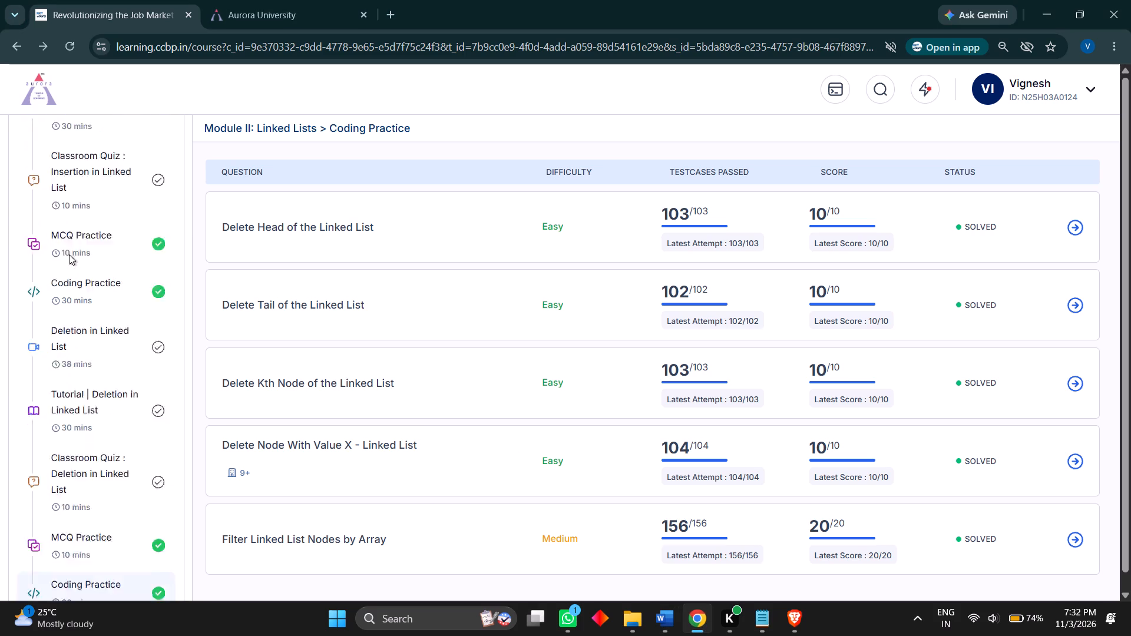
scroll(81, 248, "up", 2)
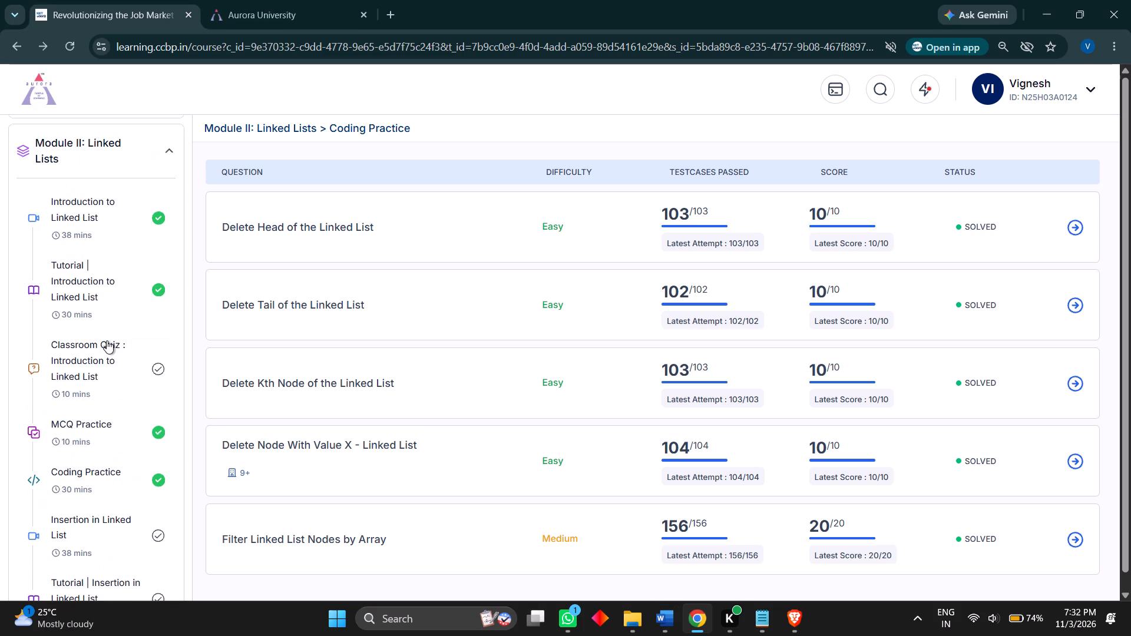
scroll(103, 357, "down", 2)
scroll(111, 269, "up", 1)
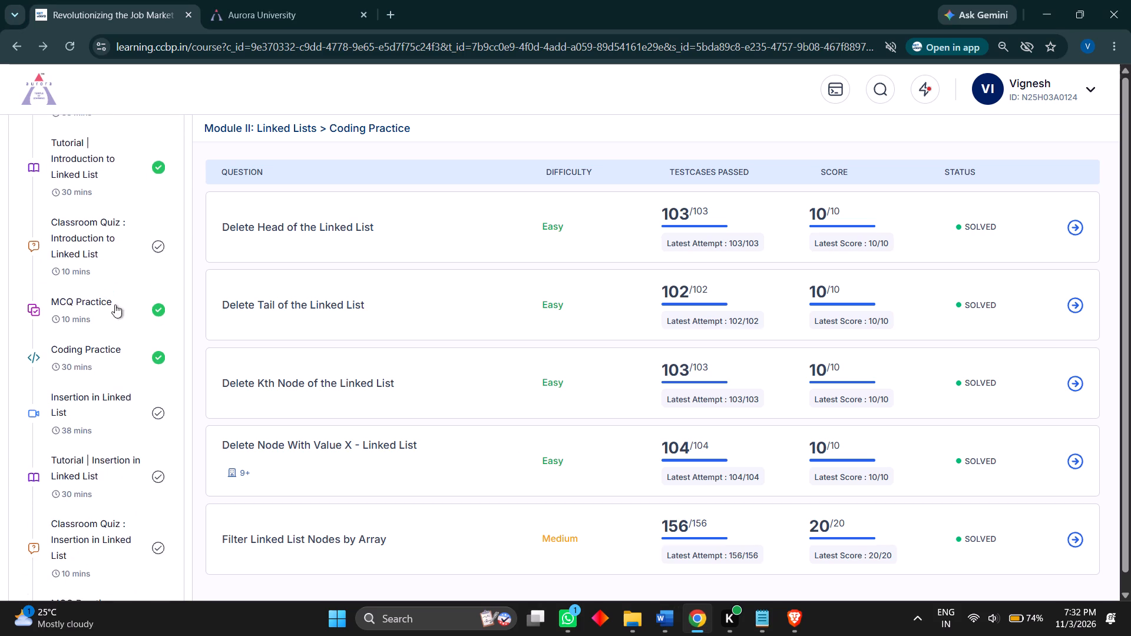
left_click(145, 352)
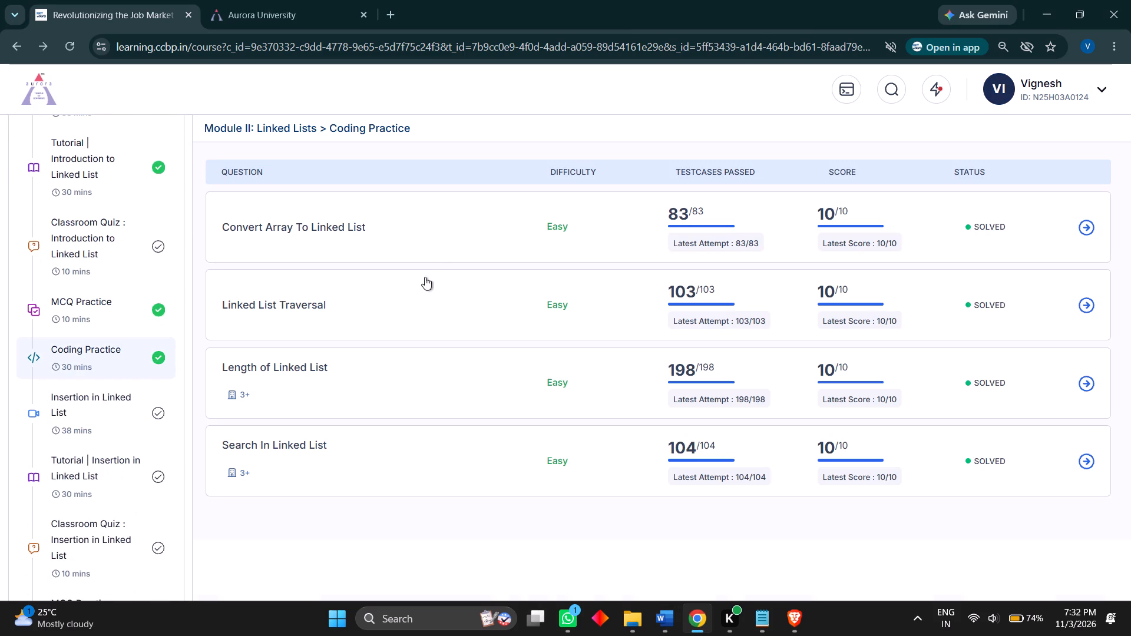
left_click(442, 241)
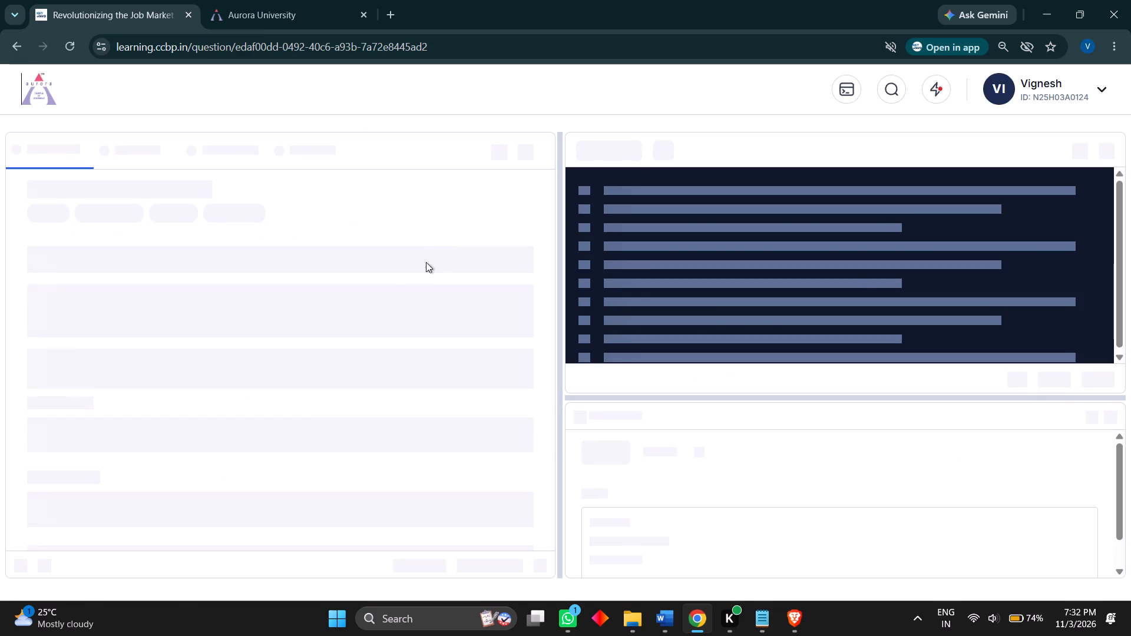
left_click(646, 270)
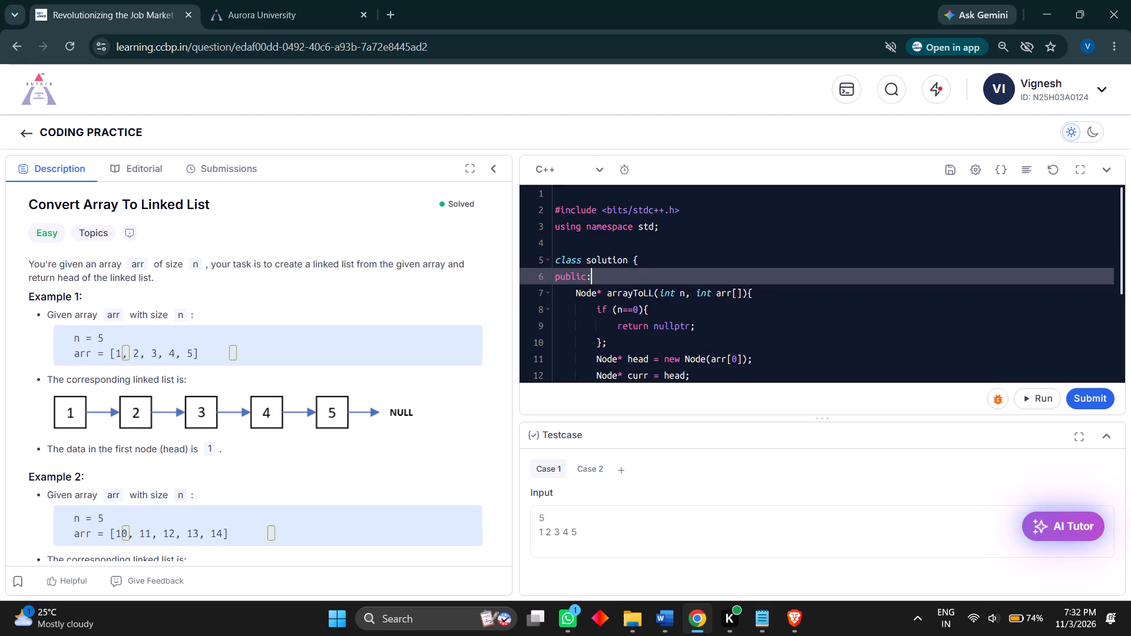
key("ctrl+a")
key("ctrl+c")
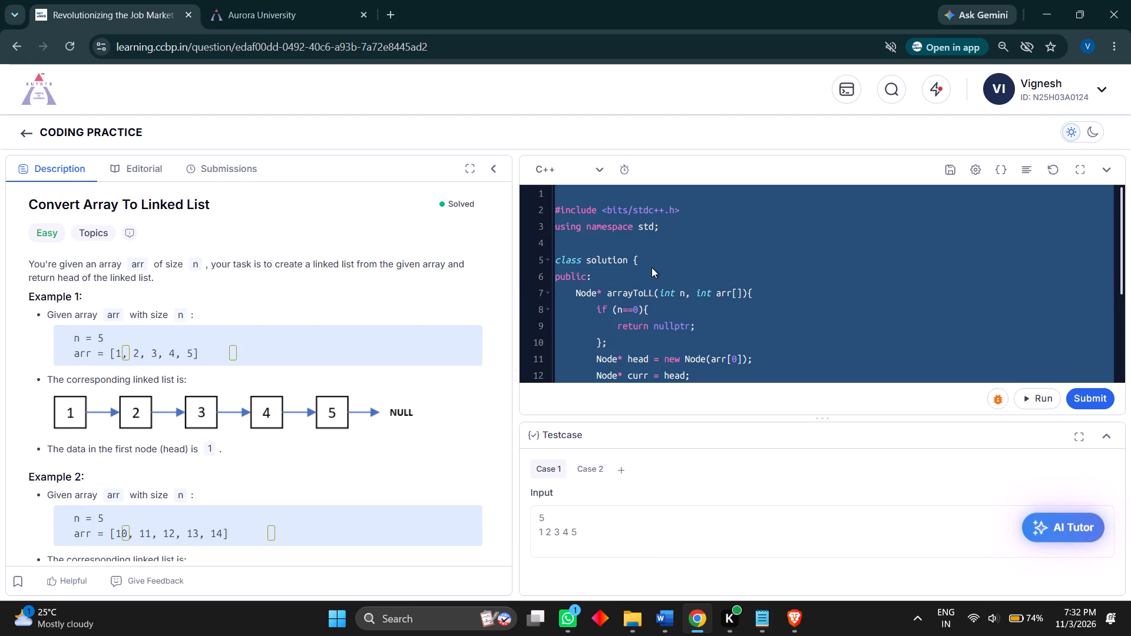
Review the Convert Array To Linked List solution code and task description to judge whether it suits experiment 2.1.
scroll(674, 271, "down", 2)
left_click(289, 28)
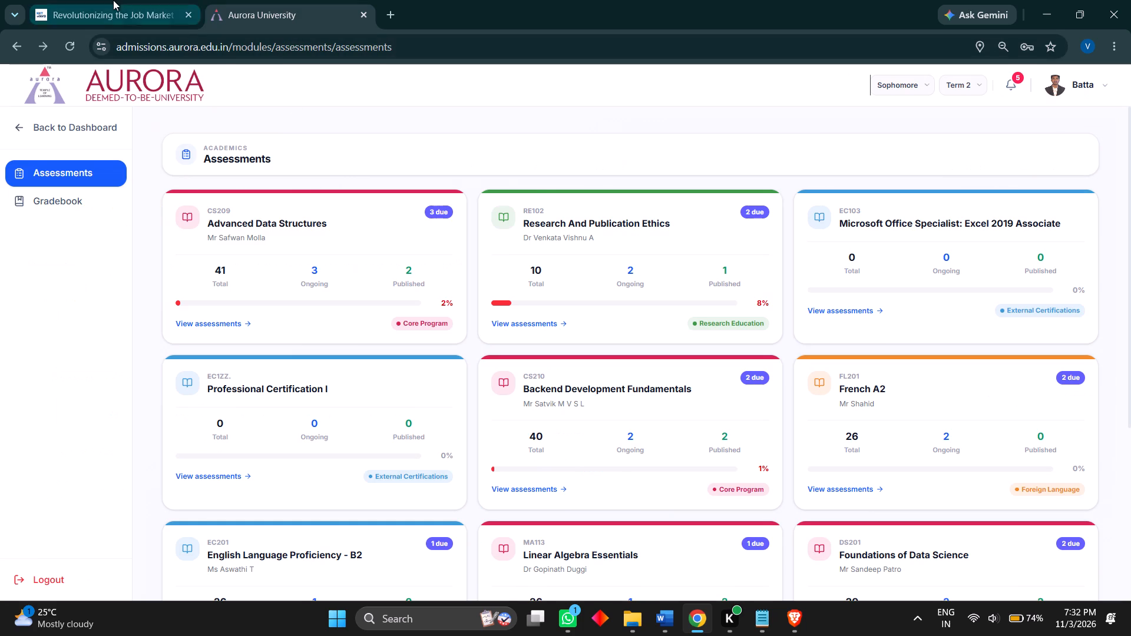
left_click(113, 0)
left_click(669, 625)
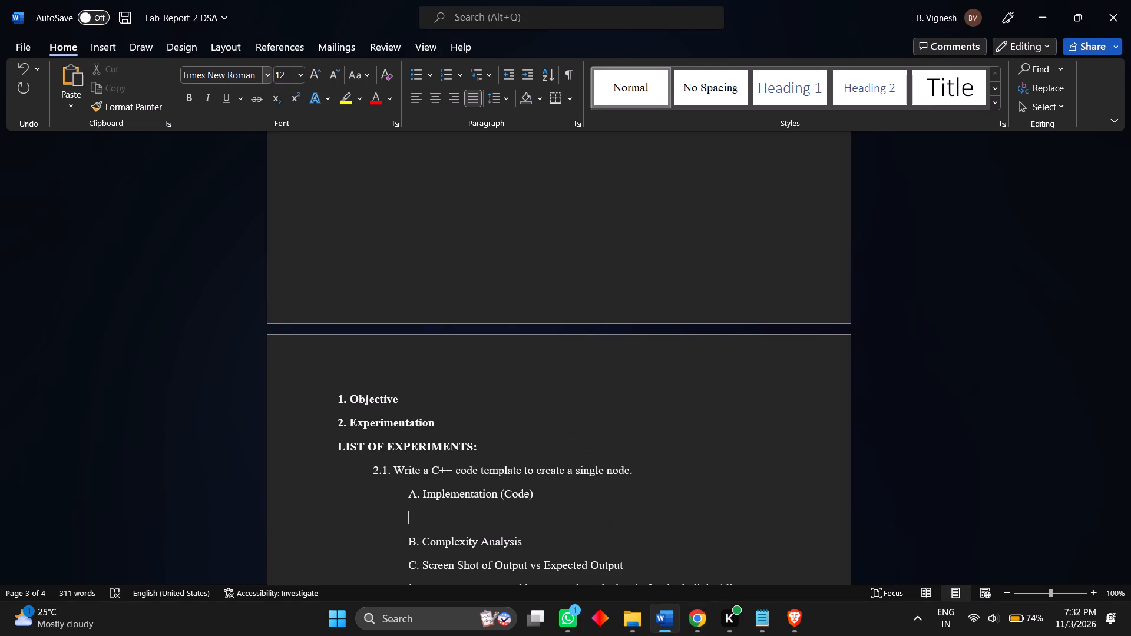
left_click(683, 621)
scroll(280, 336, "down", 3)
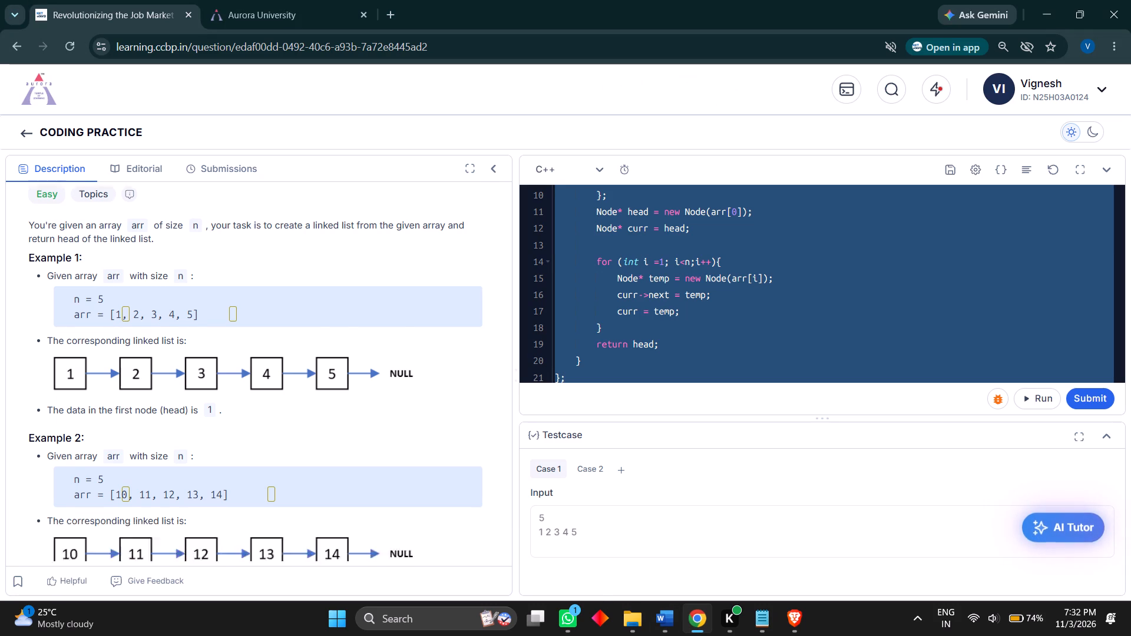
scroll(714, 275, "down", 1)
scroll(714, 275, "up", 1)
scroll(714, 275, "down", 1)
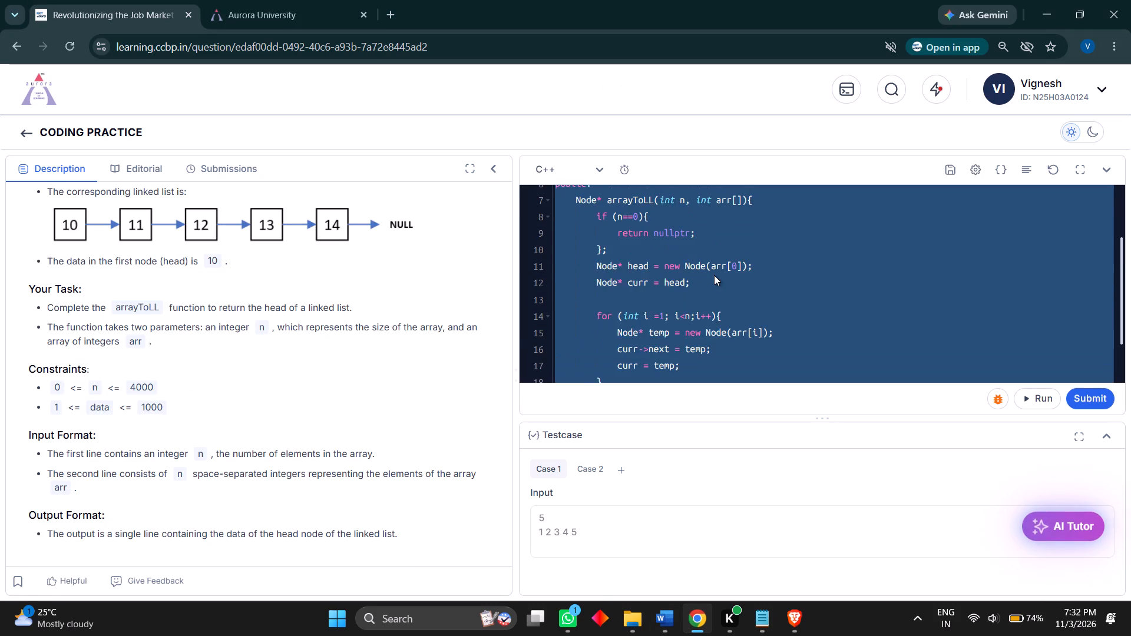
scroll(714, 275, "down", 1)
scroll(714, 275, "up", 4)
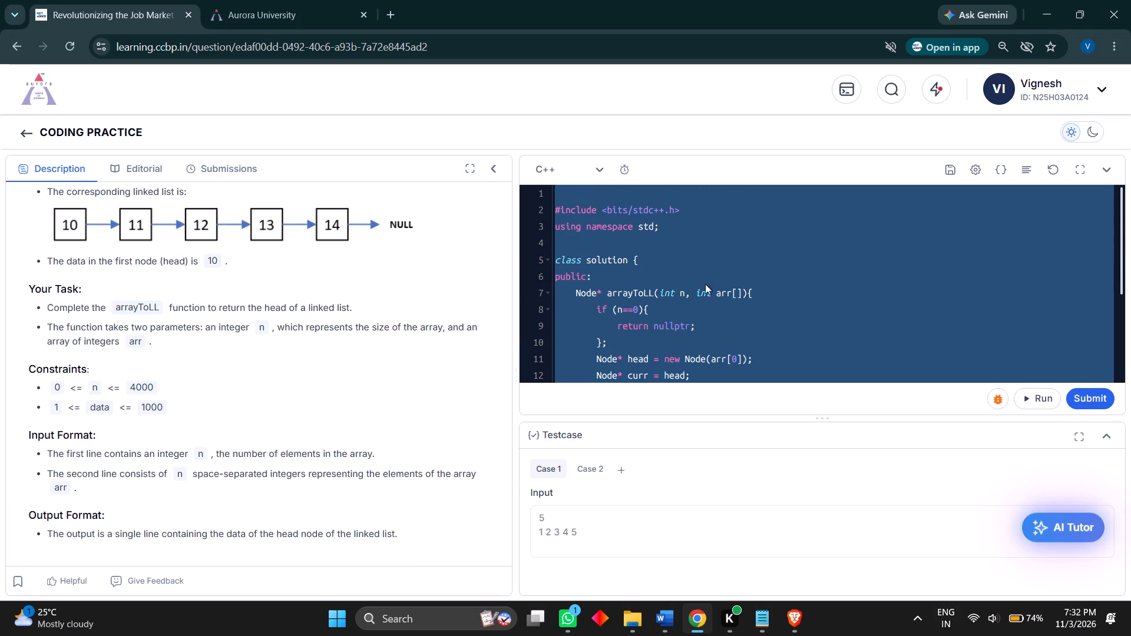
scroll(665, 313, "down", 1)
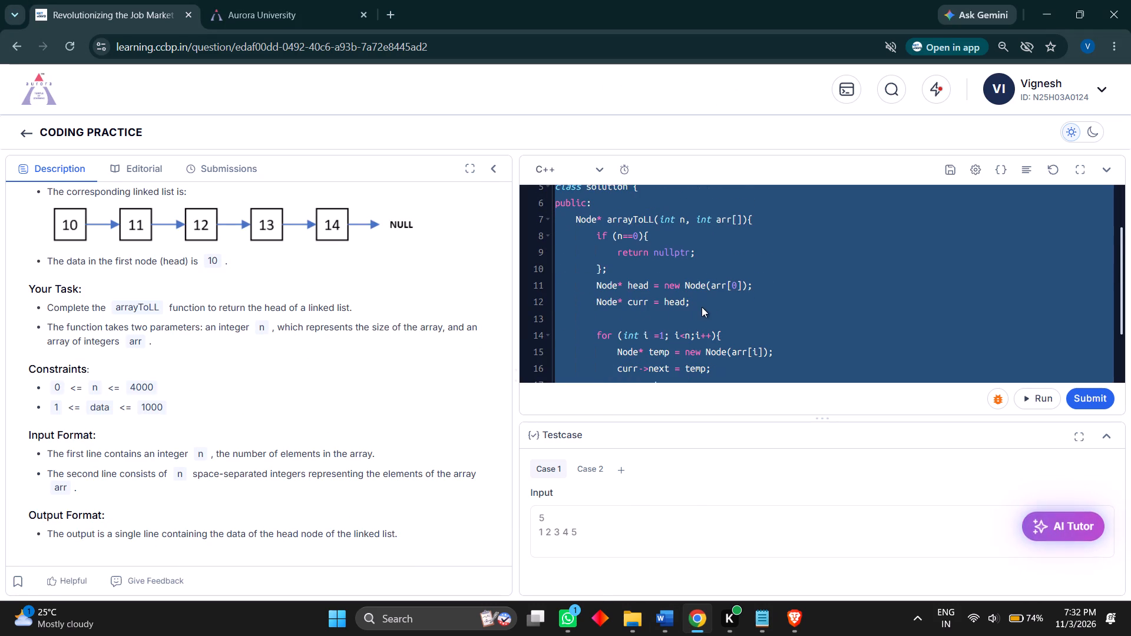
scroll(696, 311, "down", 2)
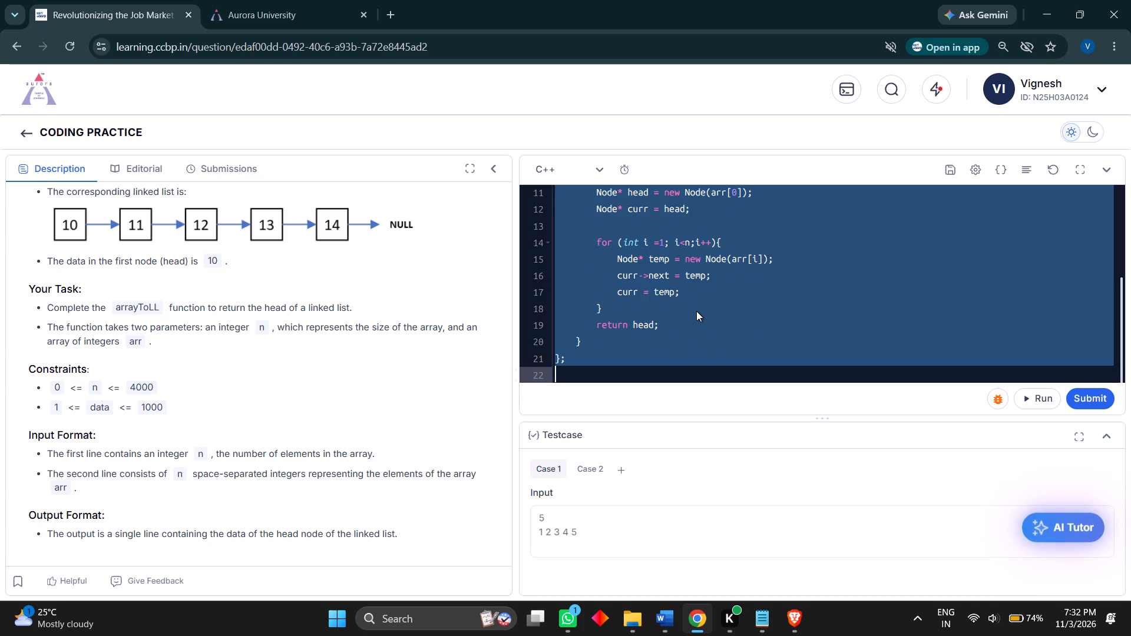
scroll(696, 311, "down", 2)
Open the Linked List Traversal question from the same Coding Practice and examine its code, including the commented Node class.
left_click(25, 130)
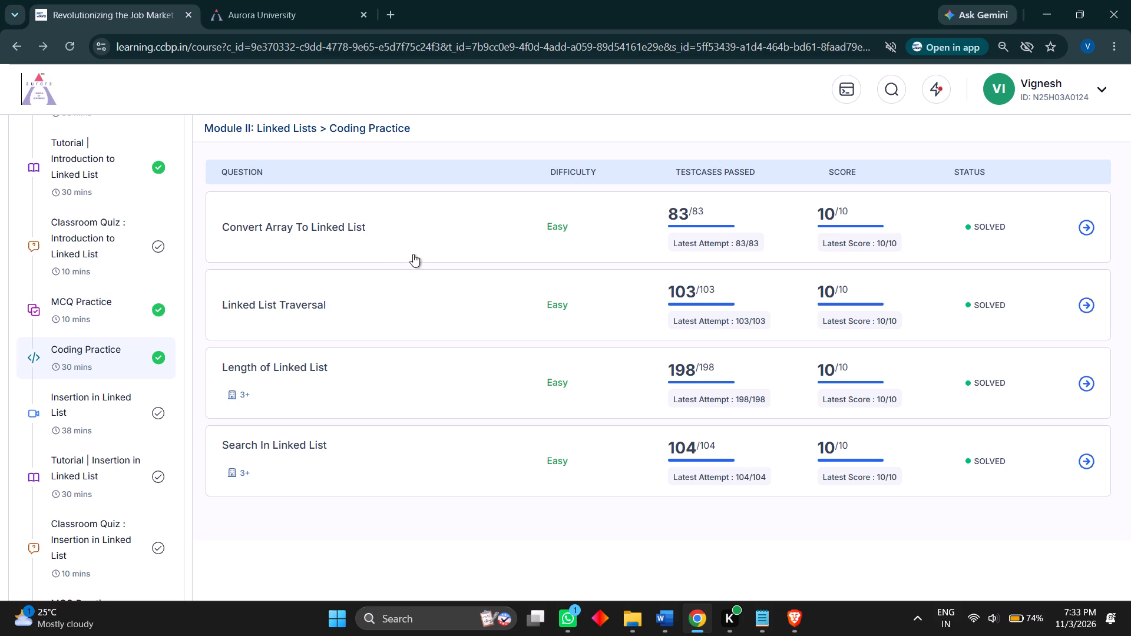
left_click(468, 310)
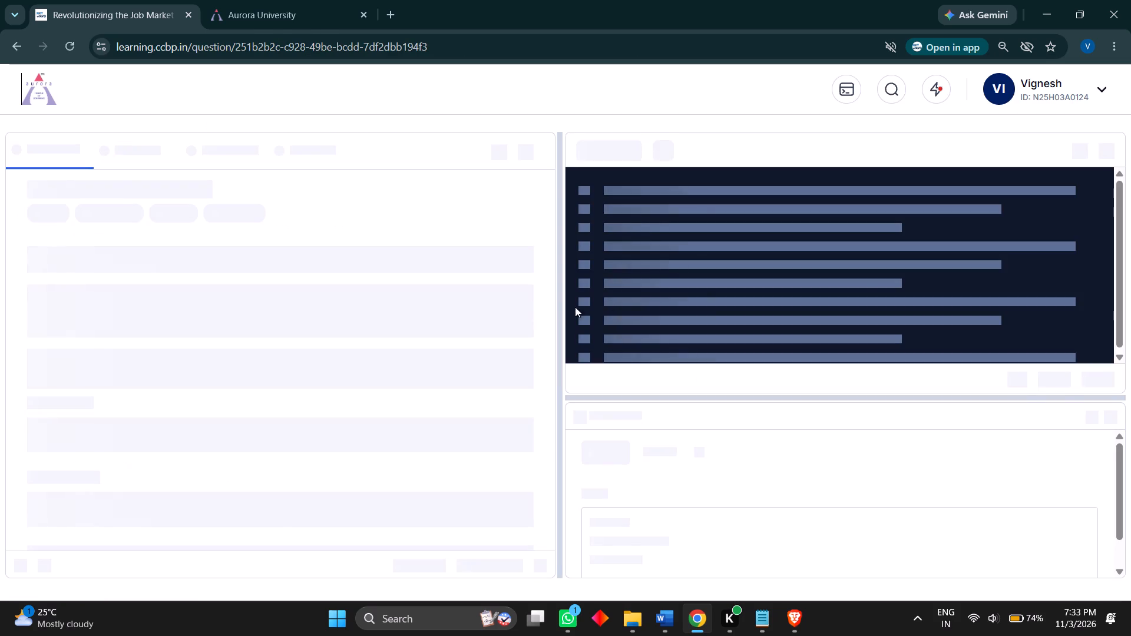
scroll(684, 295, "down", 3)
scroll(684, 294, "up", 1)
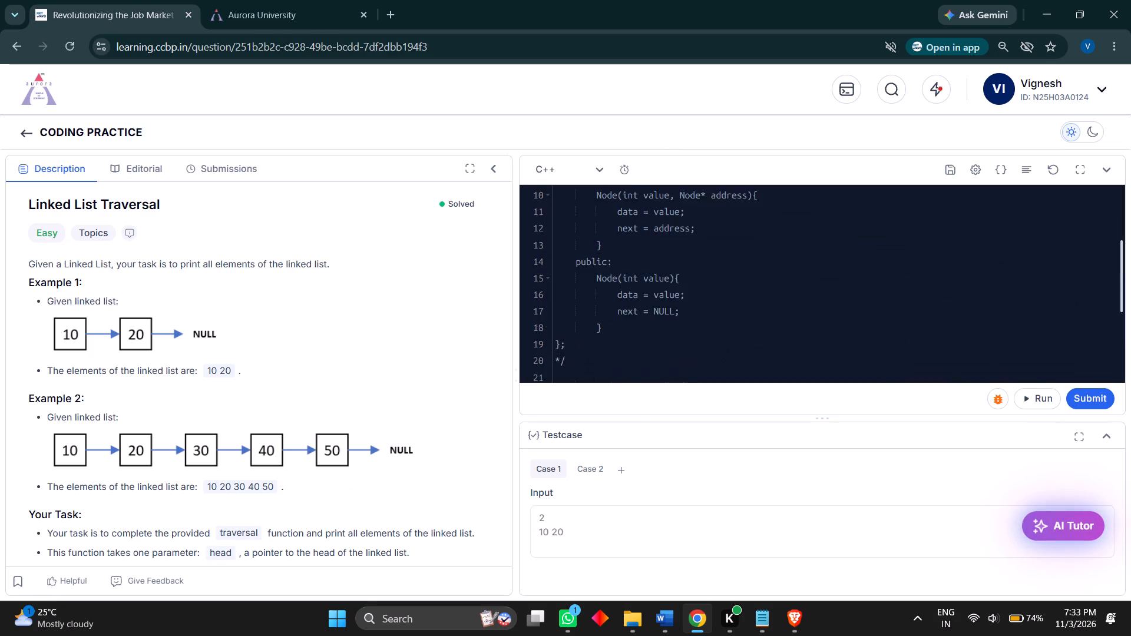
scroll(684, 294, "up", 2)
scroll(684, 294, "down", 1)
scroll(684, 294, "up", 1)
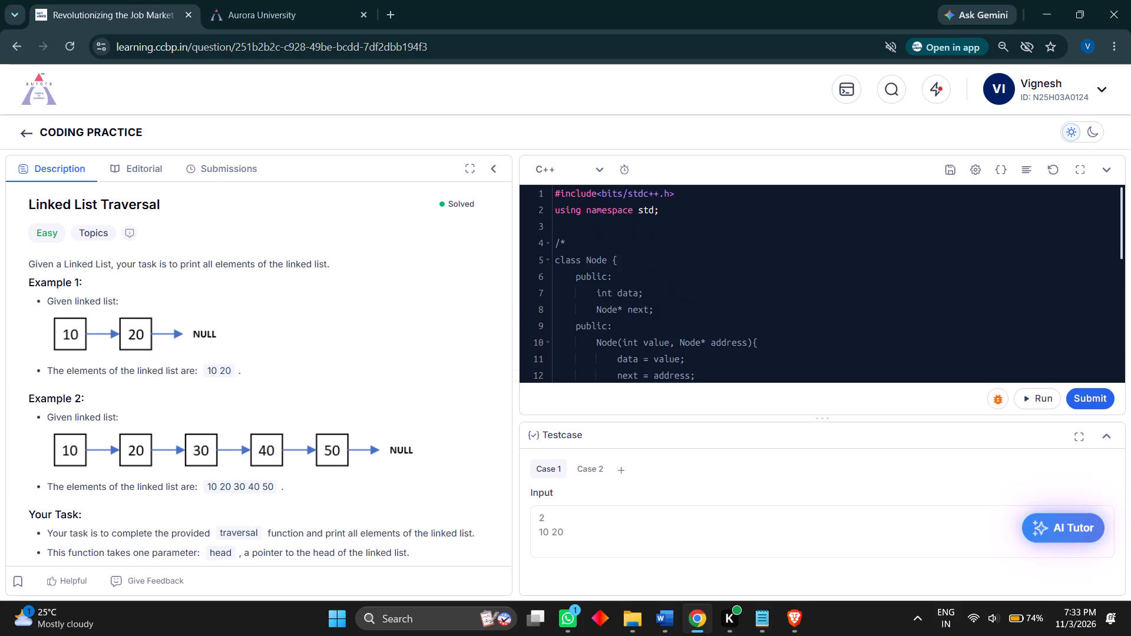
scroll(684, 294, "down", 3)
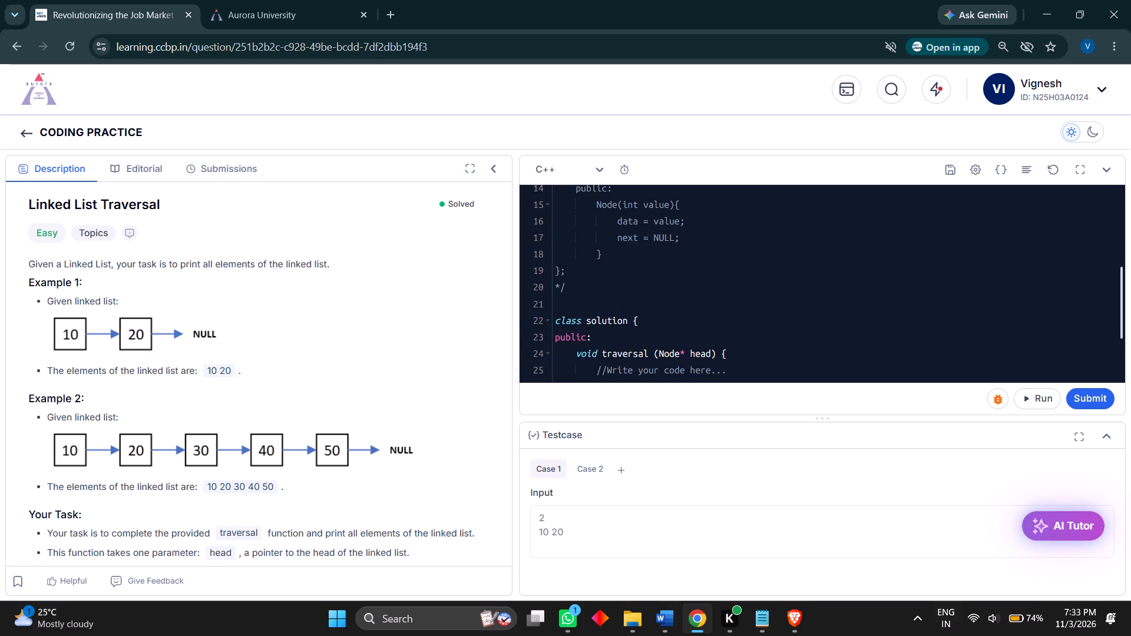
scroll(684, 294, "down", 2)
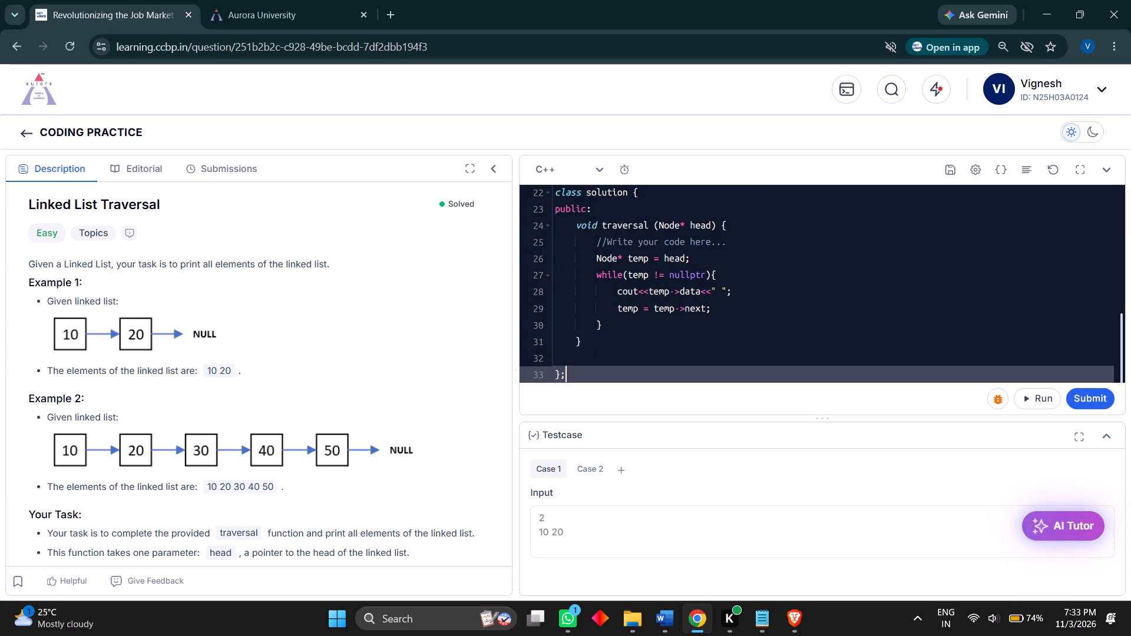
scroll(684, 294, "up", 6)
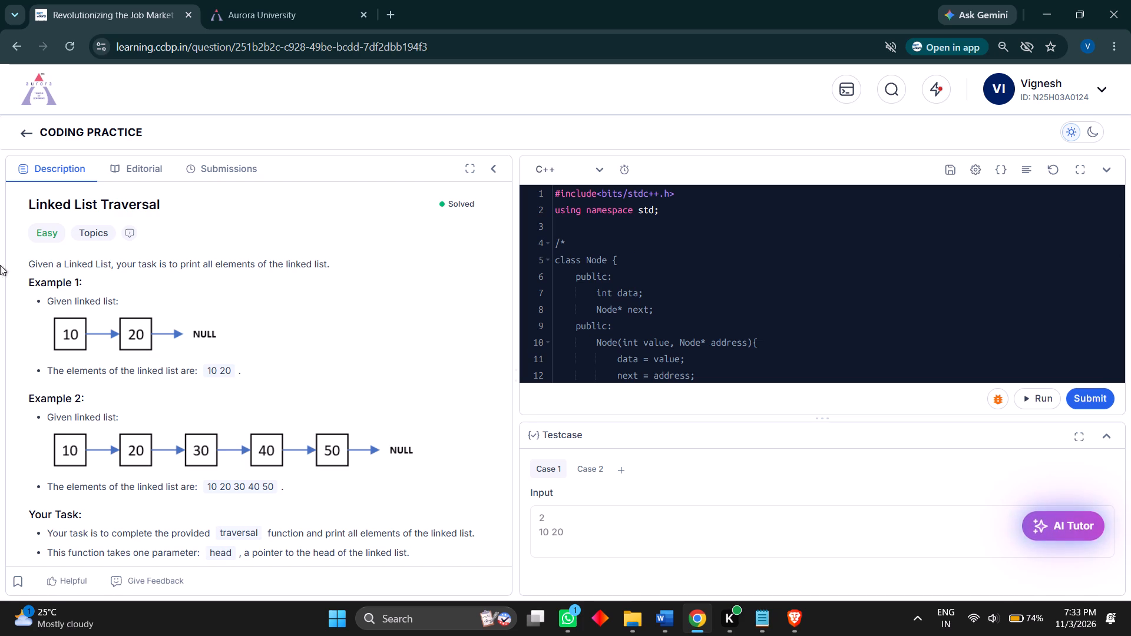
left_click(240, 2)
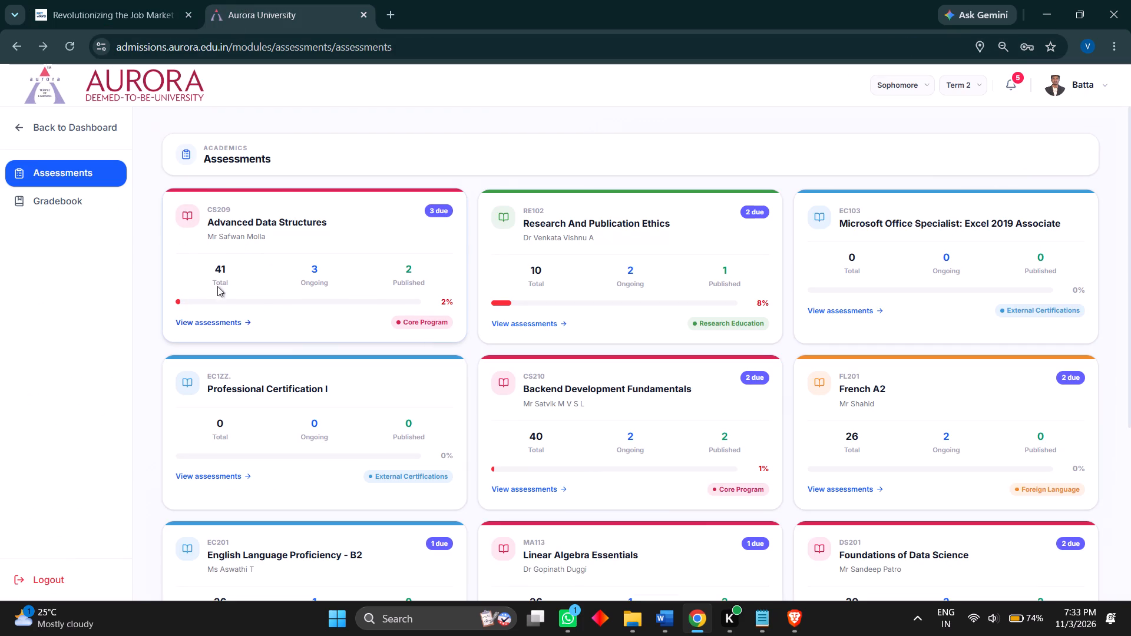
left_click(142, 0)
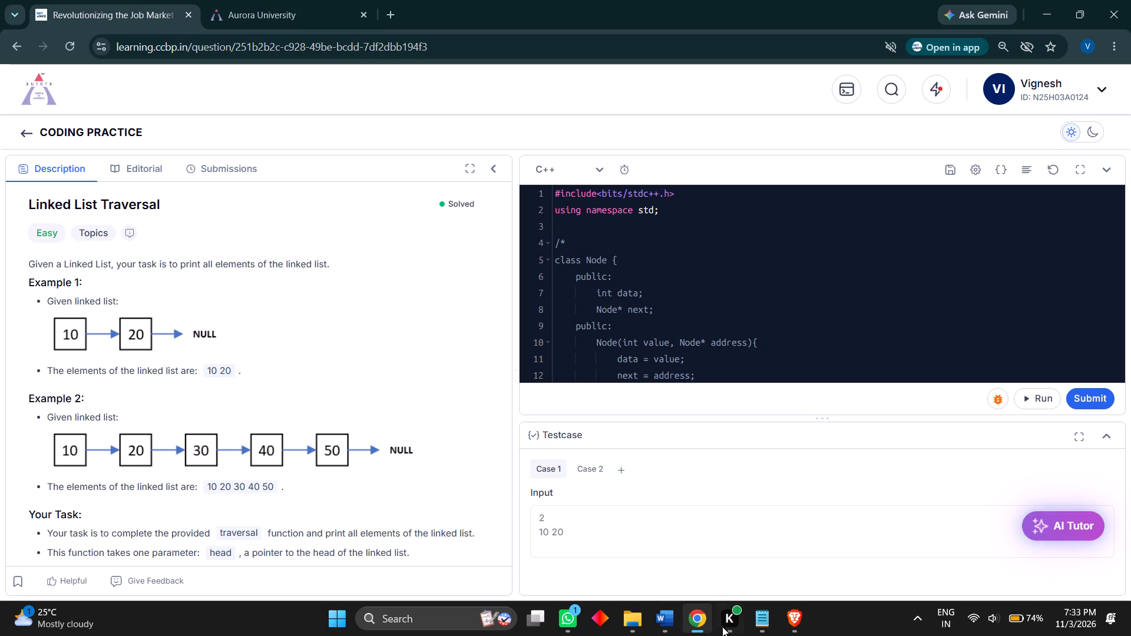
In the Word report, paste the copied Convert Array To Linked List code under "A. Implementation (Code)" of experiment 2.1 and check it.
left_click(666, 625)
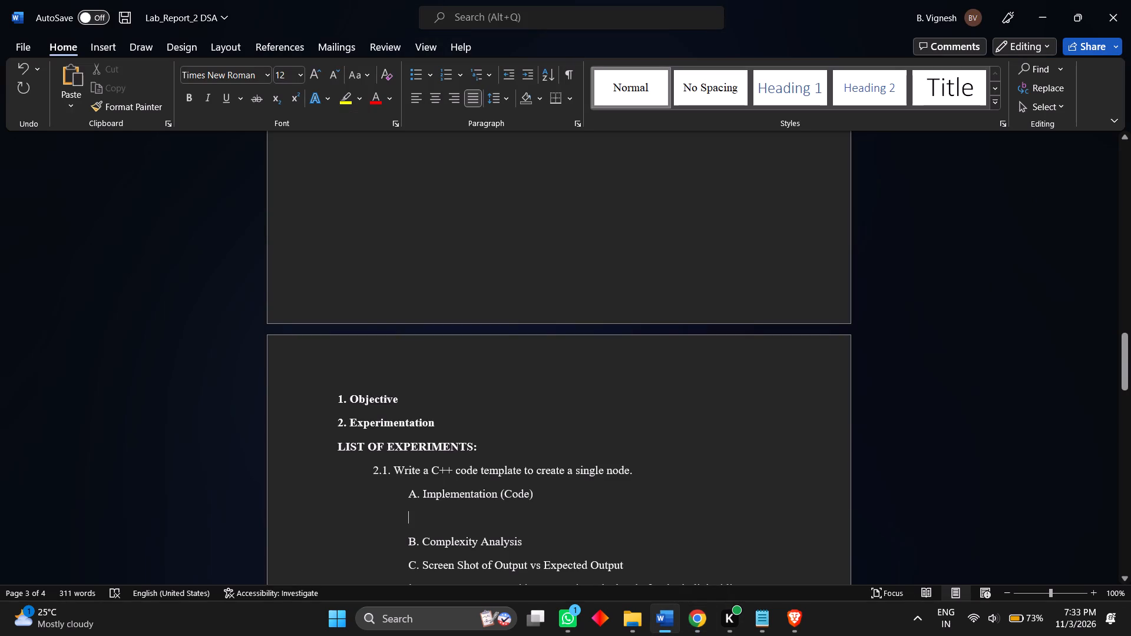
scroll(534, 372, "down", 2)
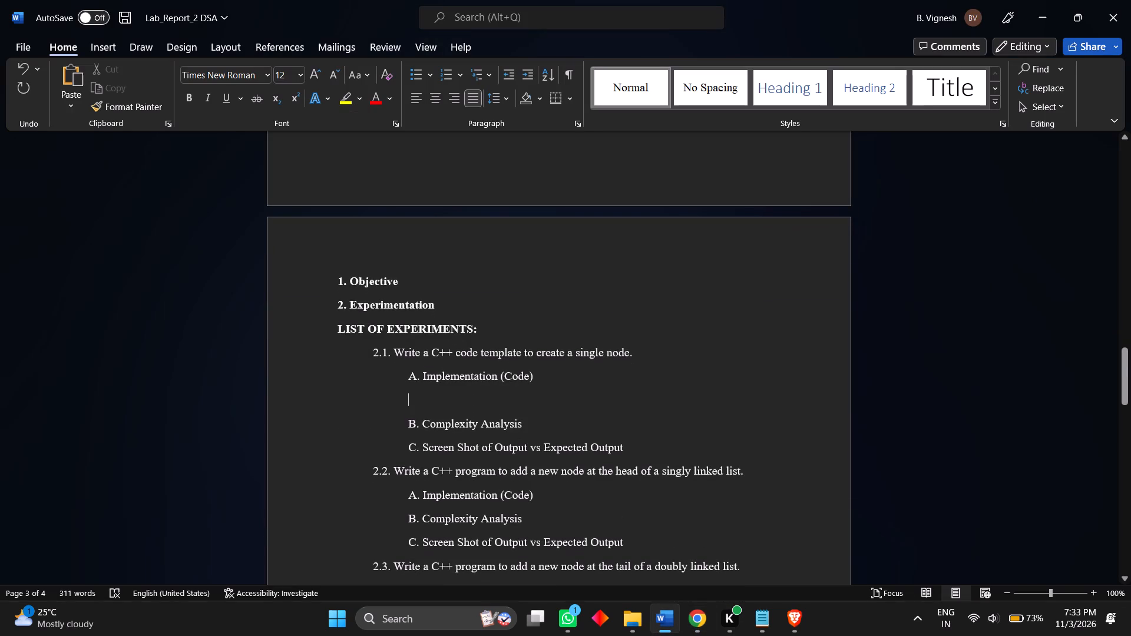
key("ctrl+v")
scroll(559, 369, "up", 1)
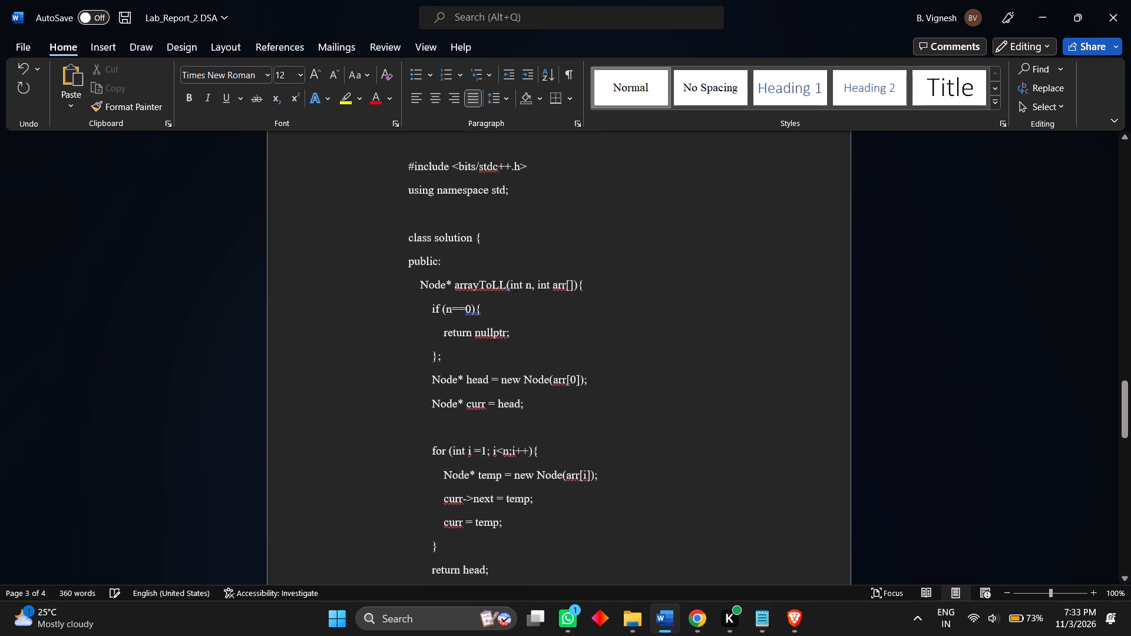
scroll(559, 369, "up", 1)
scroll(559, 369, "down", 2)
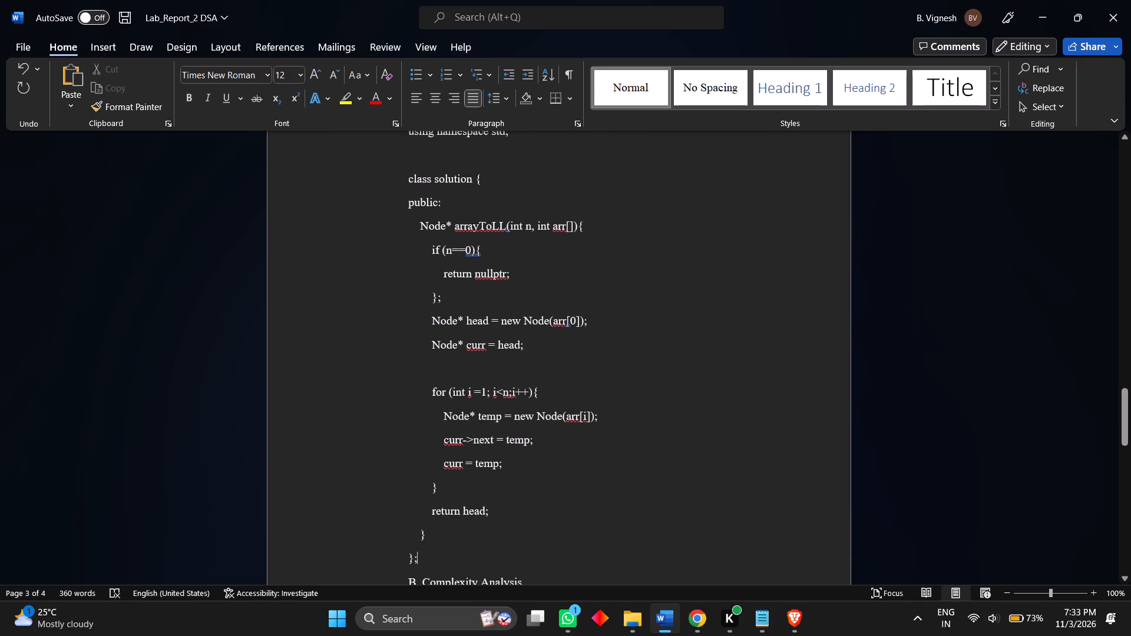
scroll(629, 387, "up", 4)
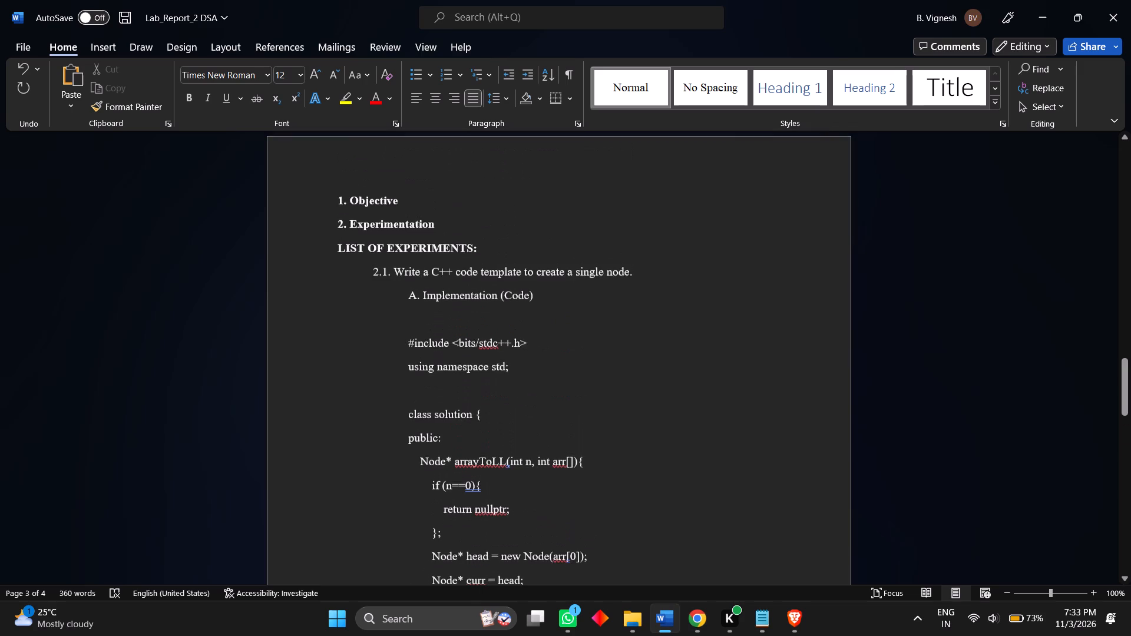
Check the code pasted under "A. Implementation (Code)" of experiment 2.1 and undo that paste.
scroll(629, 387, "down", 7)
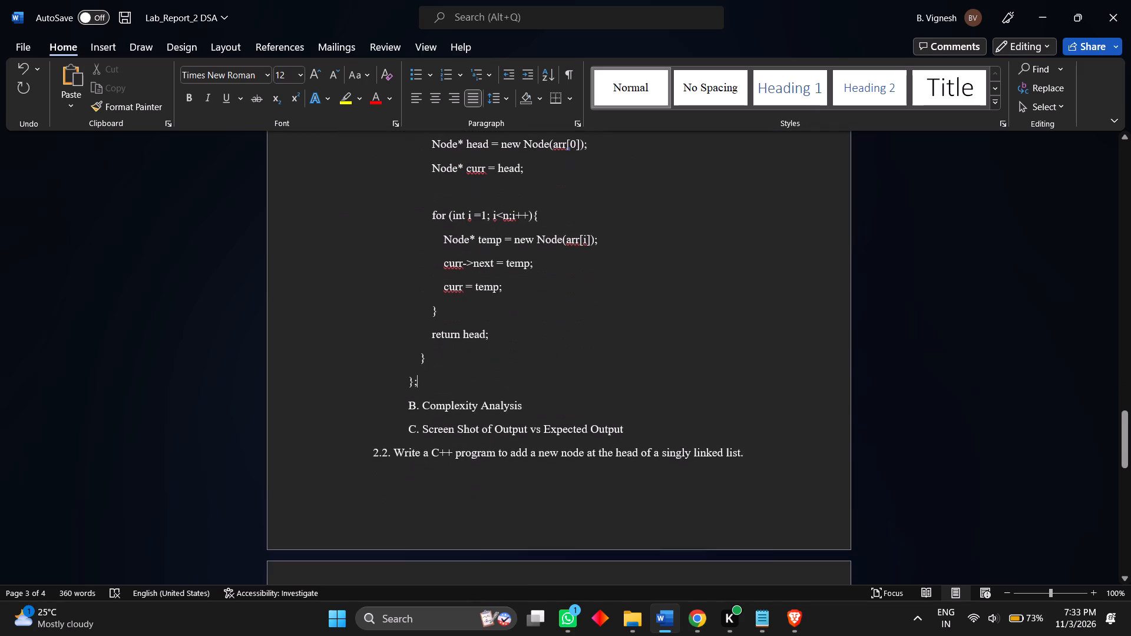
scroll(621, 385, "up", 8)
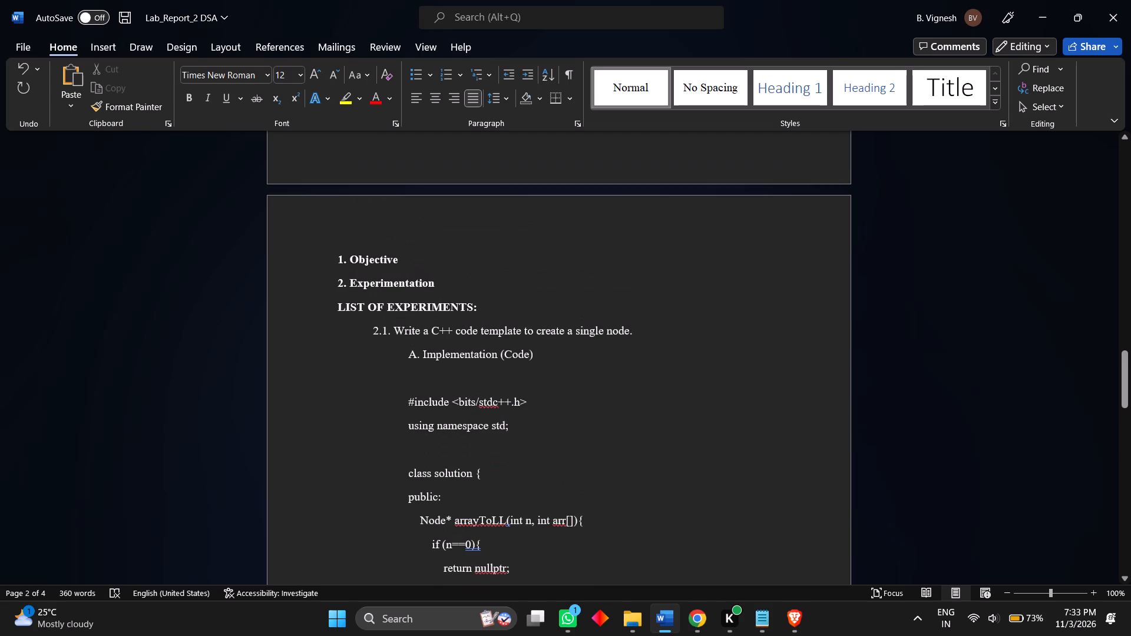
scroll(621, 385, "down", 3)
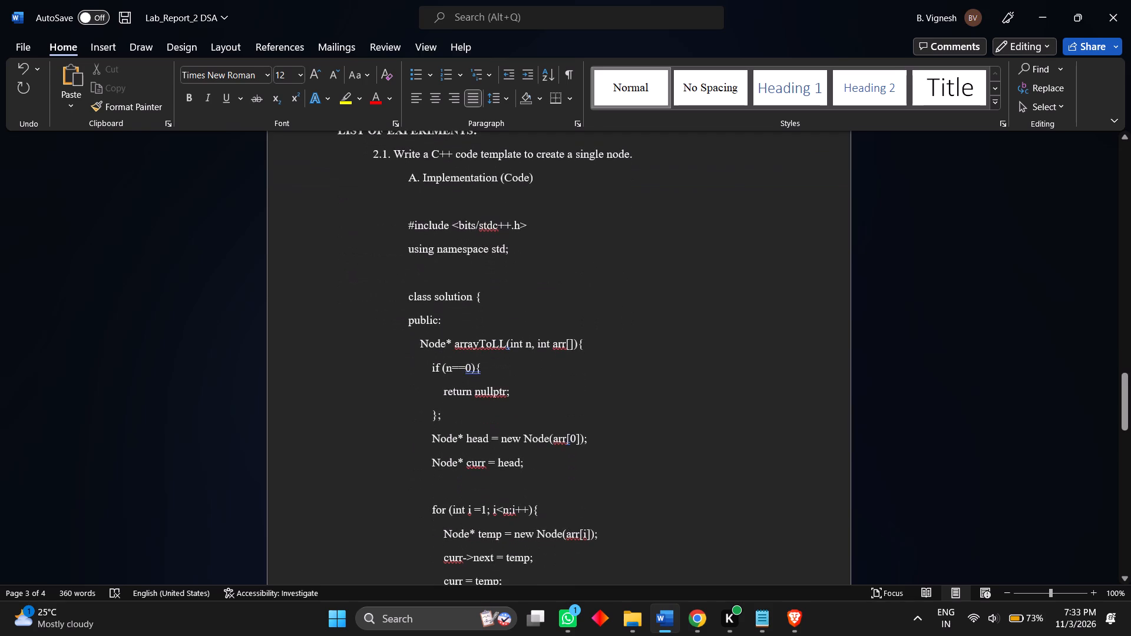
scroll(621, 385, "up", 2)
scroll(621, 382, "down", 2)
key("ctrl+z")
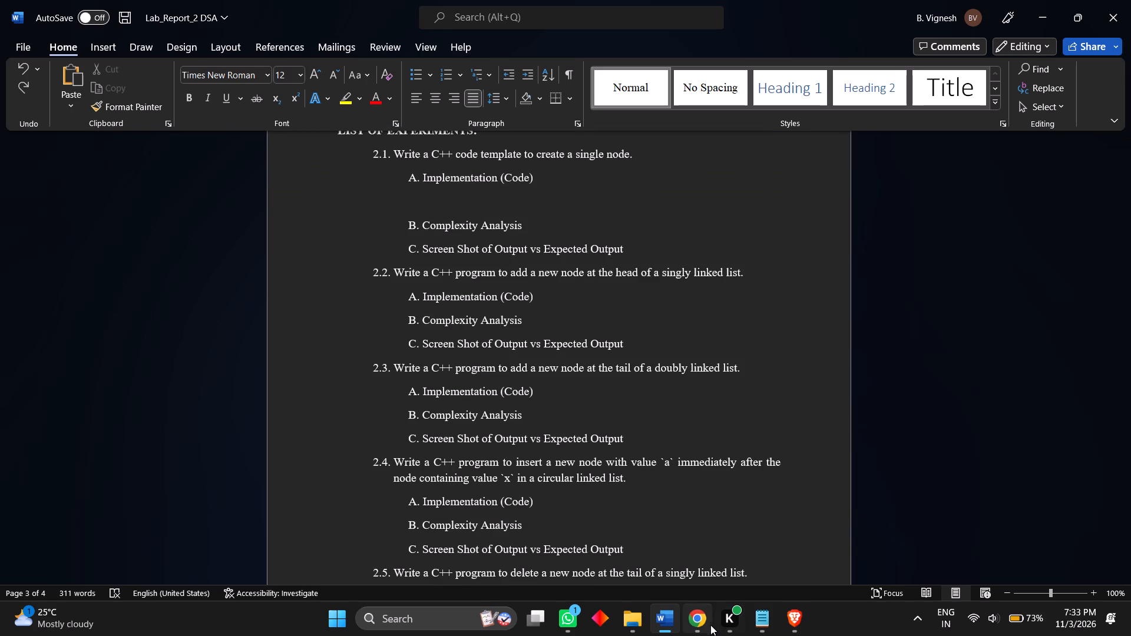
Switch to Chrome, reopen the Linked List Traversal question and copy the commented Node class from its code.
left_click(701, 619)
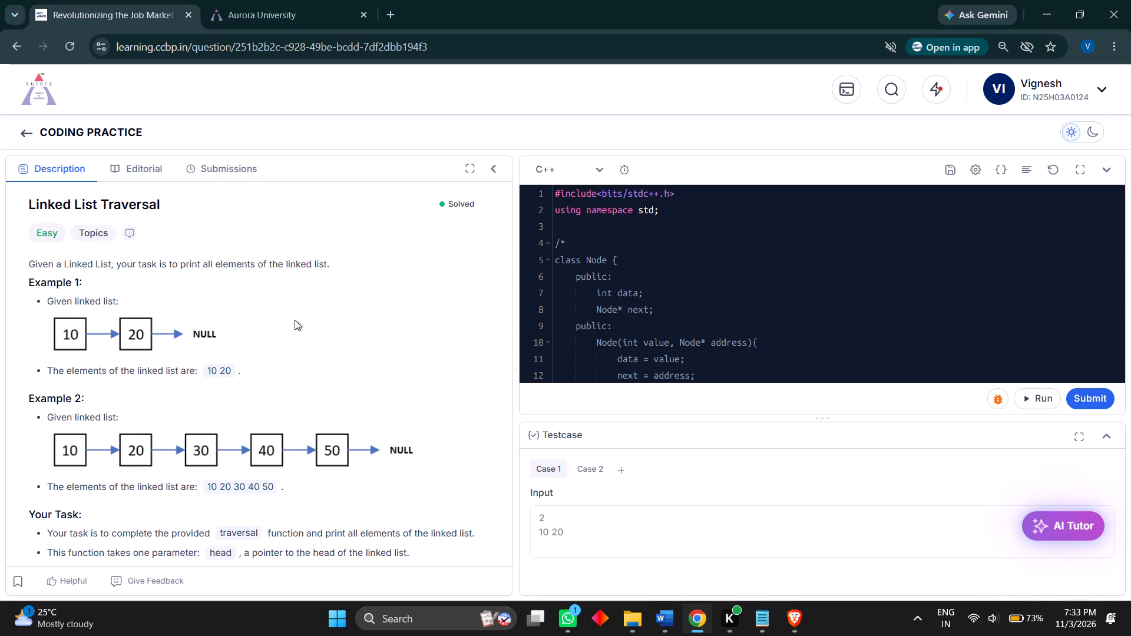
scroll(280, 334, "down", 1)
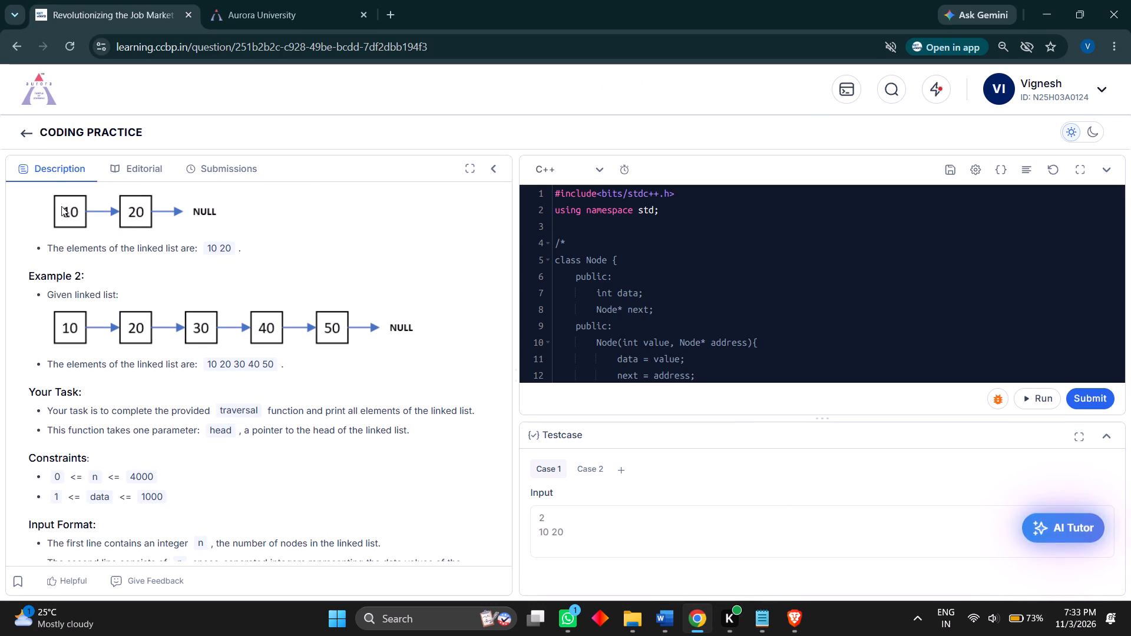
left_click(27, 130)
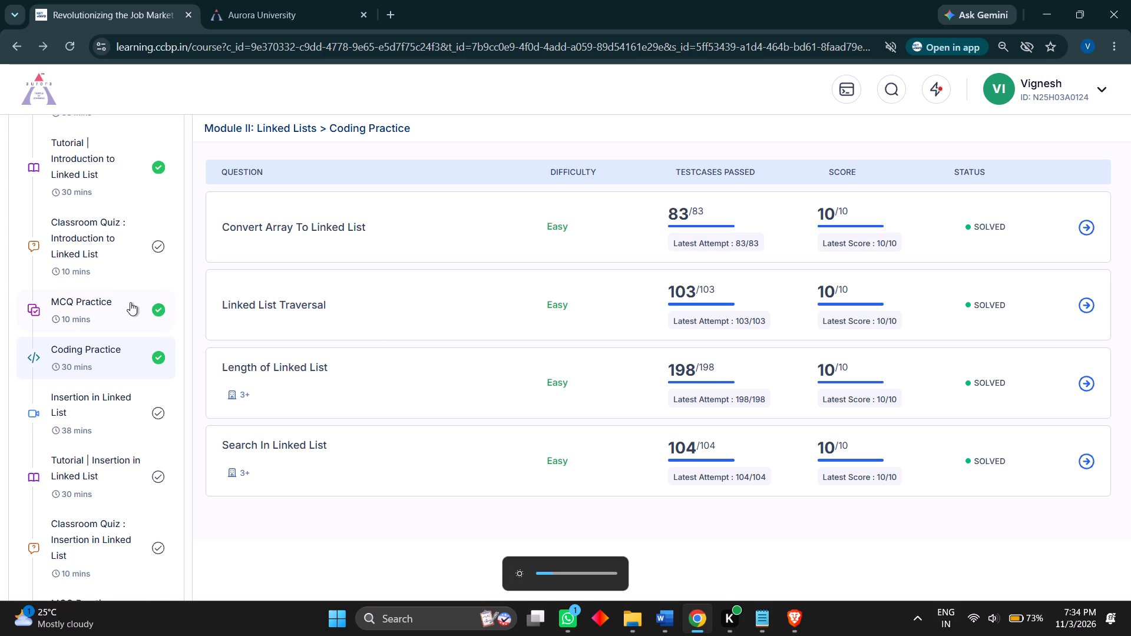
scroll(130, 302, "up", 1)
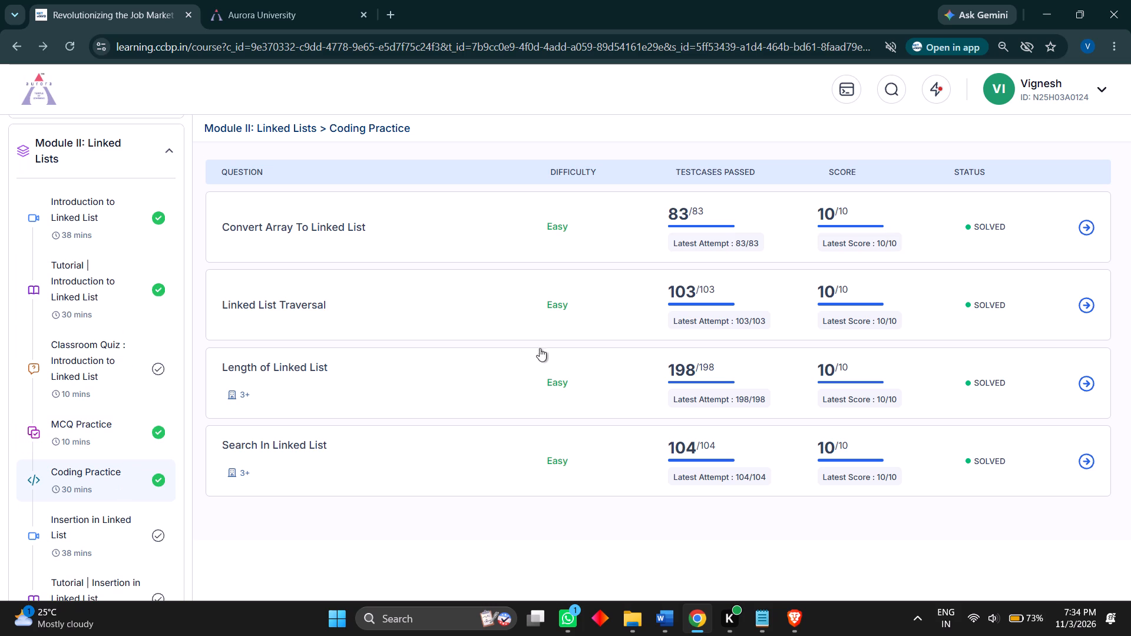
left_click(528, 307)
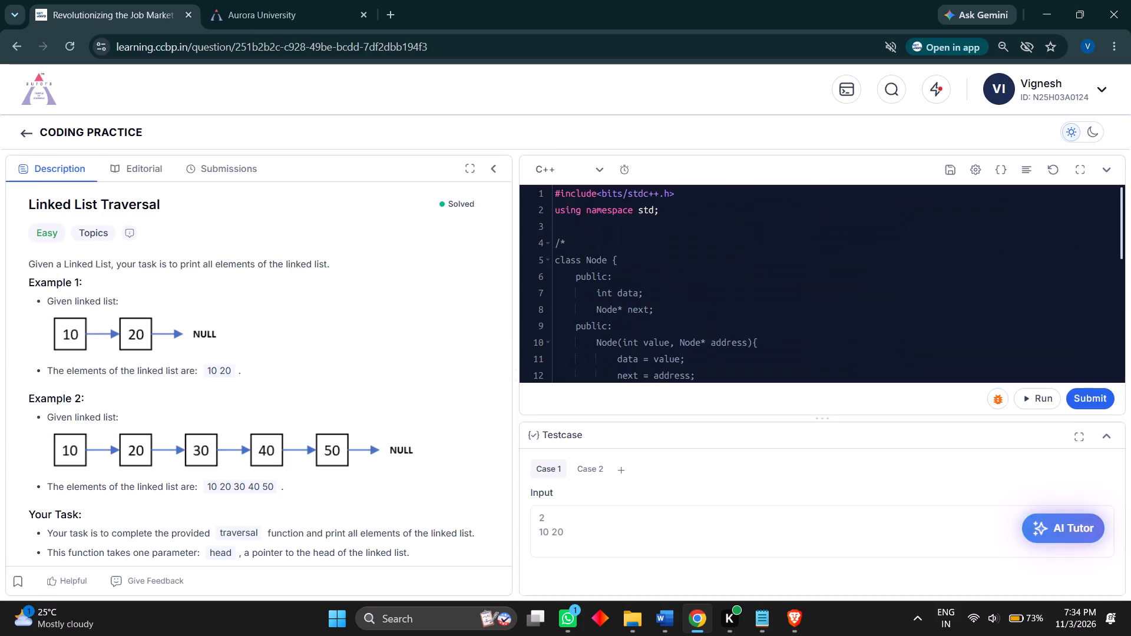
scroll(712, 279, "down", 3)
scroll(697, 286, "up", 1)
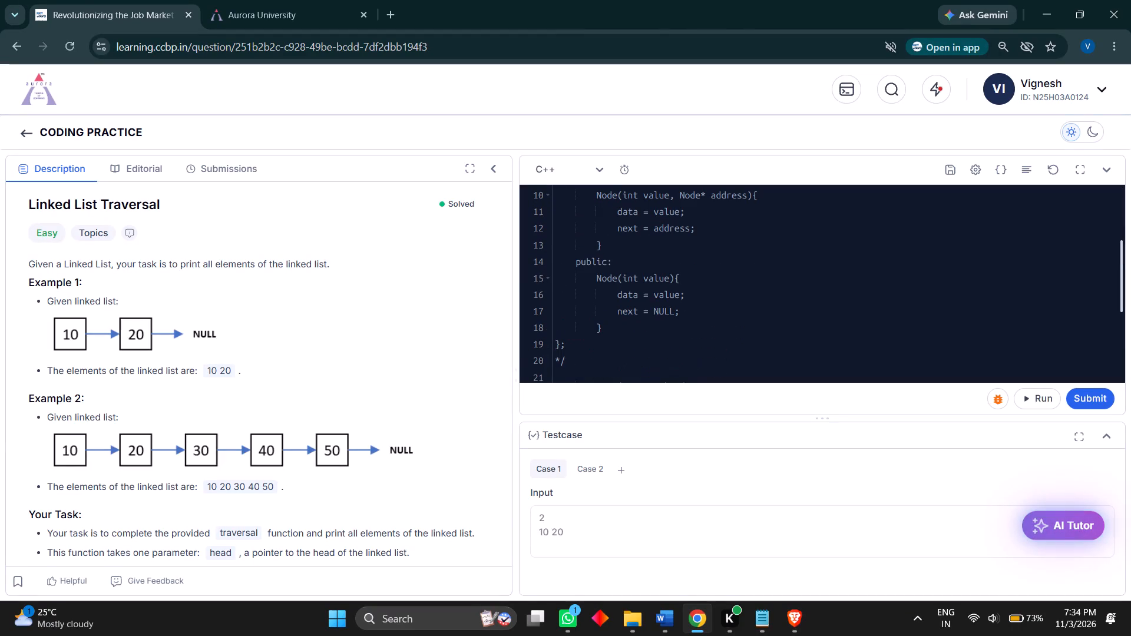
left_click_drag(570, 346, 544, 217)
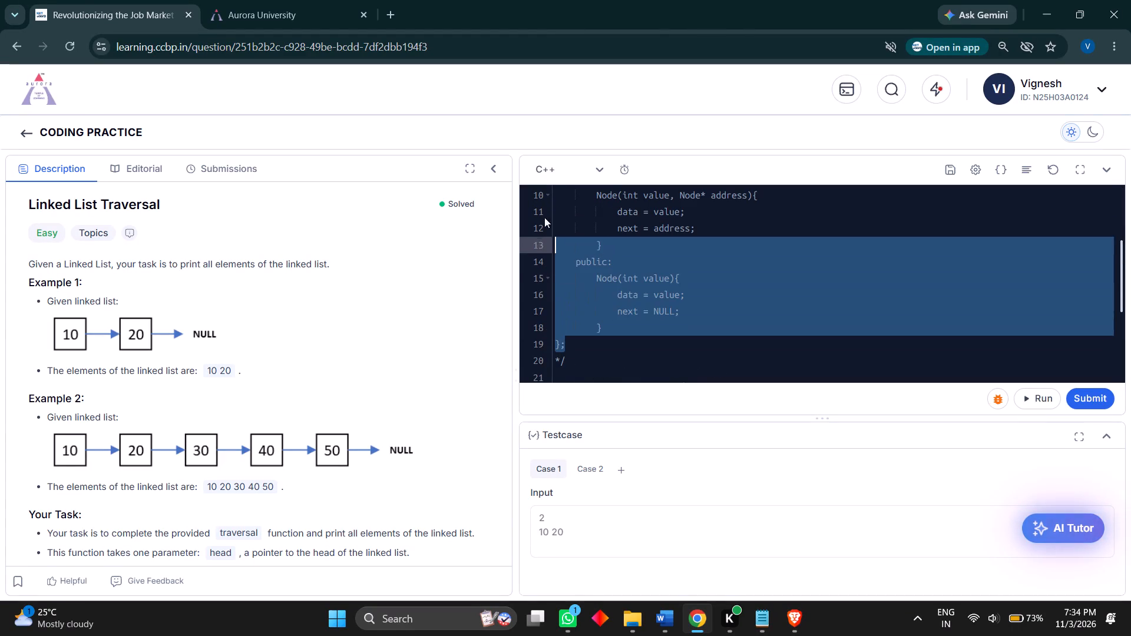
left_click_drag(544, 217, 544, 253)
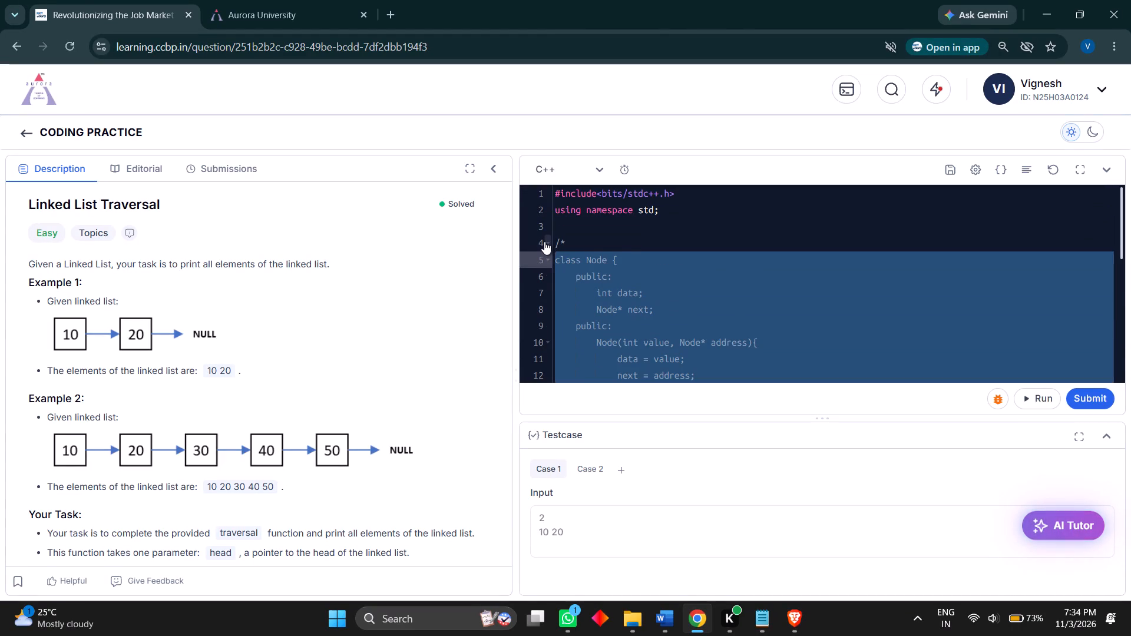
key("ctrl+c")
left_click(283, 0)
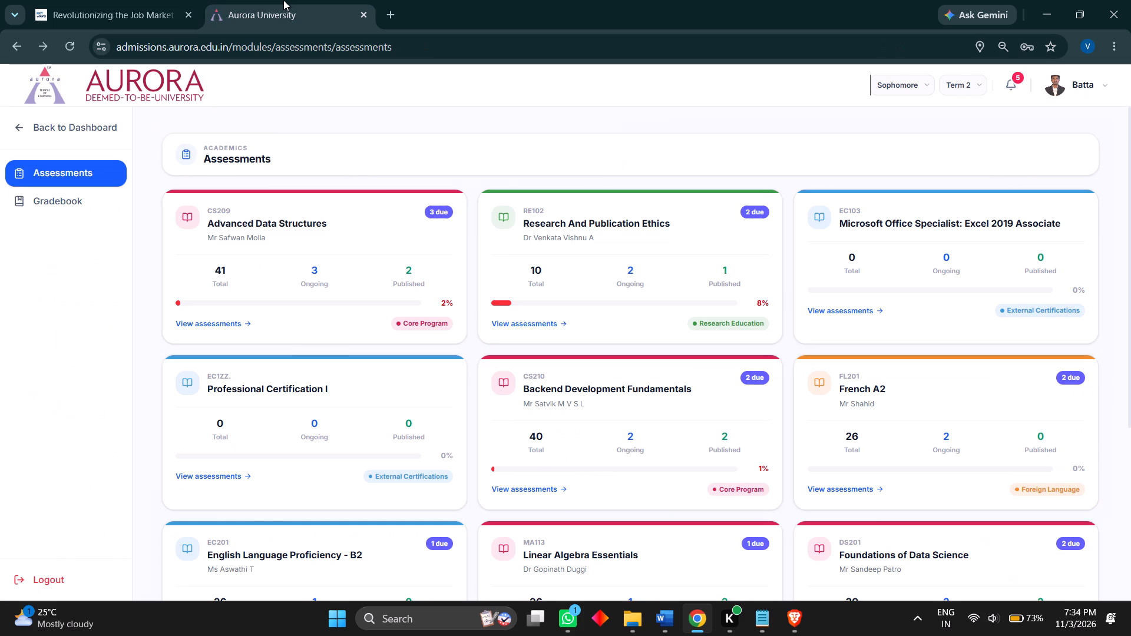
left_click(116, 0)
Examine the rest of the Linked List Traversal code and its task description, constraints and input format.
scroll(652, 306, "down", 1)
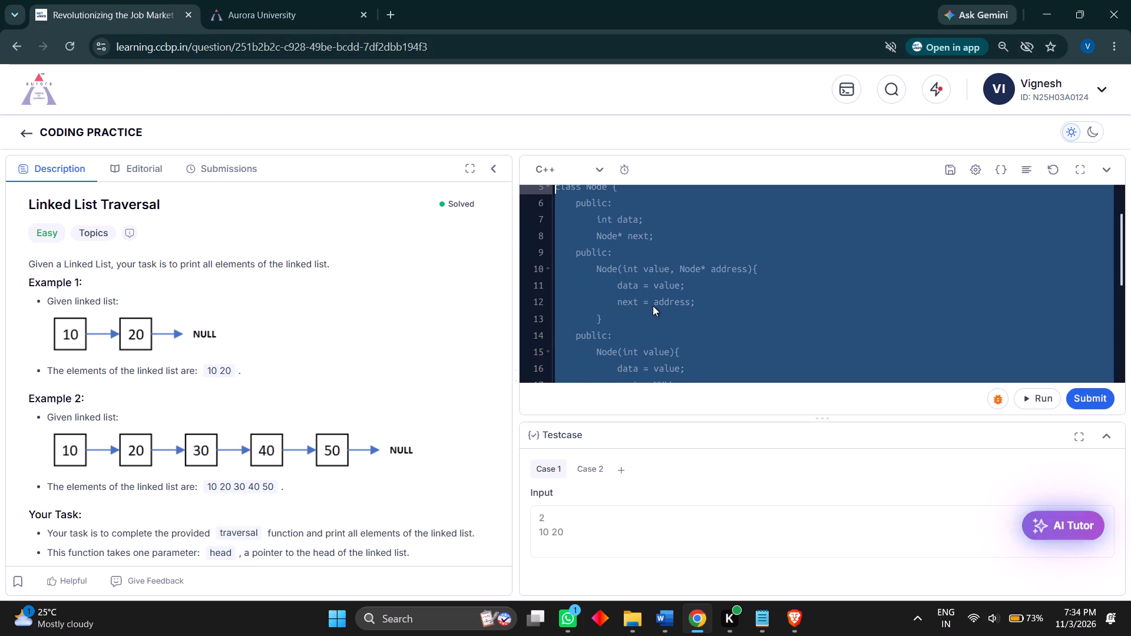
scroll(653, 305, "down", 4)
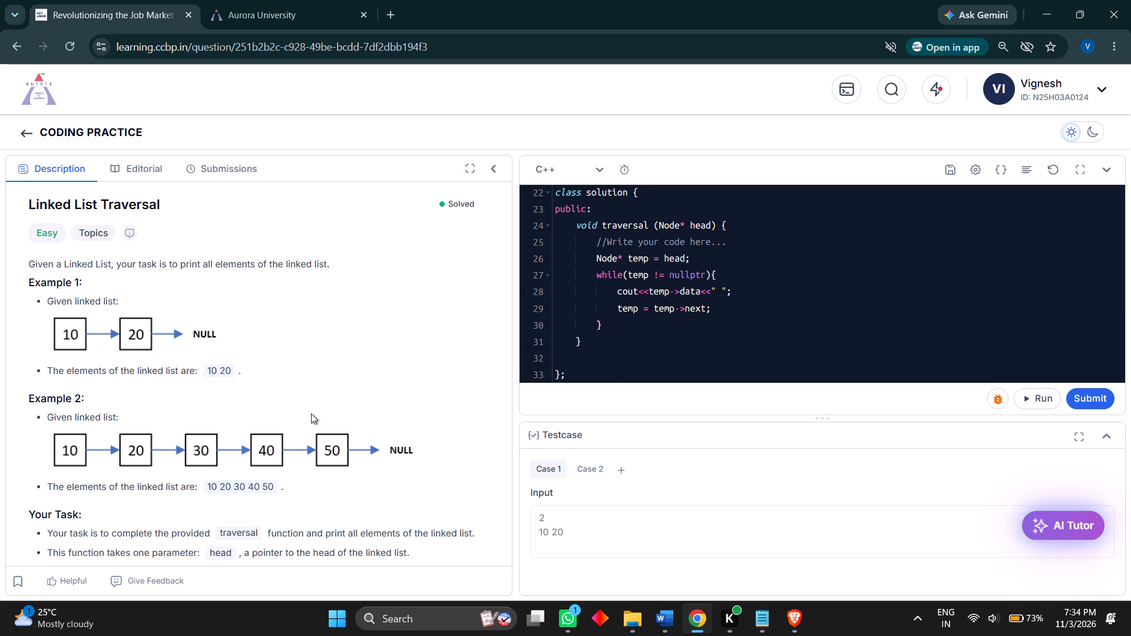
scroll(311, 413, "down", 3)
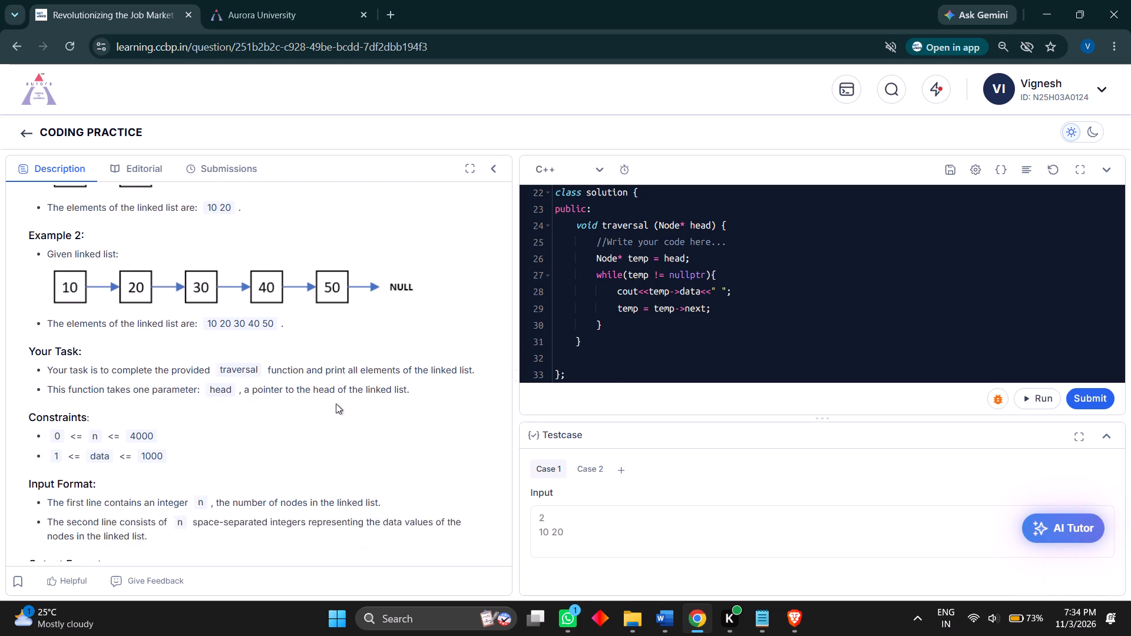
scroll(343, 385, "up", 8)
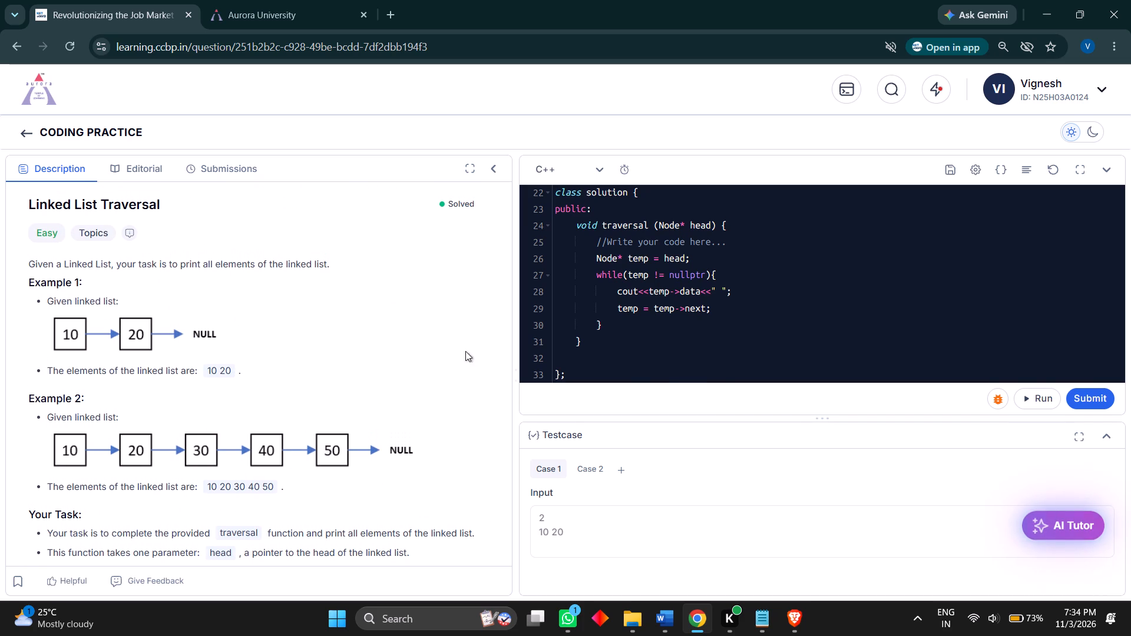
scroll(743, 307, "up", 5)
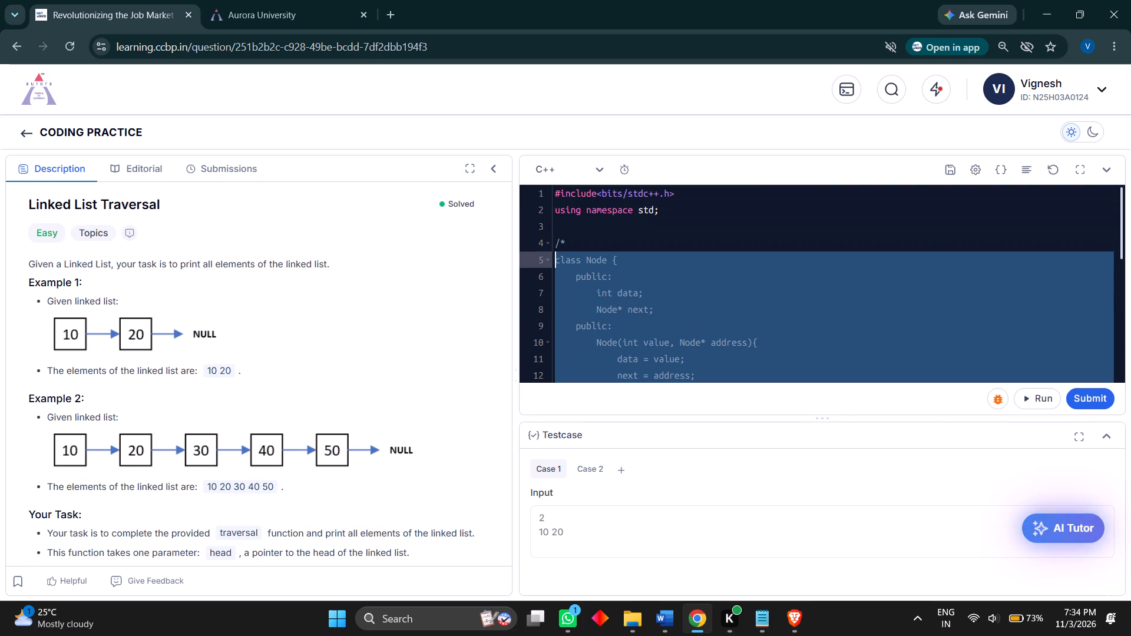
Open the Convert Array To Linked List question and copy the arrayToLL function body, from the n==0 check through return head.
left_click(25, 130)
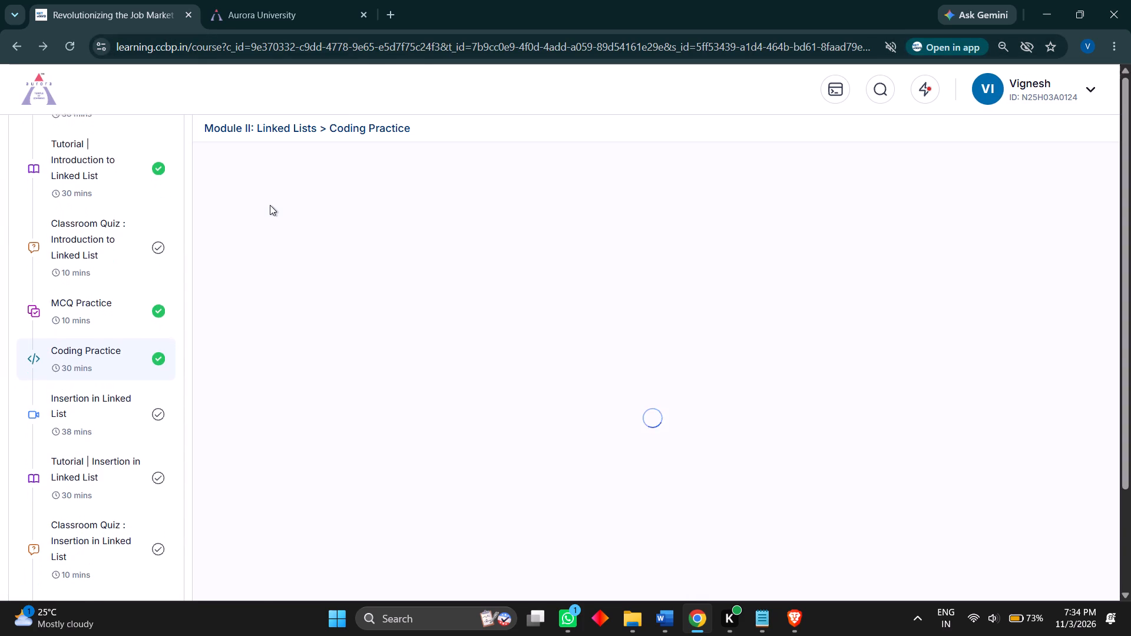
left_click(495, 215)
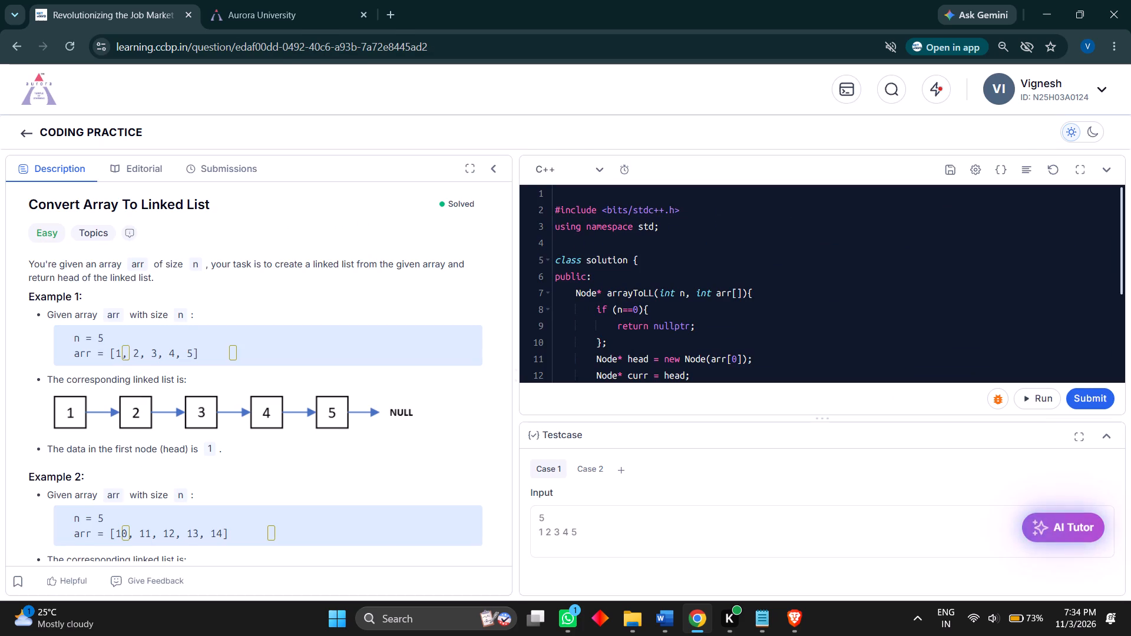
scroll(693, 271, "down", 2)
scroll(693, 271, "up", 5)
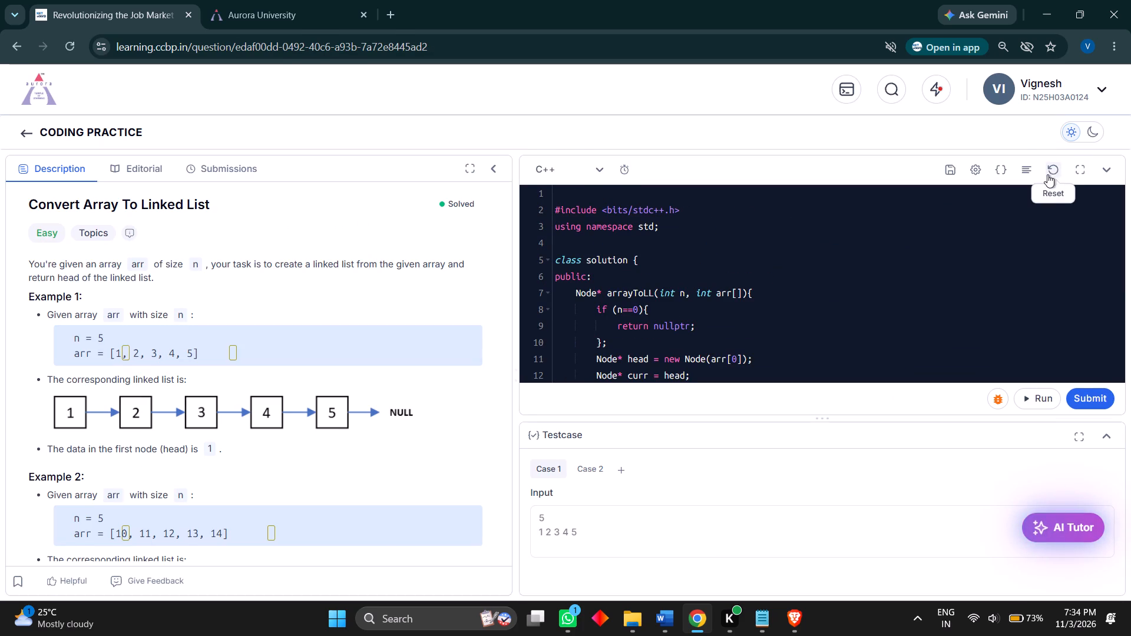
scroll(629, 273, "down", 1)
scroll(614, 271, "up", 2)
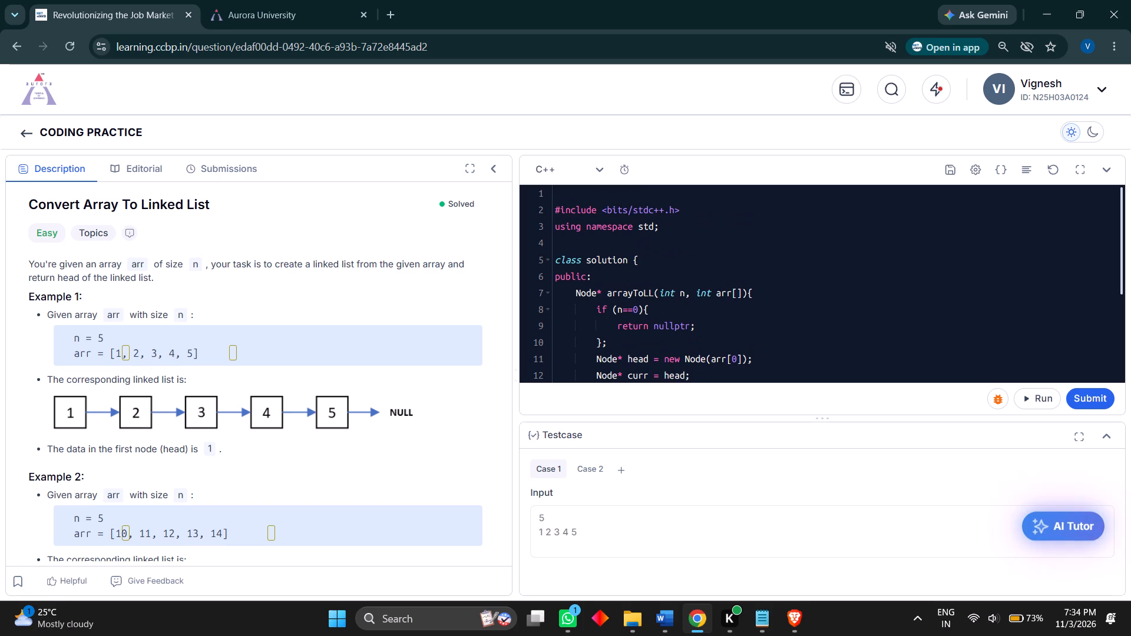
left_click_drag(594, 304, 670, 324)
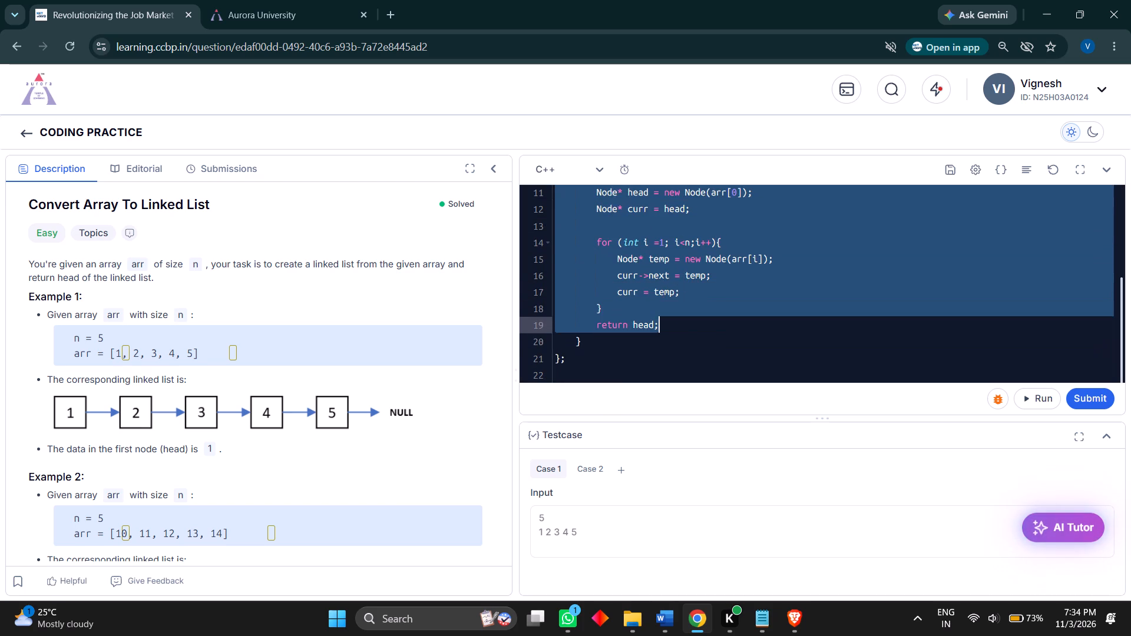
left_click_drag(670, 324, 670, 327)
key("ctrl+c")
Reset the code to the original template and paste the copied body below the "Write Your Code Here..." comment in arrayToLL.
left_click(1053, 168)
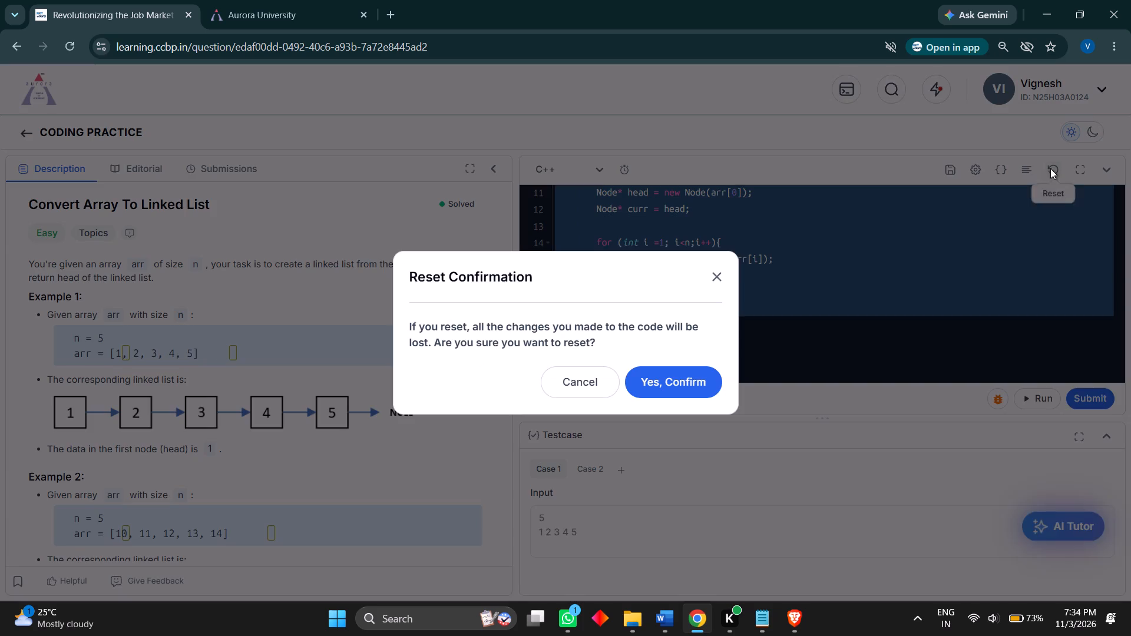
left_click(645, 382)
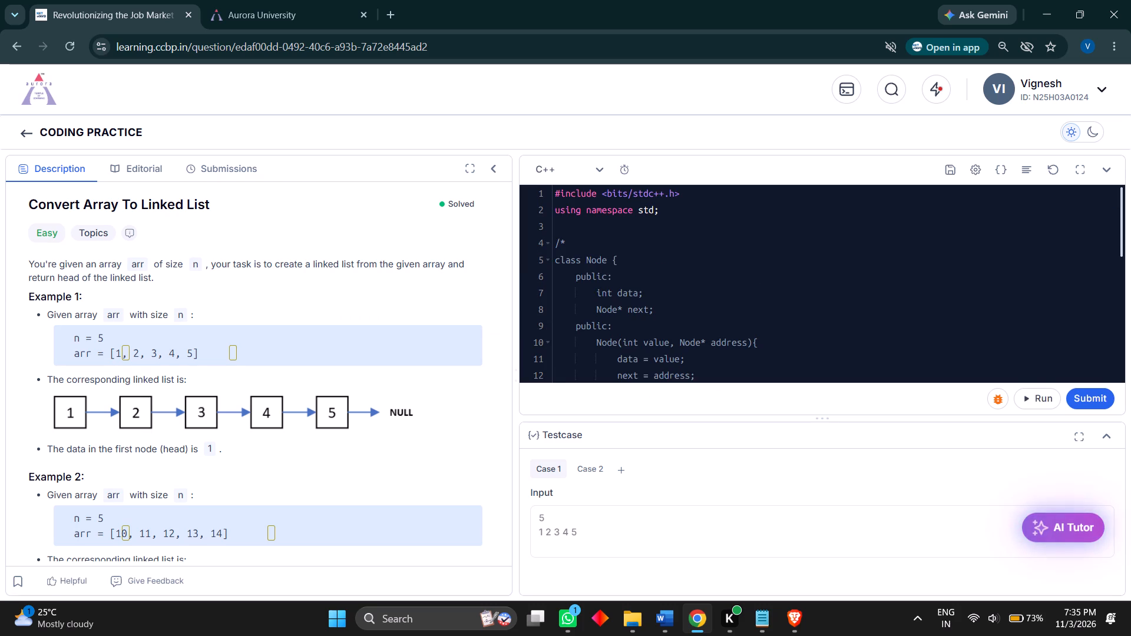
scroll(656, 319, "down", 7)
left_click(617, 330)
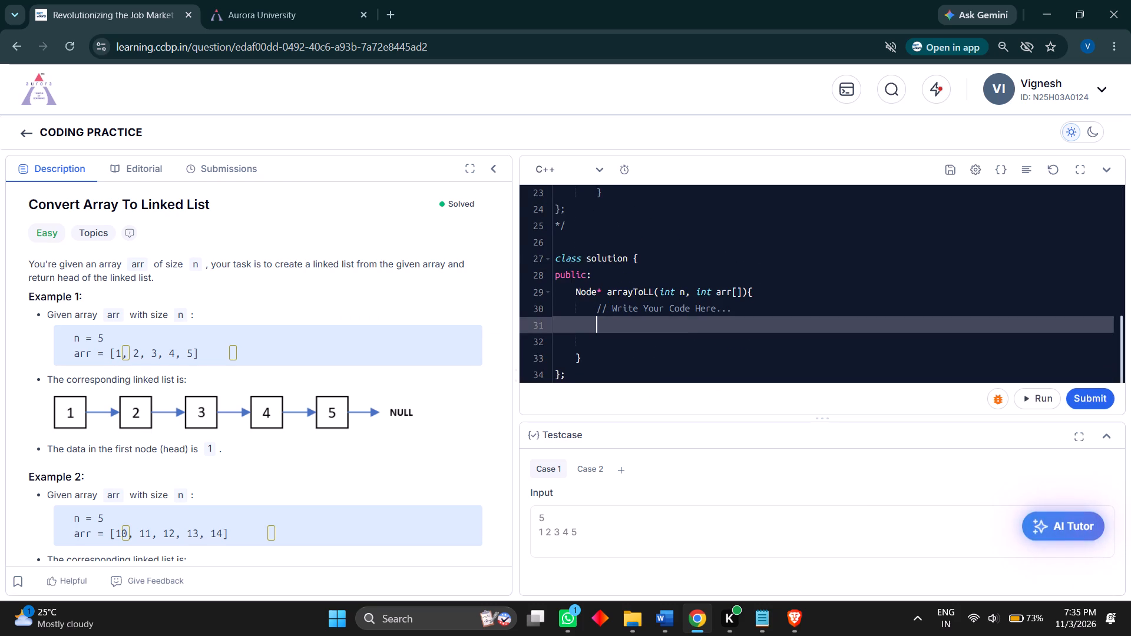
key("ctrl+v")
scroll(655, 339, "down", 2)
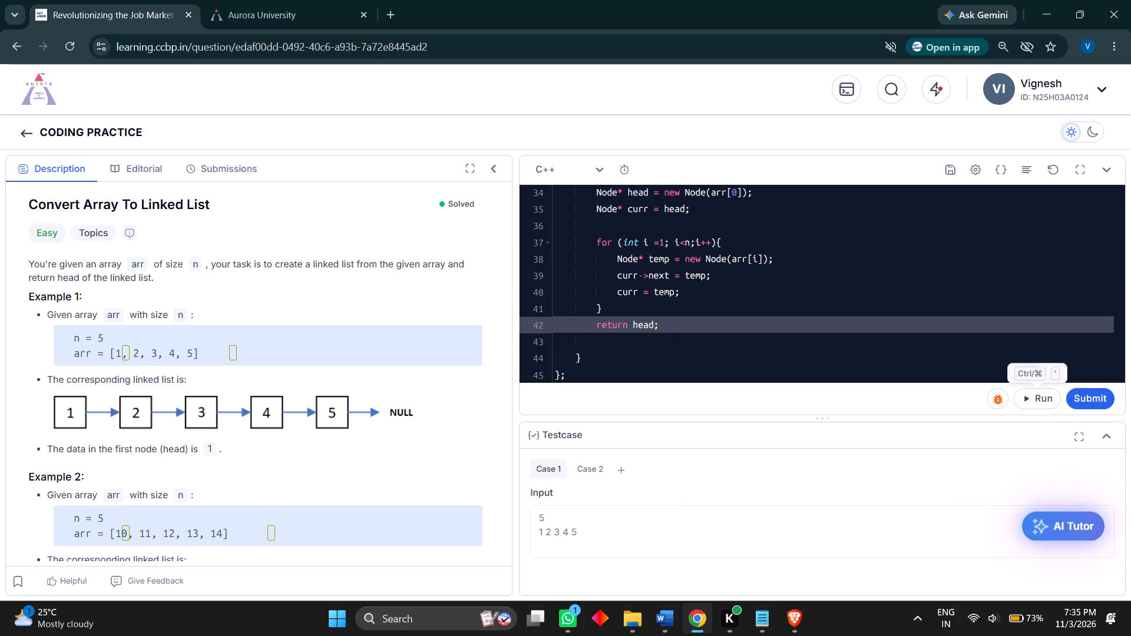
Copy the whole Convert Array To Linked List code and paste it in the Word report under "A. Implementation (Code)" of experiment 2.1.
key("ctrl+a")
key("ctrl+c")
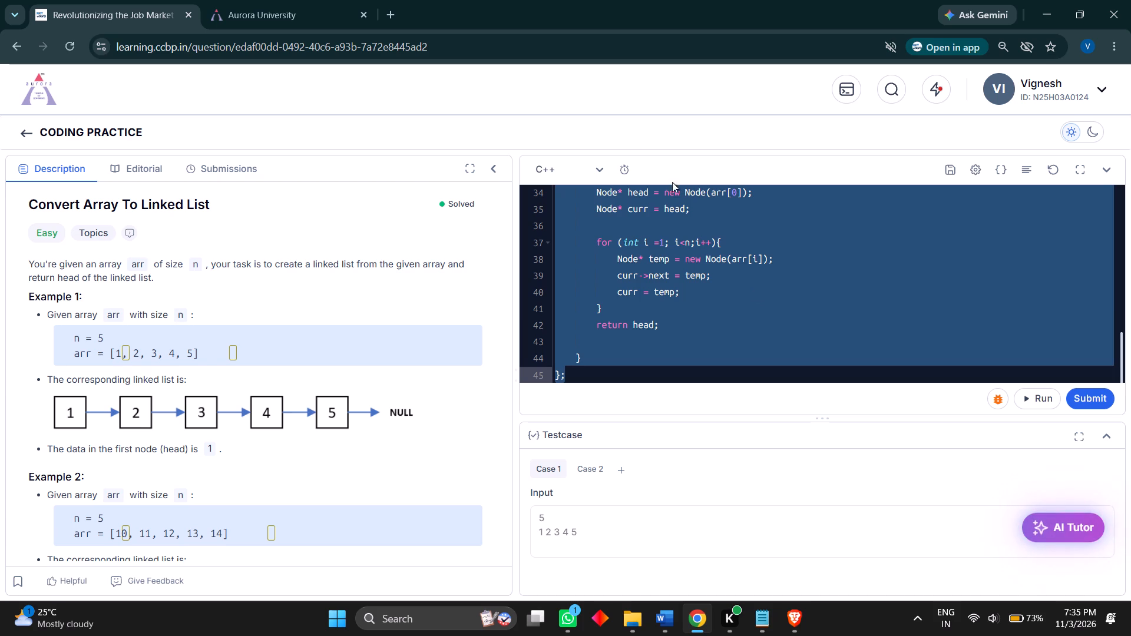
left_click(663, 610)
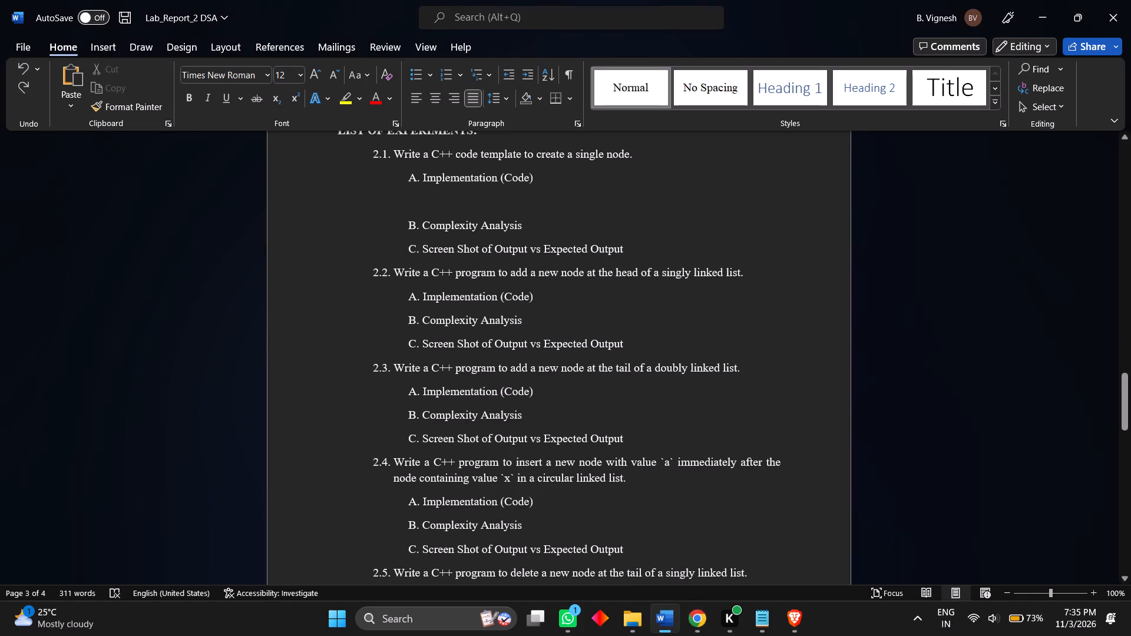
scroll(525, 399, "down", 1)
scroll(525, 398, "up", 1)
key("ctrl+v")
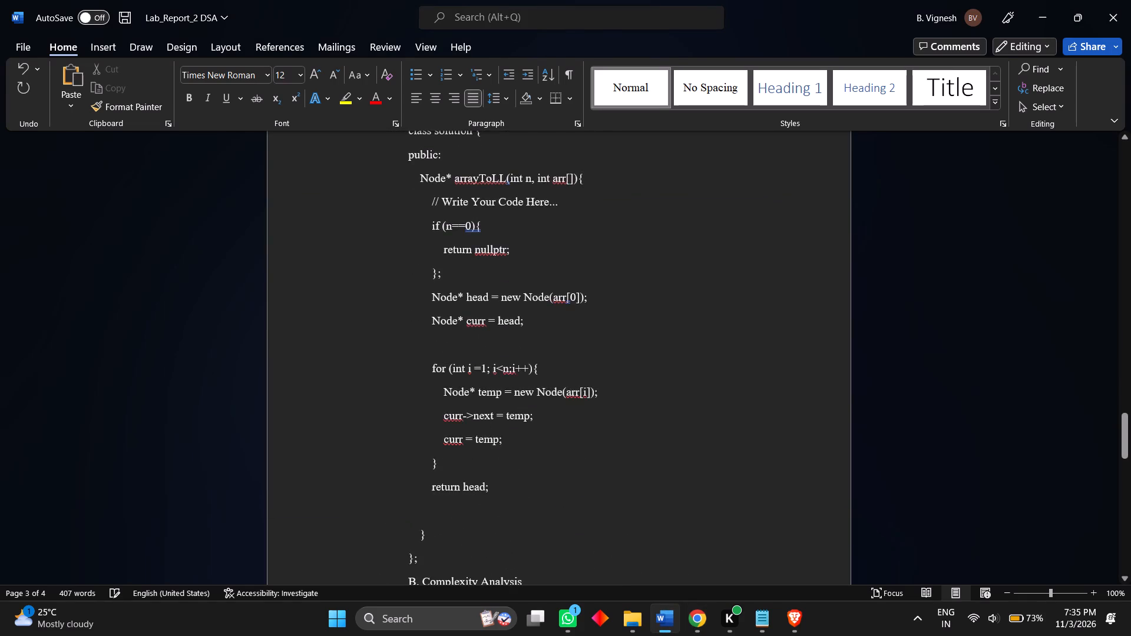
Add an empty line below "B. Complexity Analysis" of experiment 2.1.
scroll(547, 363, "down", 3)
left_click(551, 406)
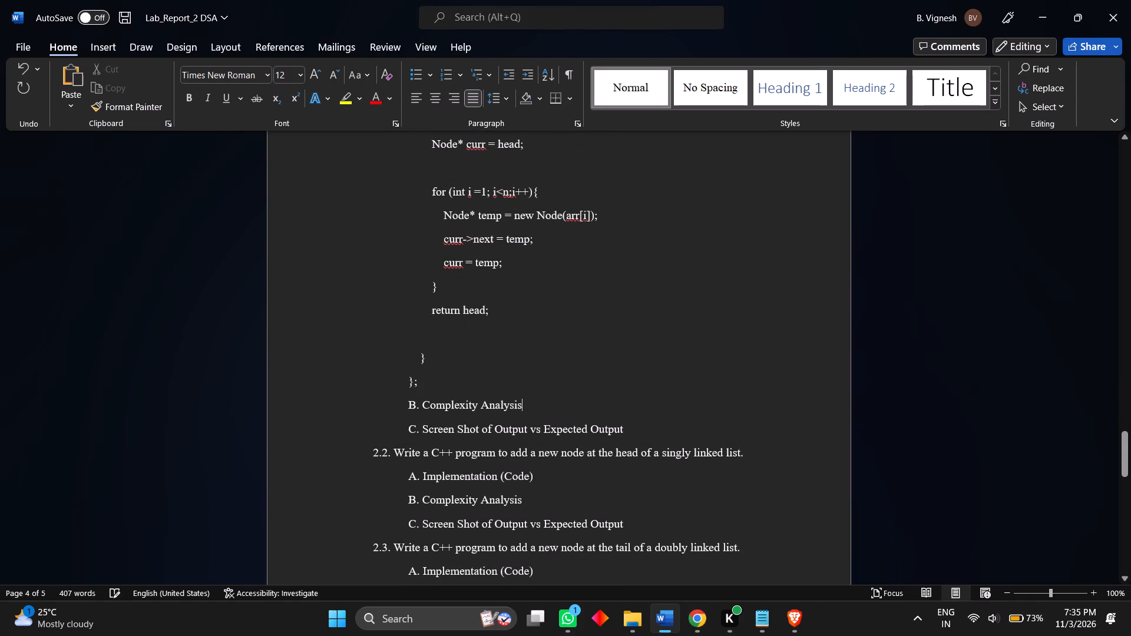
key("Return")
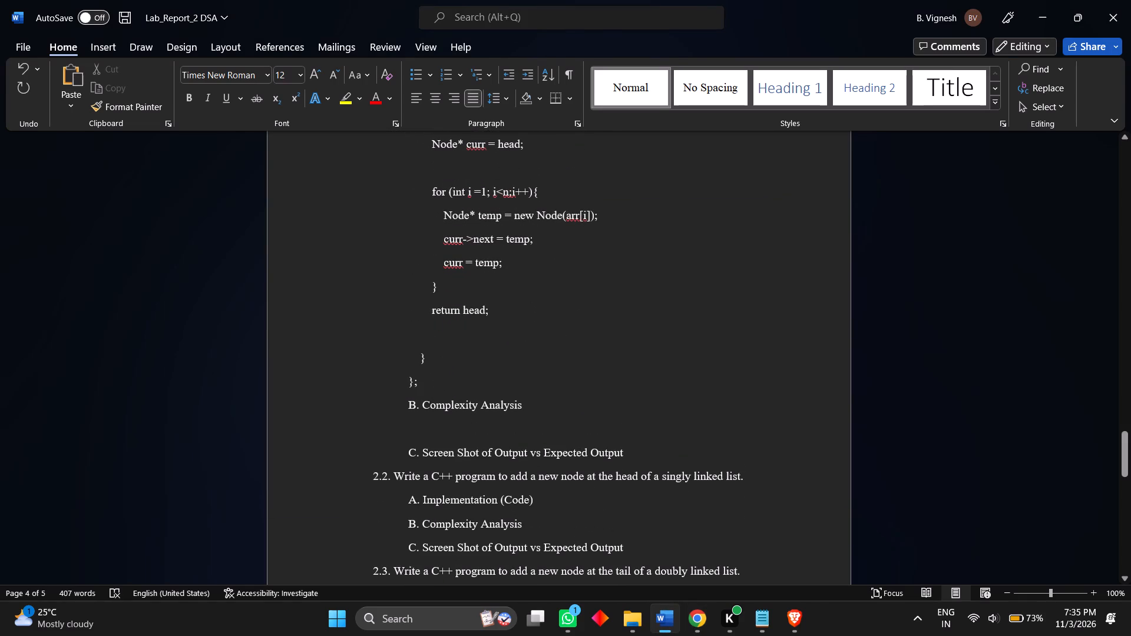
In Chrome, run the Convert Array To Linked List code and enlarge the test-case area to show the actual and expected outputs.
left_click(677, 617)
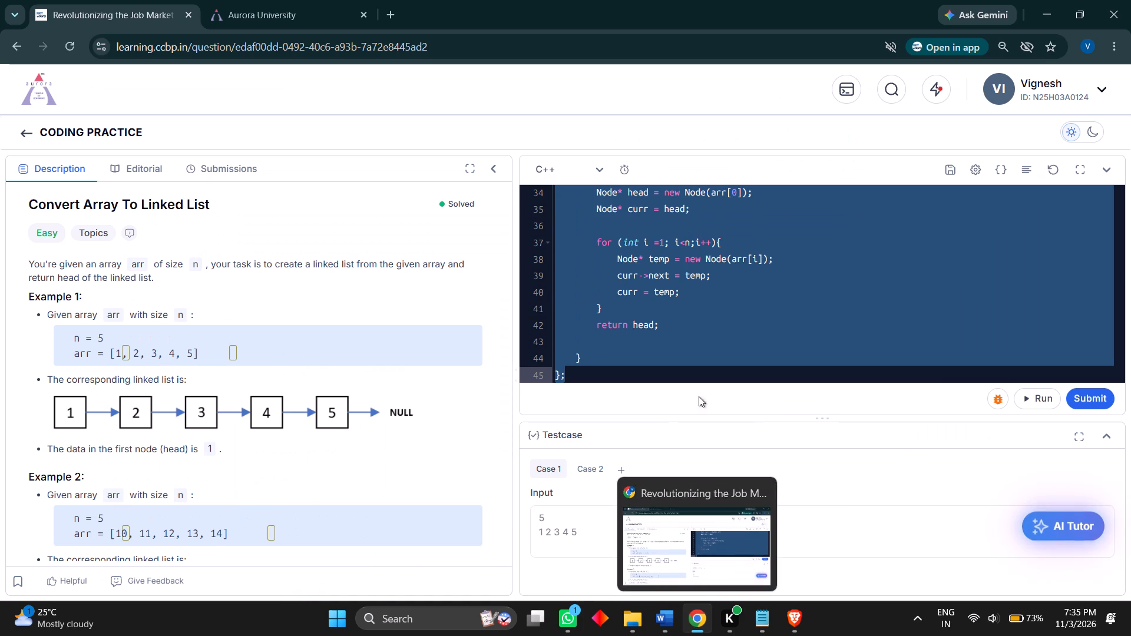
left_click(1034, 402)
left_click_drag(825, 418, 821, 256)
left_click(803, 208)
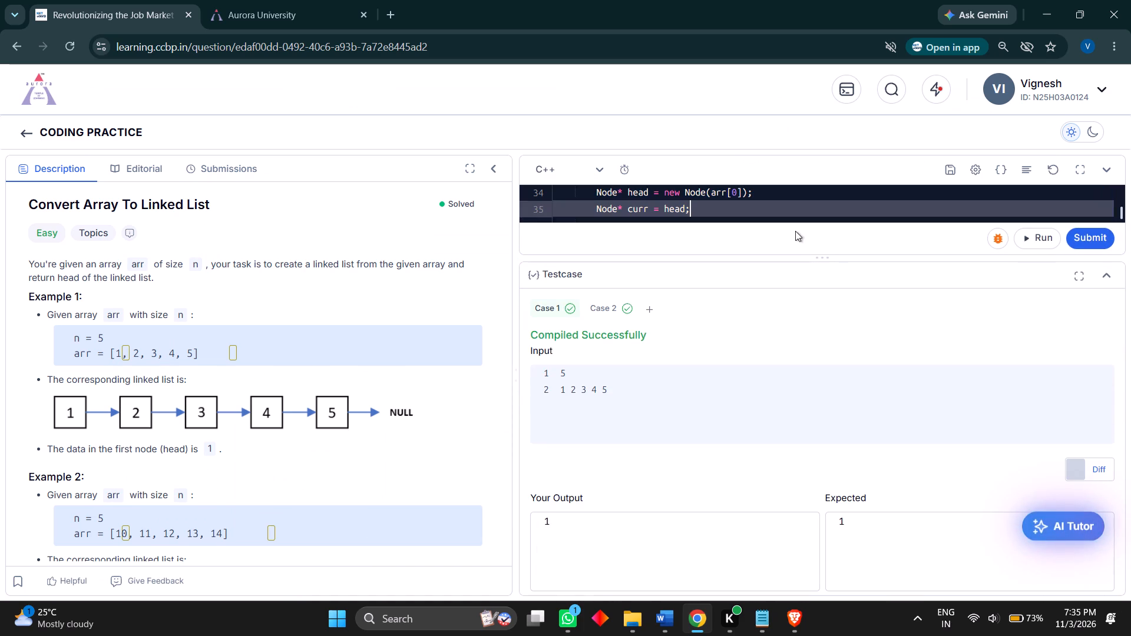
Enlarge the test-case area further and capture the Chrome window showing the actual and expected outputs with a Window-mode snip.
left_click_drag(819, 254, 819, 217)
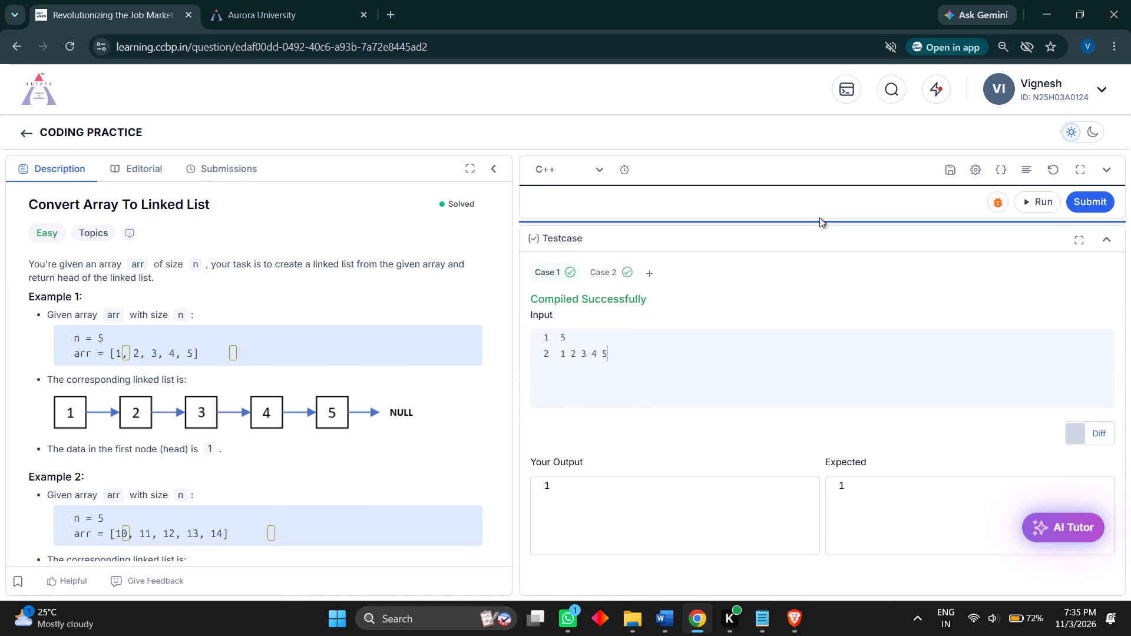
key("Print")
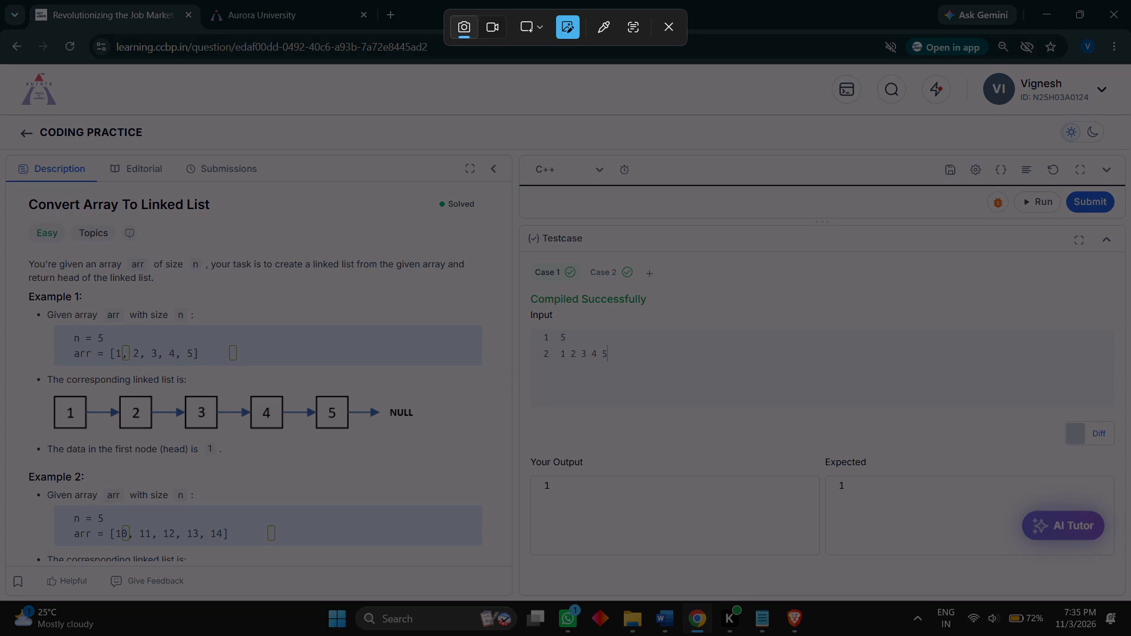
left_click(540, 23)
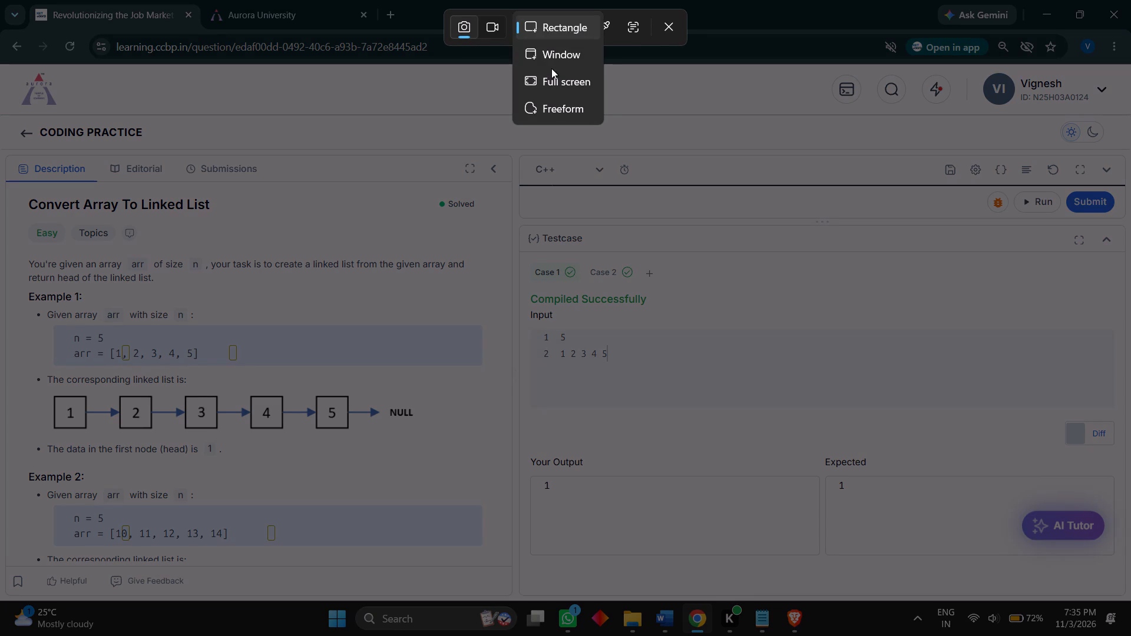
left_click(554, 52)
left_click(617, 211)
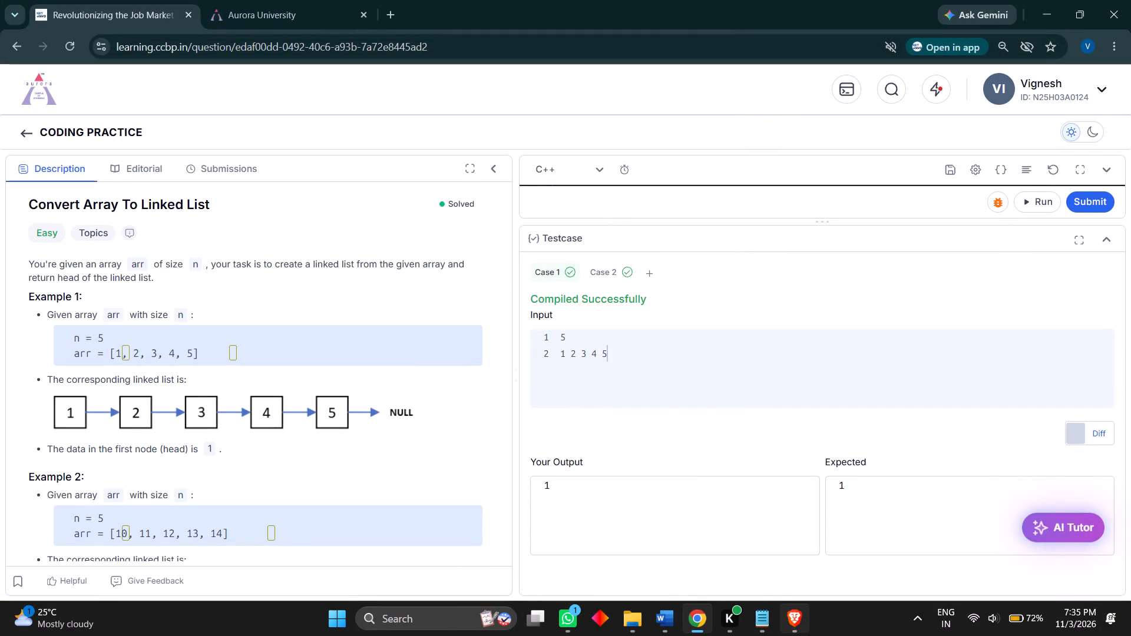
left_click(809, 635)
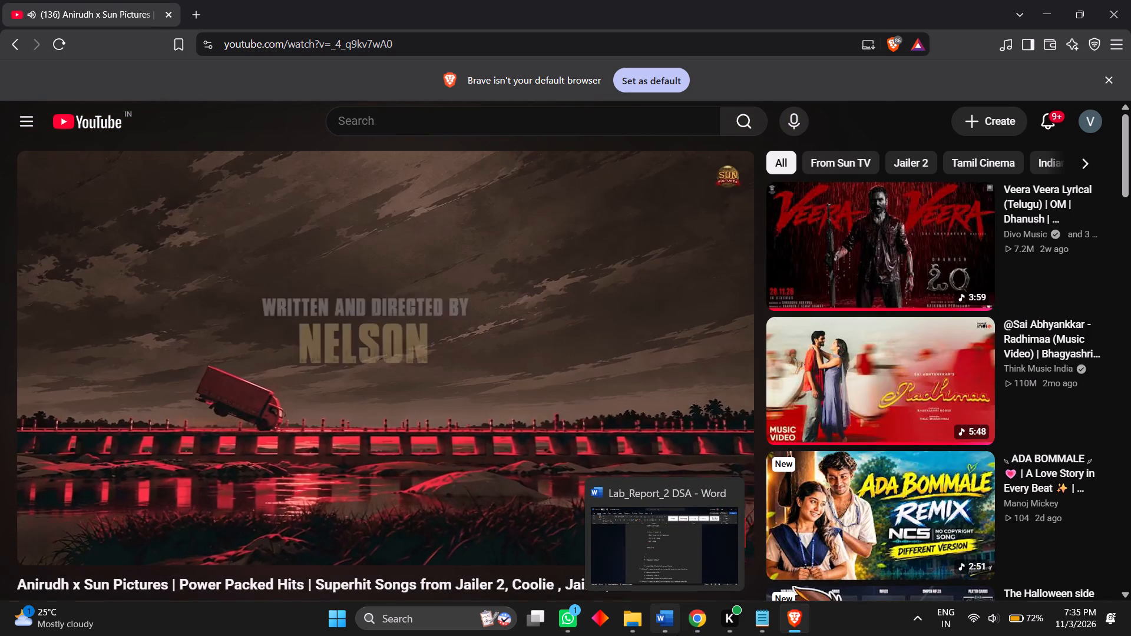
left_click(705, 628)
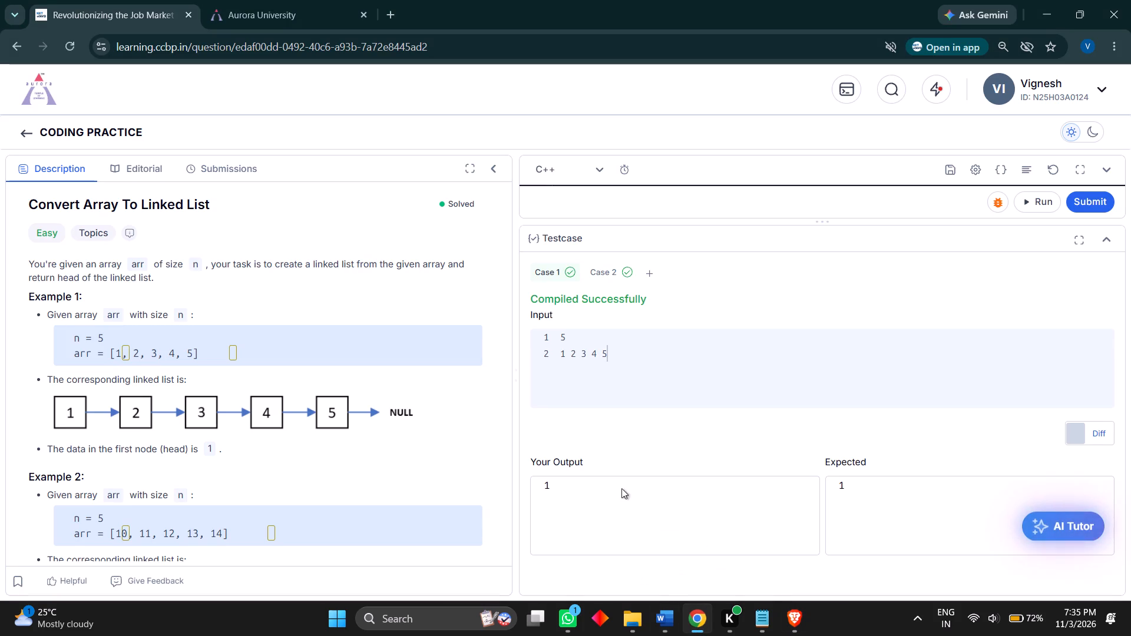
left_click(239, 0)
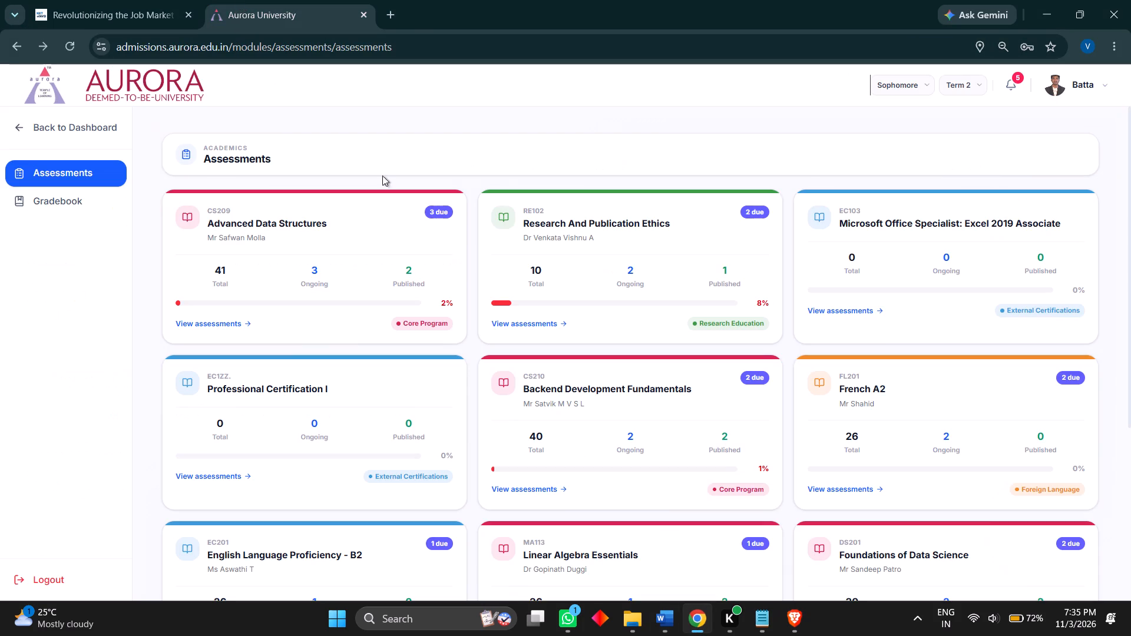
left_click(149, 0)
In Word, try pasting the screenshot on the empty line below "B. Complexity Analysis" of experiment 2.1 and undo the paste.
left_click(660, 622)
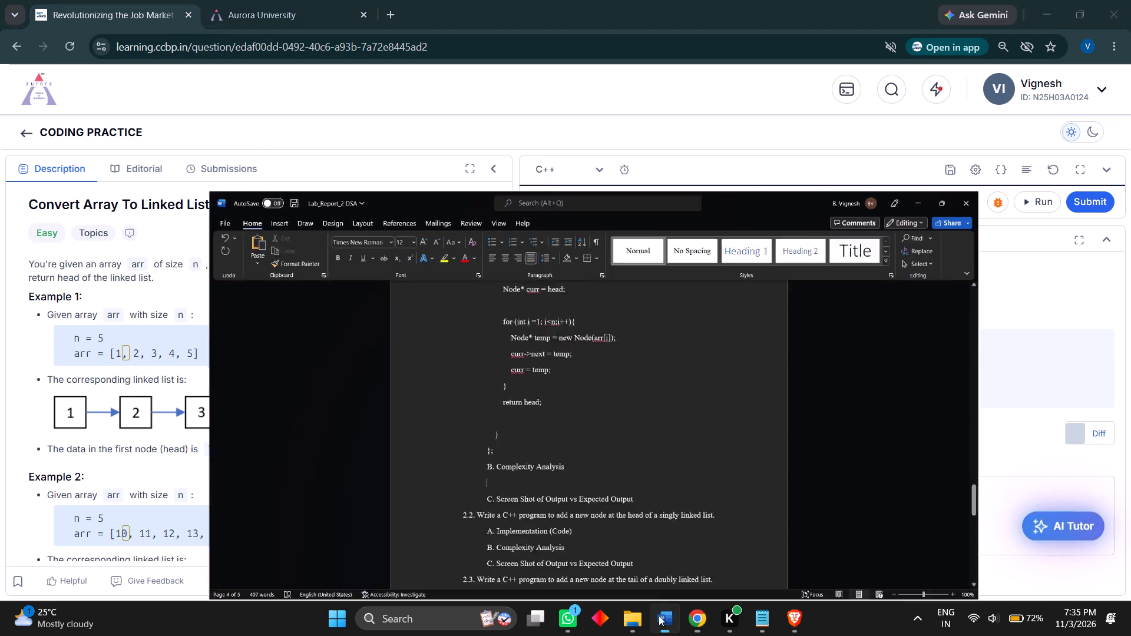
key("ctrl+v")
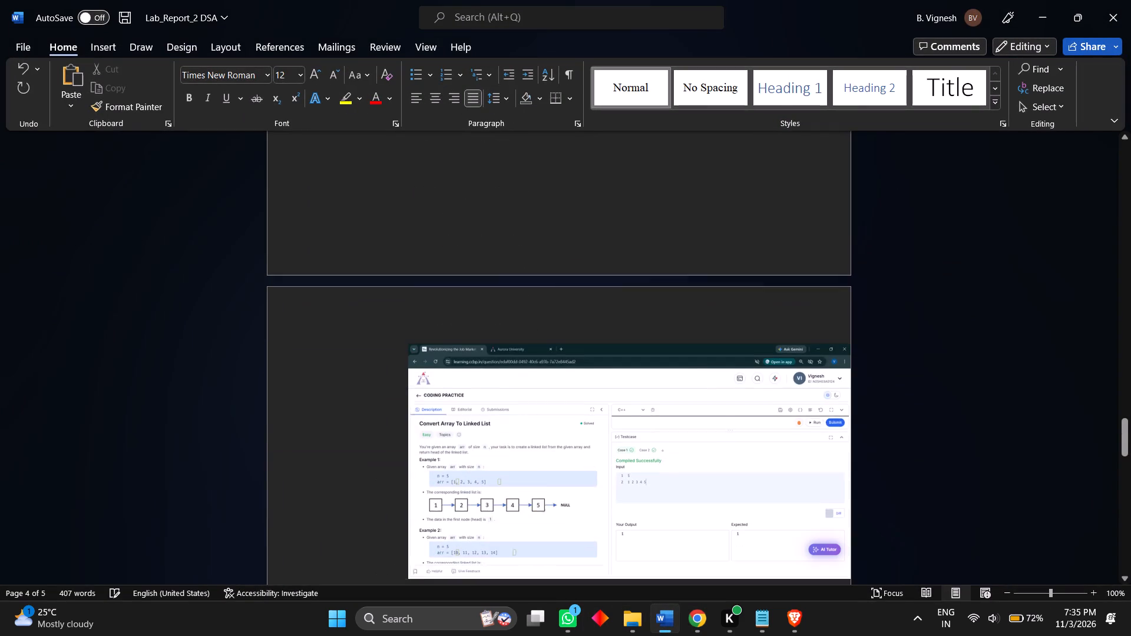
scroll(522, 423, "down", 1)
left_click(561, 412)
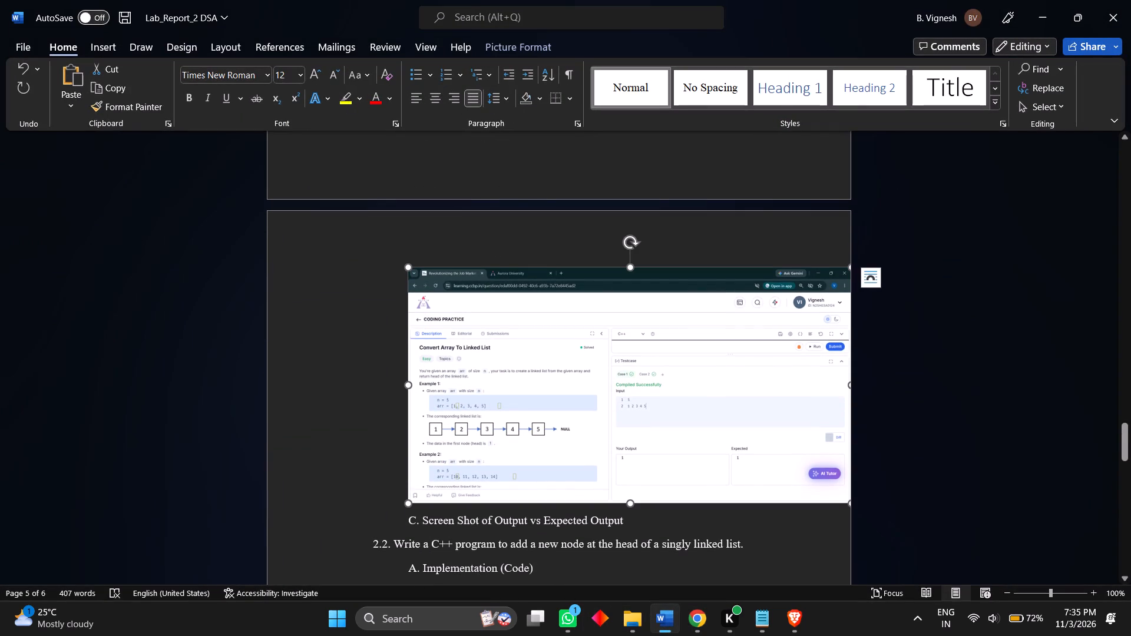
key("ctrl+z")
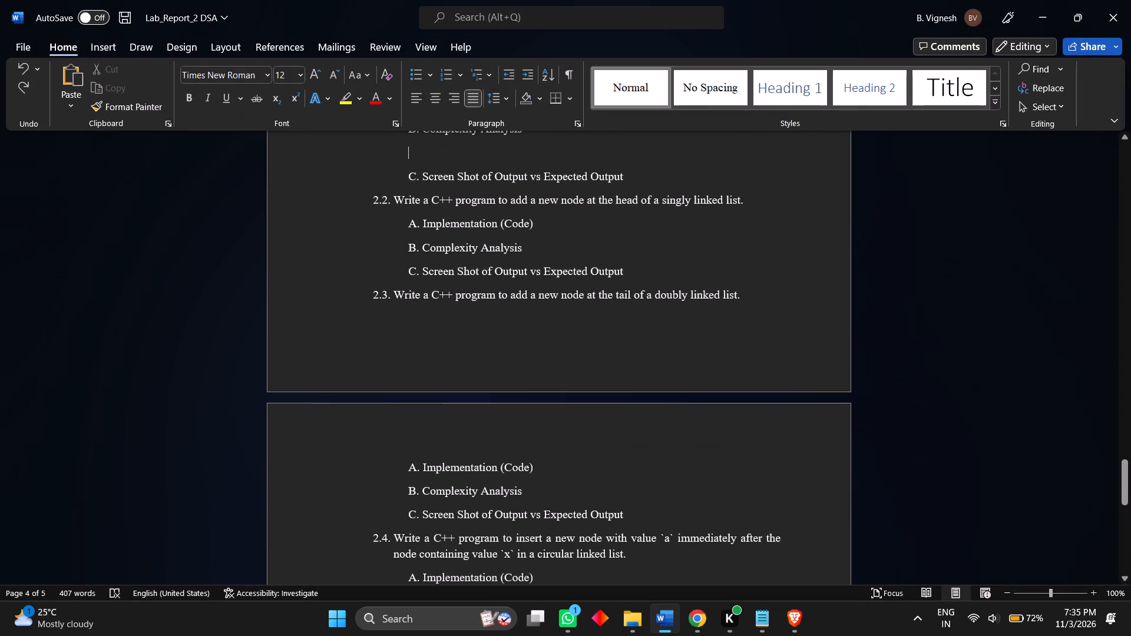
Paste the screenshot right after the "C. Screen Shot of Output vs Expected Output" text of experiment 2.1.
left_click(650, 184)
key("Return")
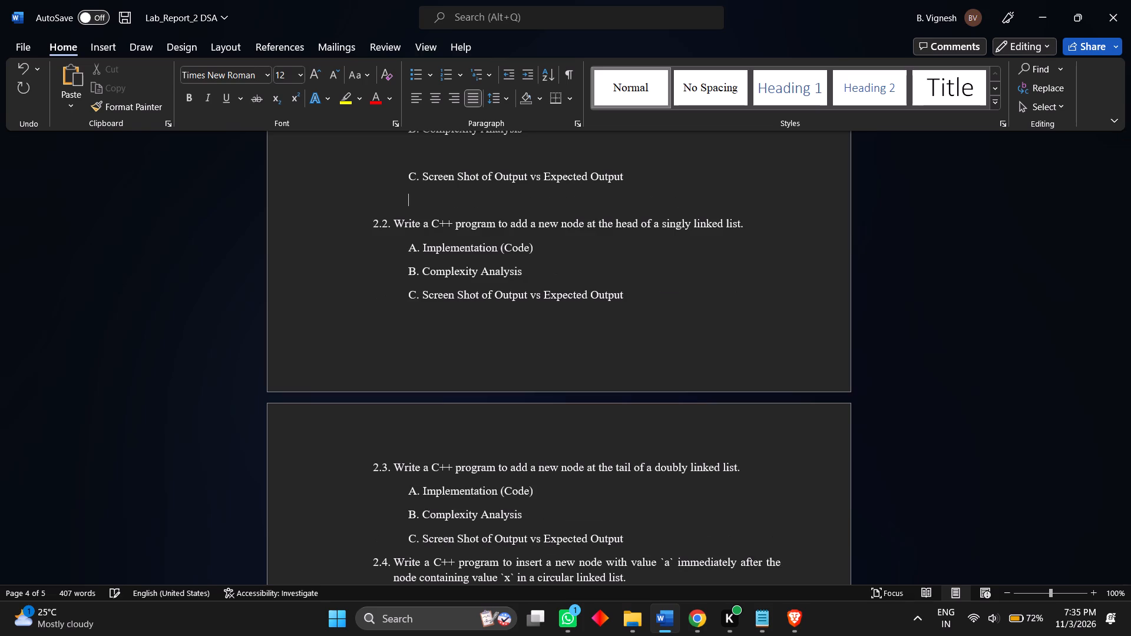
key("BackSpace")
key("ctrl+v")
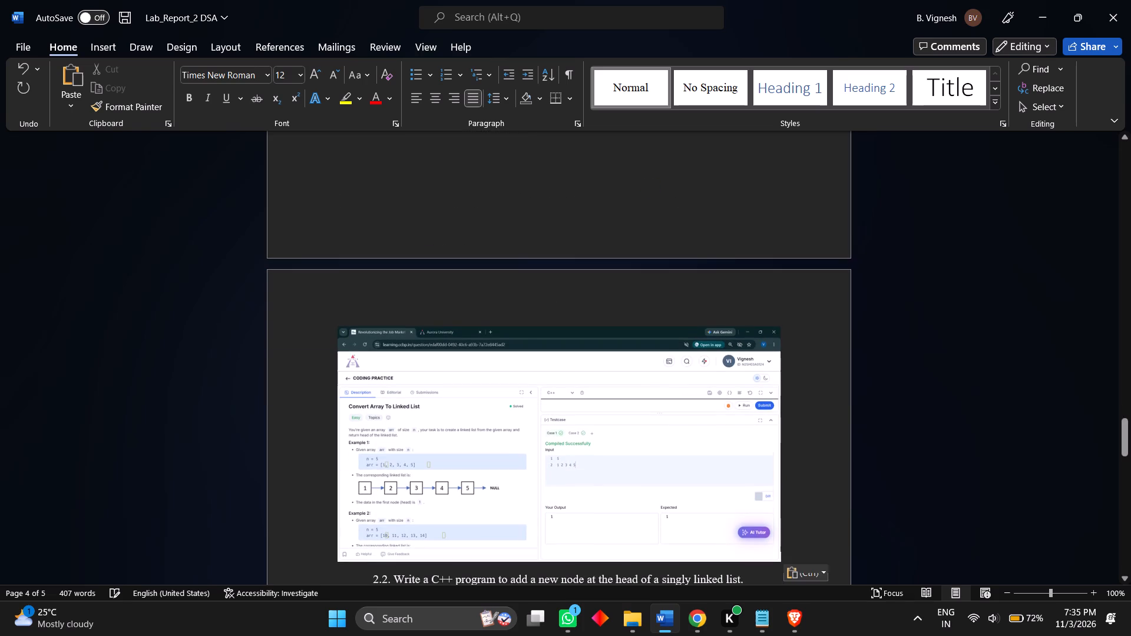
Place the cursor on the empty line below 2.1's "B. Complexity Analysis" and copy the Complexity Analysis section from the Convert Array To Linked List editorial in Chrome.
scroll(633, 253, "up", 5)
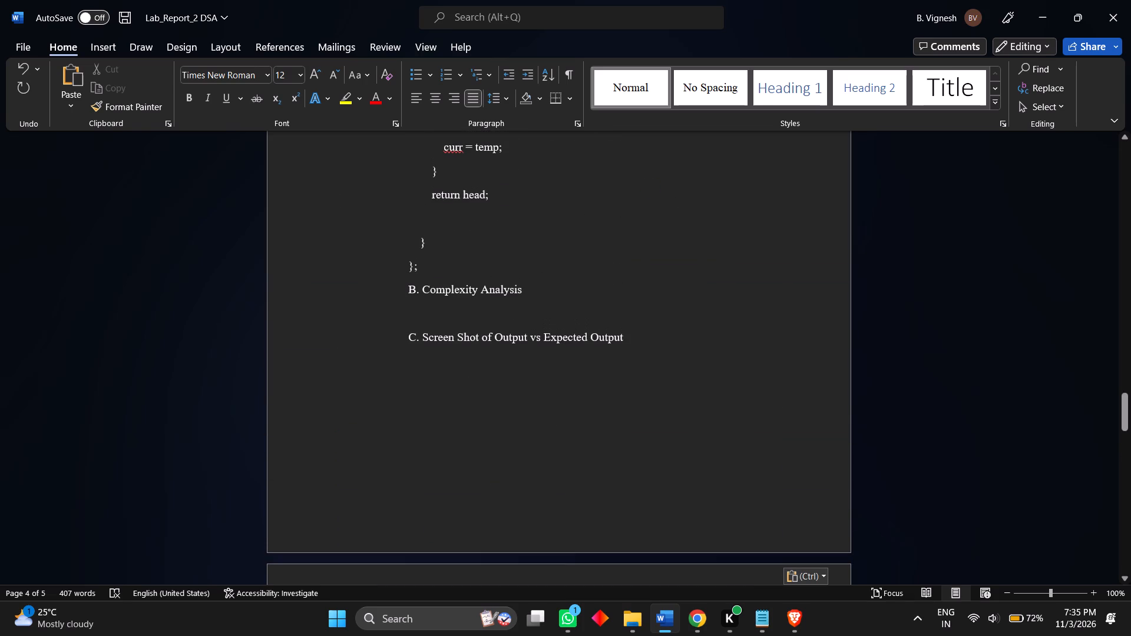
left_click(441, 312)
left_click(706, 619)
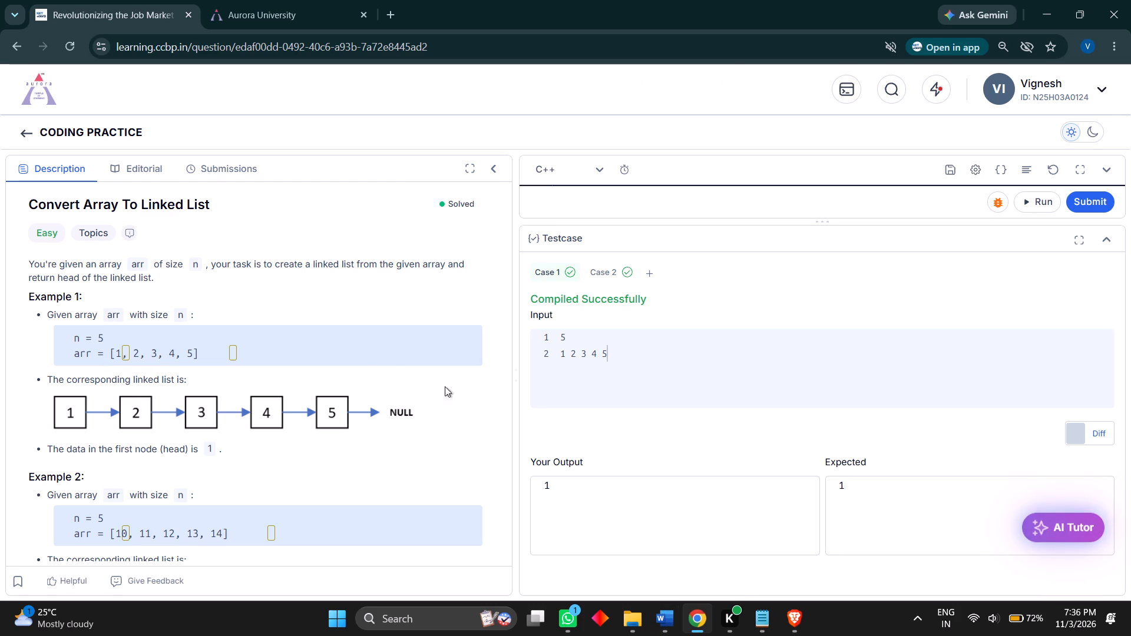
scroll(171, 318, "down", 7)
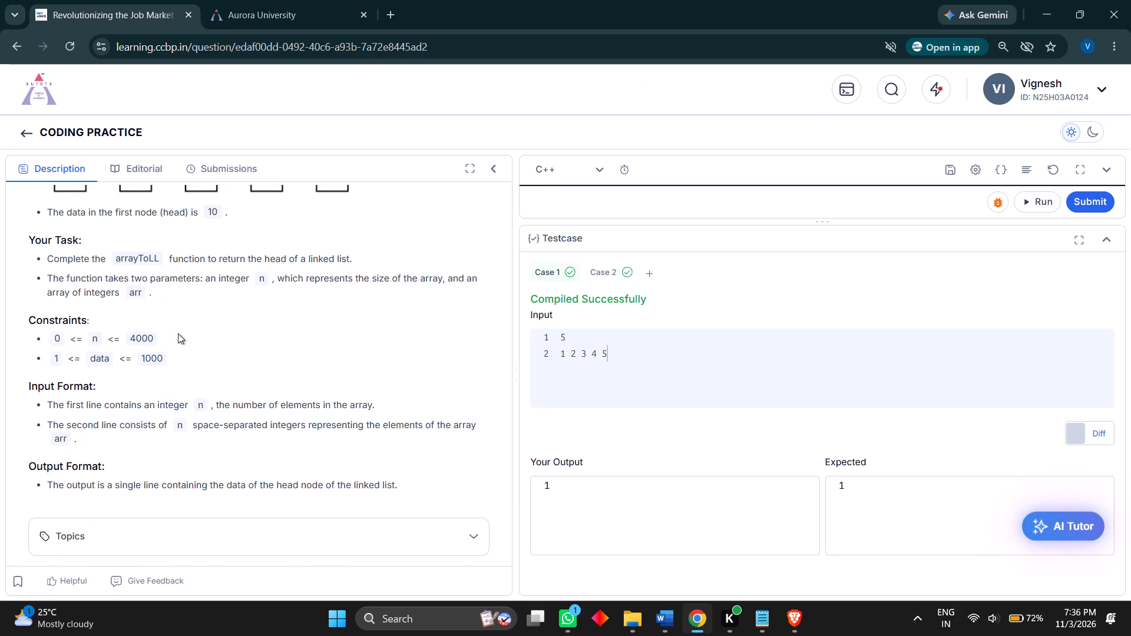
scroll(179, 333, "down", 3)
left_click(147, 170)
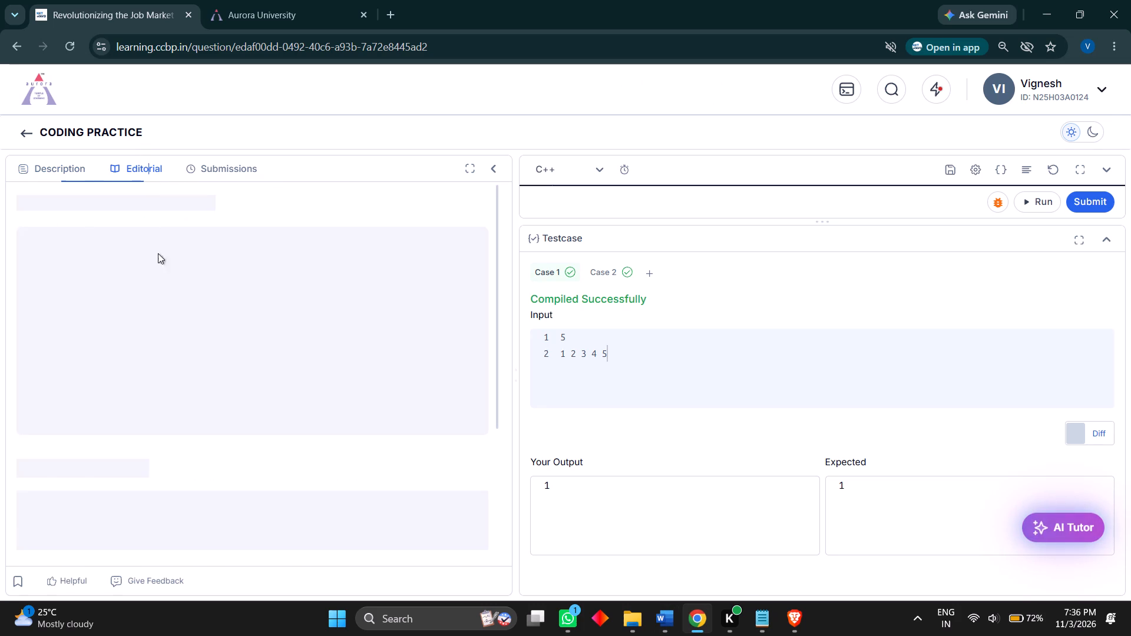
scroll(178, 342, "down", 8)
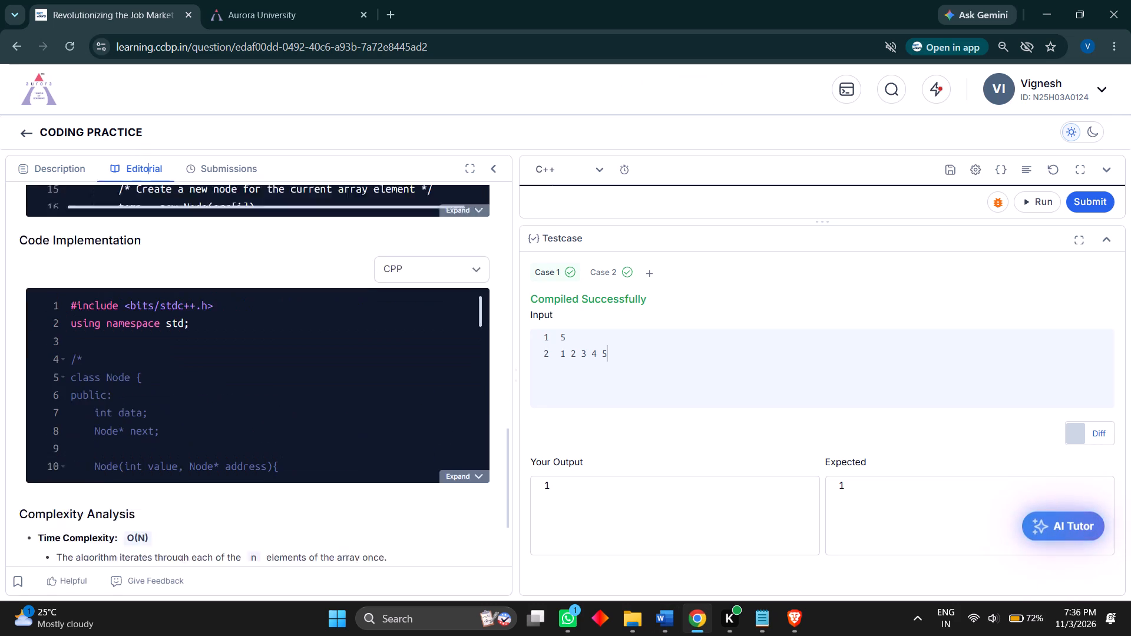
scroll(190, 347, "down", 9)
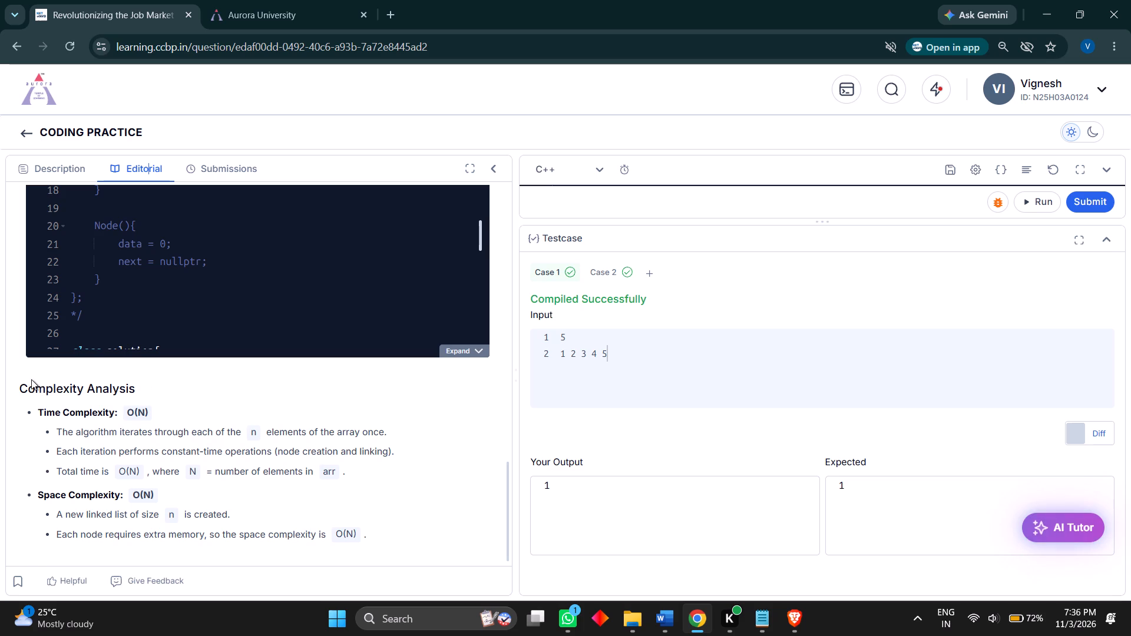
left_click_drag(20, 386, 320, 559)
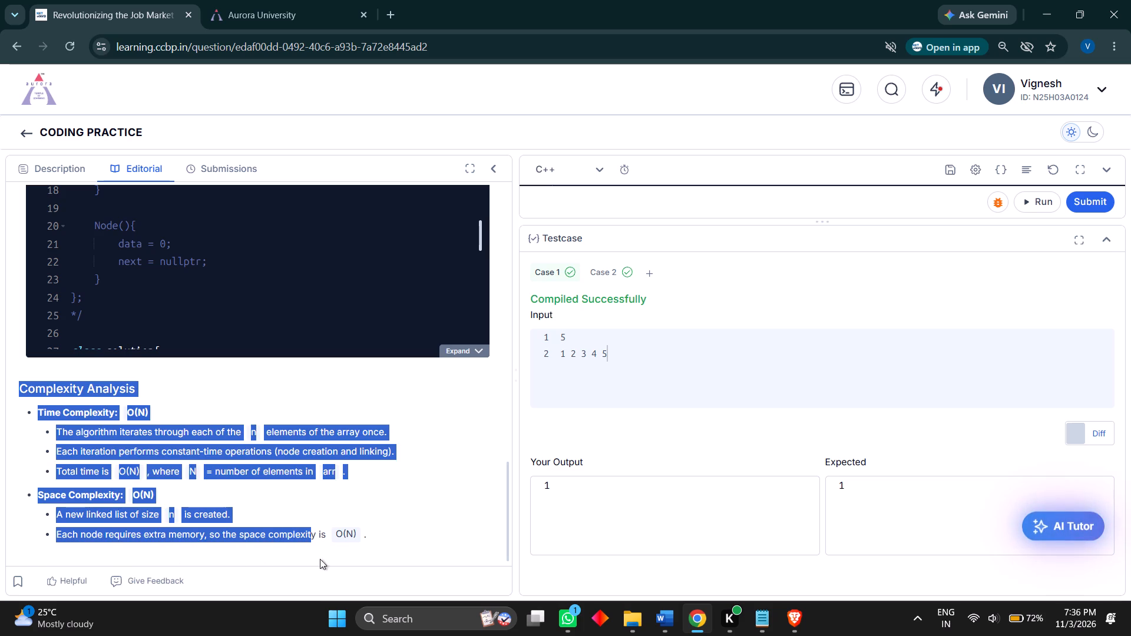
left_click_drag(320, 559, 383, 550)
key("ctrl+c")
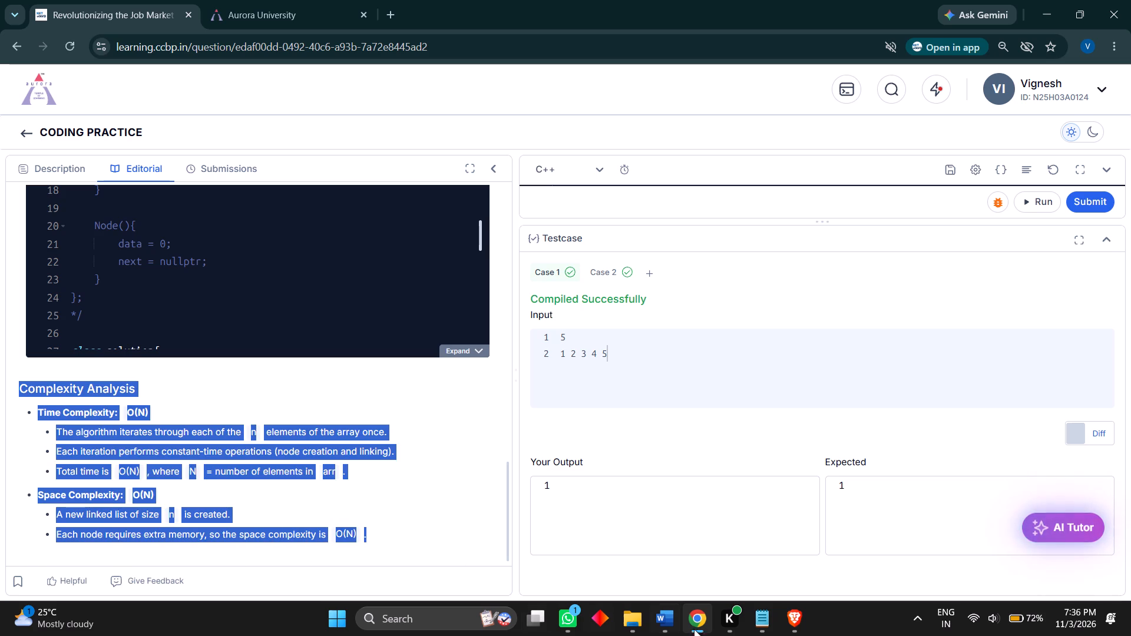
Paste the copied complexity analysis as text only on the empty line below "B. Complexity Analysis" of experiment 2.1 in Word.
left_click(663, 624)
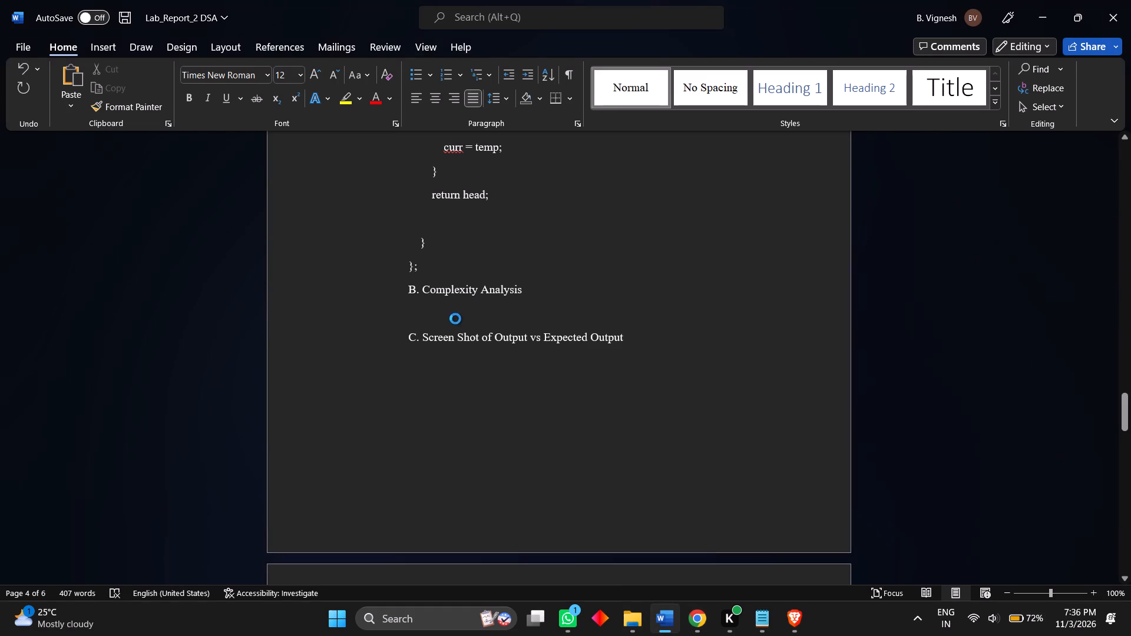
key("ctrl+v")
left_click(432, 554)
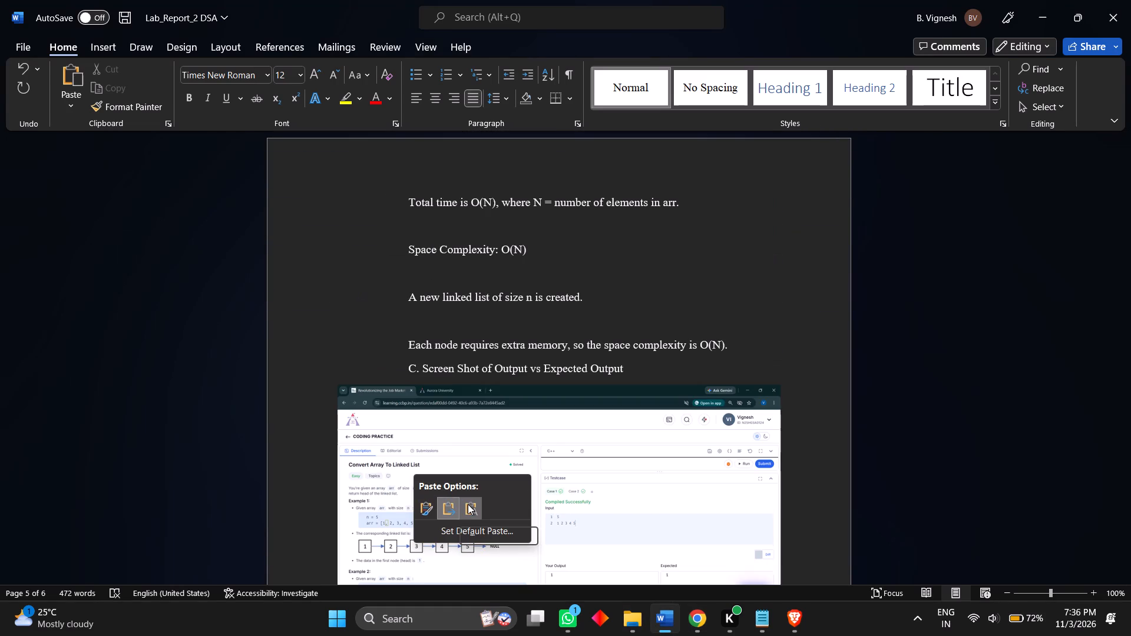
left_click(468, 504)
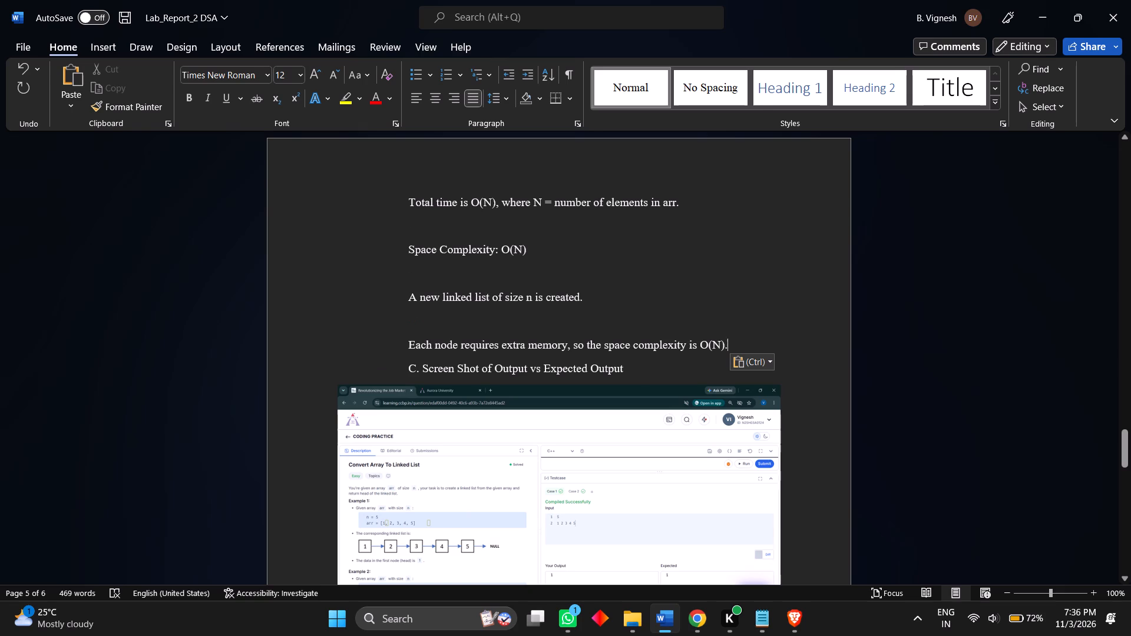
Delete the duplicate "Complexity Analysis" line from the pasted text and add an empty line before "Time Complexity: O(N)".
scroll(603, 355, "up", 7)
scroll(600, 355, "down", 1)
scroll(600, 355, "up", 2)
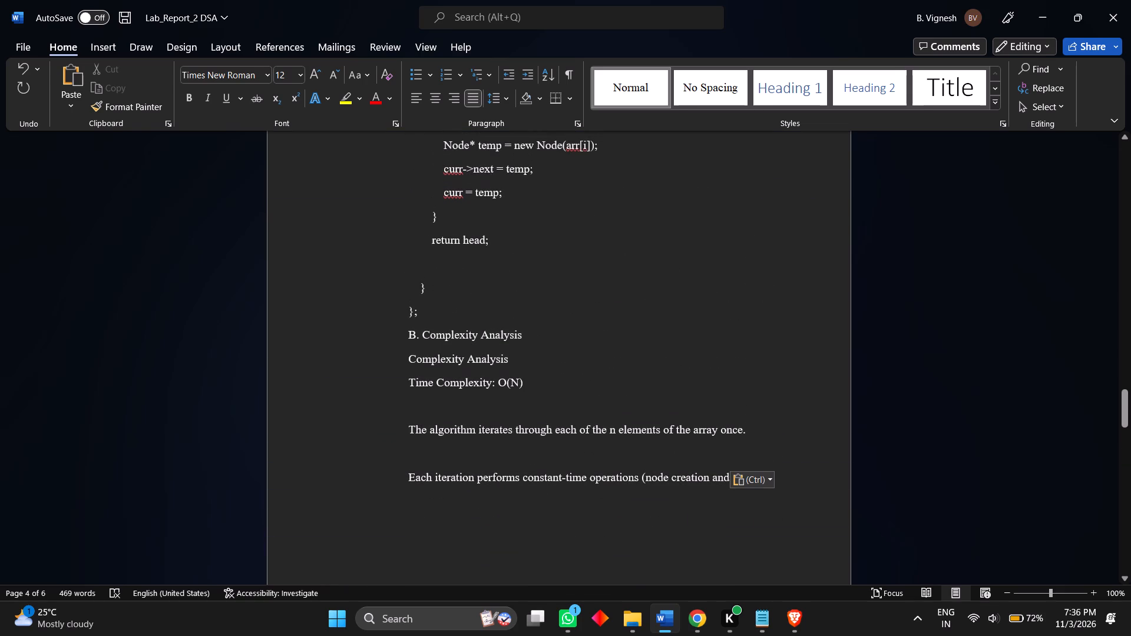
left_click_drag(512, 360, 409, 363)
key("BackSpace")
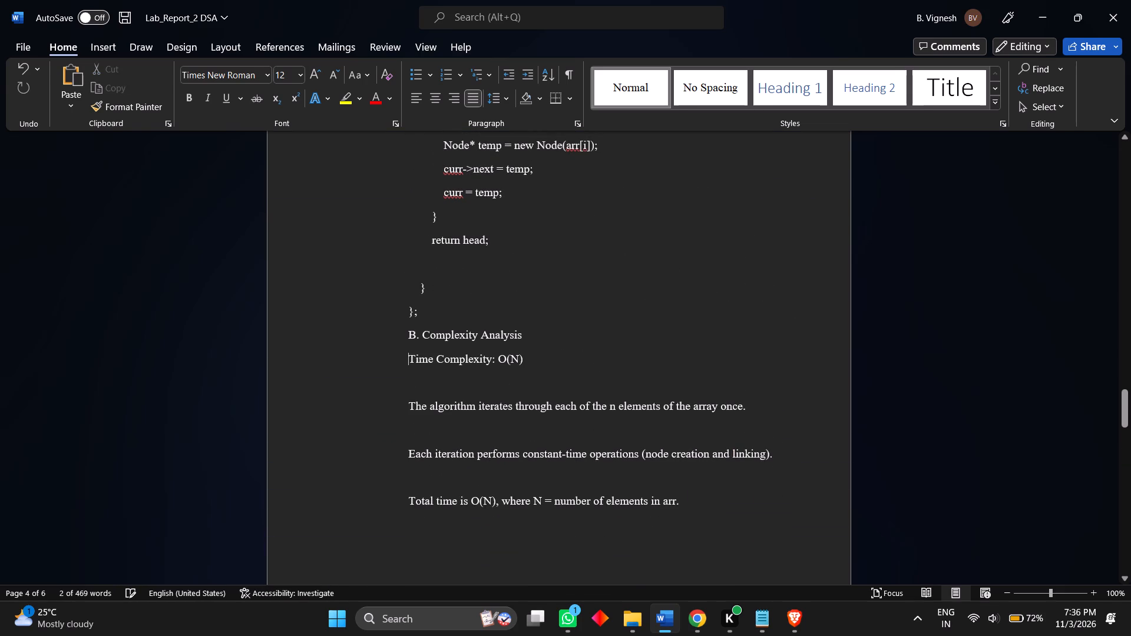
key("Return")
Add an empty line below "A. Implementation (Code)" of experiment 2.2.
scroll(556, 394, "down", 1)
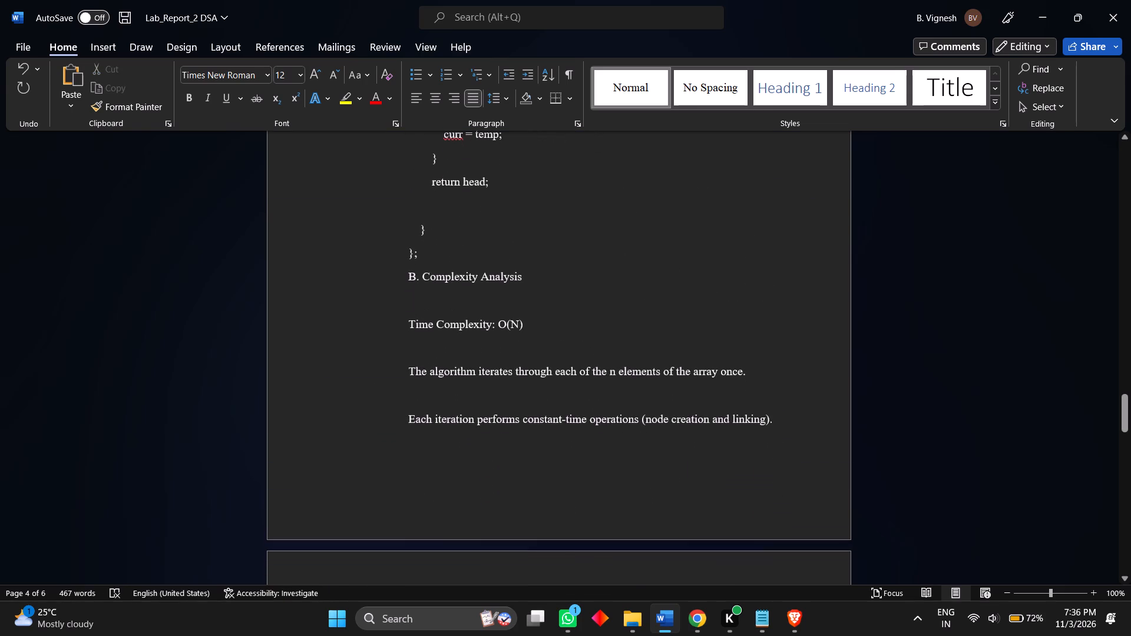
scroll(558, 377, "down", 7)
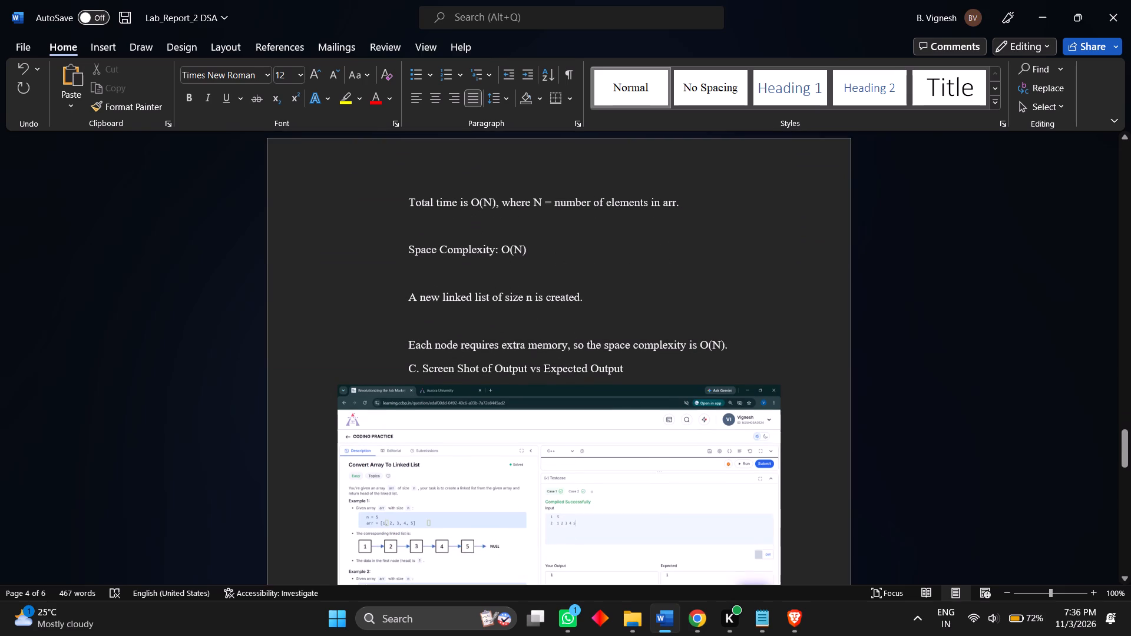
scroll(637, 370, "down", 5)
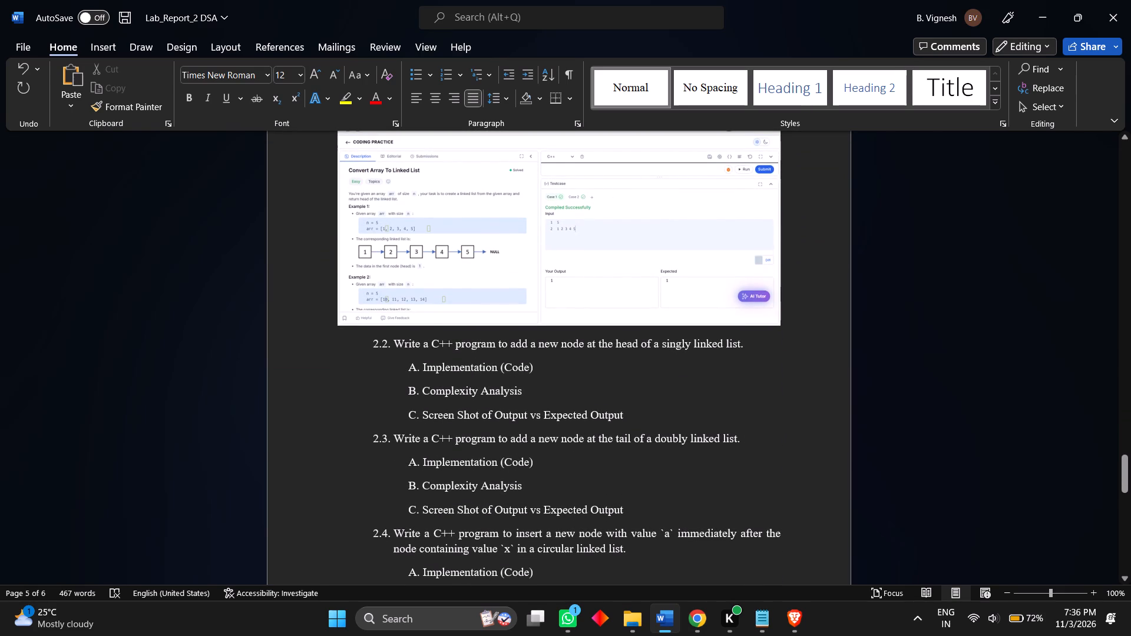
scroll(639, 372, "down", 2)
left_click(550, 252)
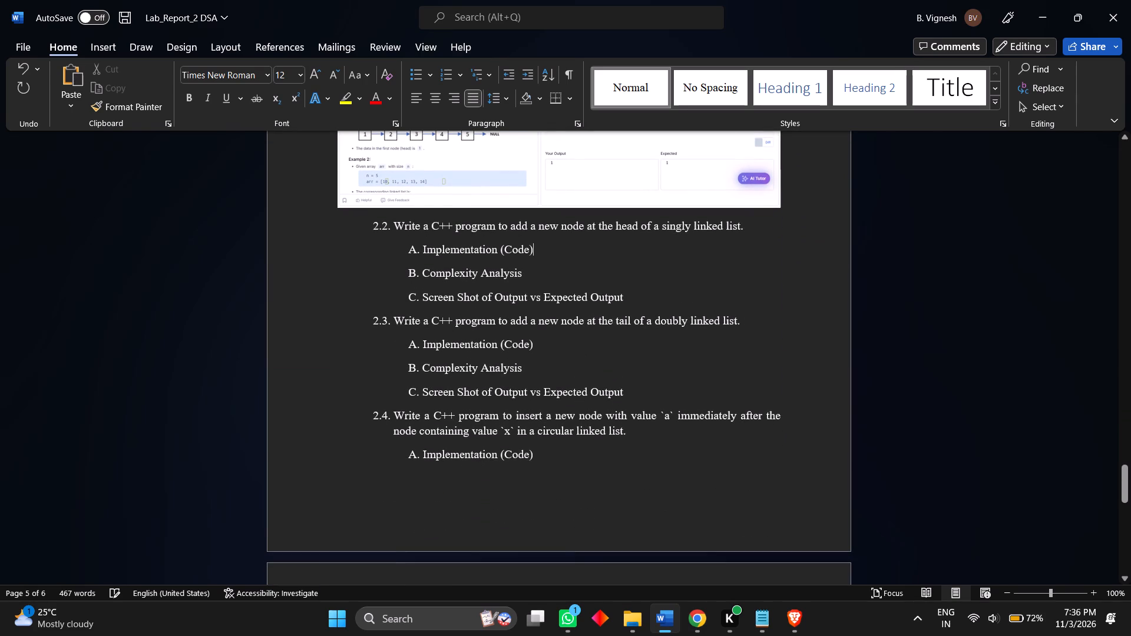
key("Return")
Add an empty line below "B. Complexity Analysis" of experiment 2.2.
key("Down")
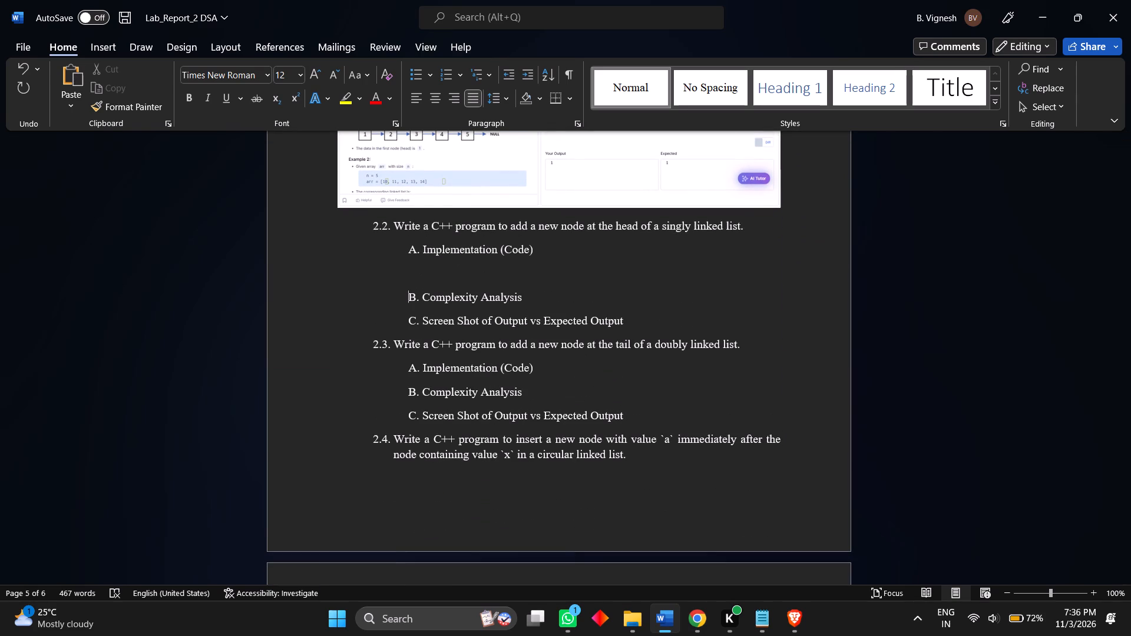
key("Right")
key("Right")
key("Right")
key("Right")
key("Right")
key("Right")
key("Right")
key("Right")
key("Right")
key("Right")
key("Right")
key("Right")
key("Right")
key("Right")
key("Right")
key("Right")
key("Right")
key("Right")
key("Right")
key("Right")
key("Right")
key("Right")
key("Return")
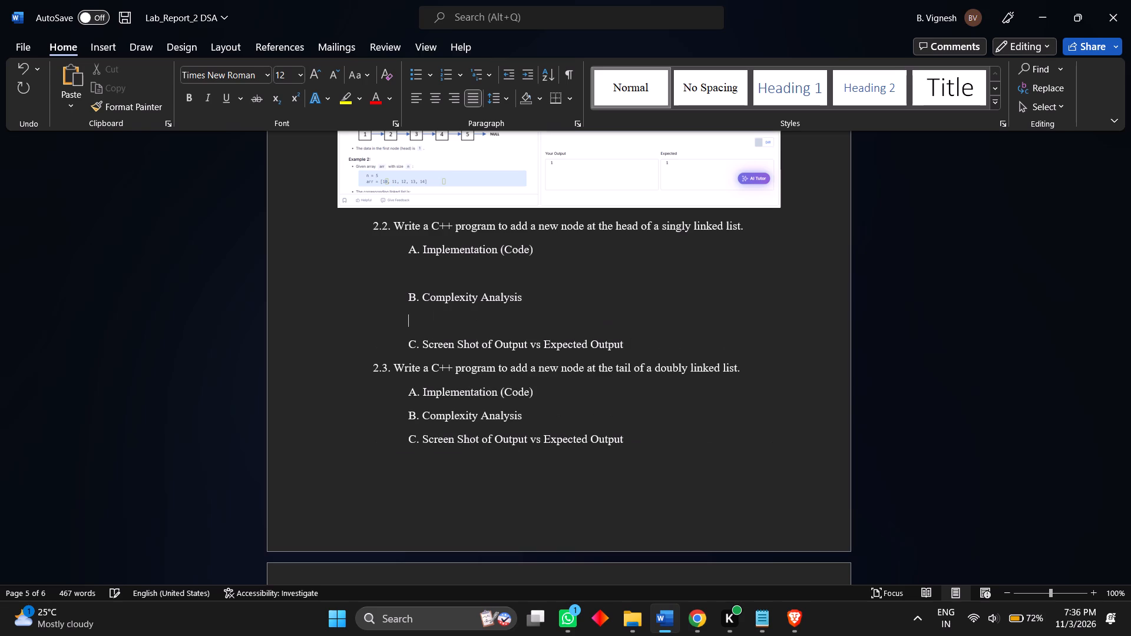
Switch to Chrome and open the "Insertion At Head - Linked List" problem from the Coding Practice set following Insertion in Linked List.
left_click(476, 271)
left_click(697, 616)
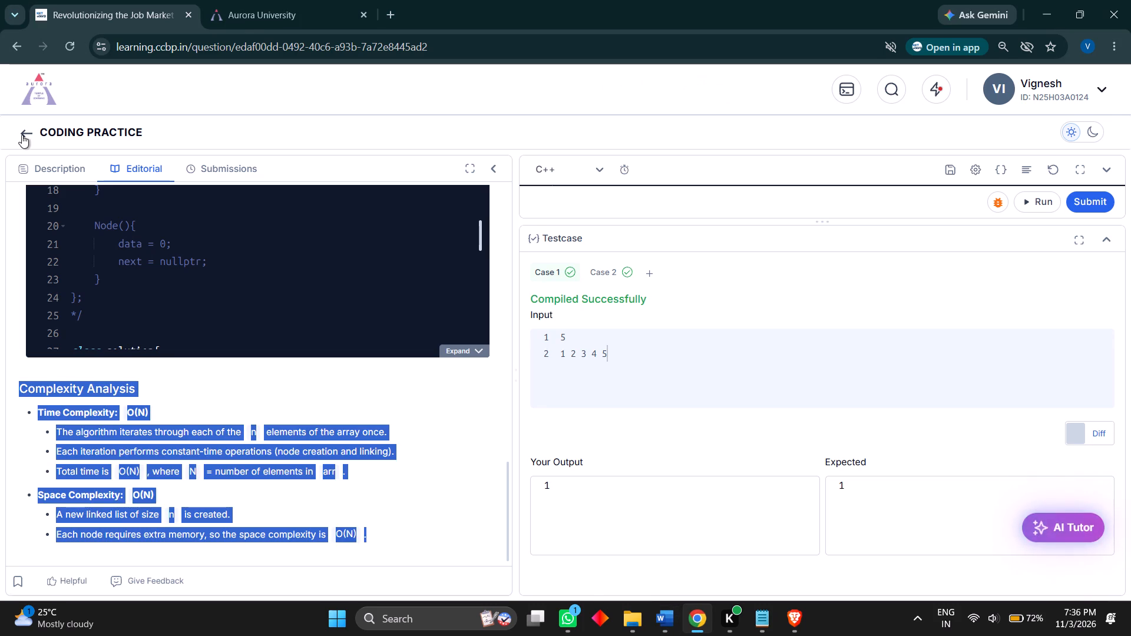
left_click(22, 135)
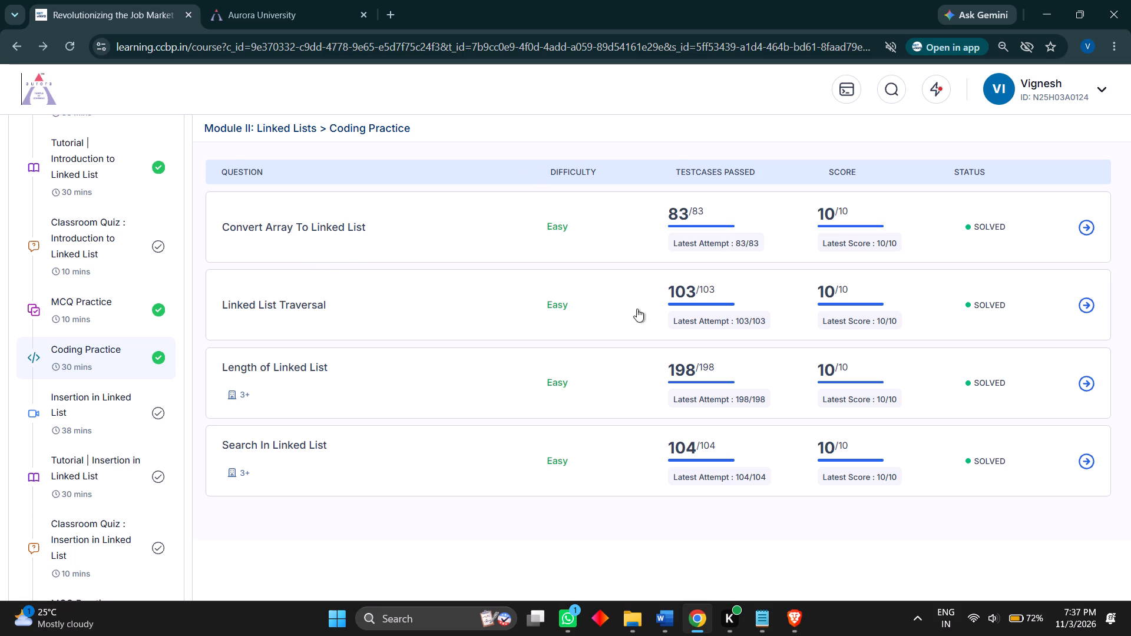
scroll(119, 410, "down", 2)
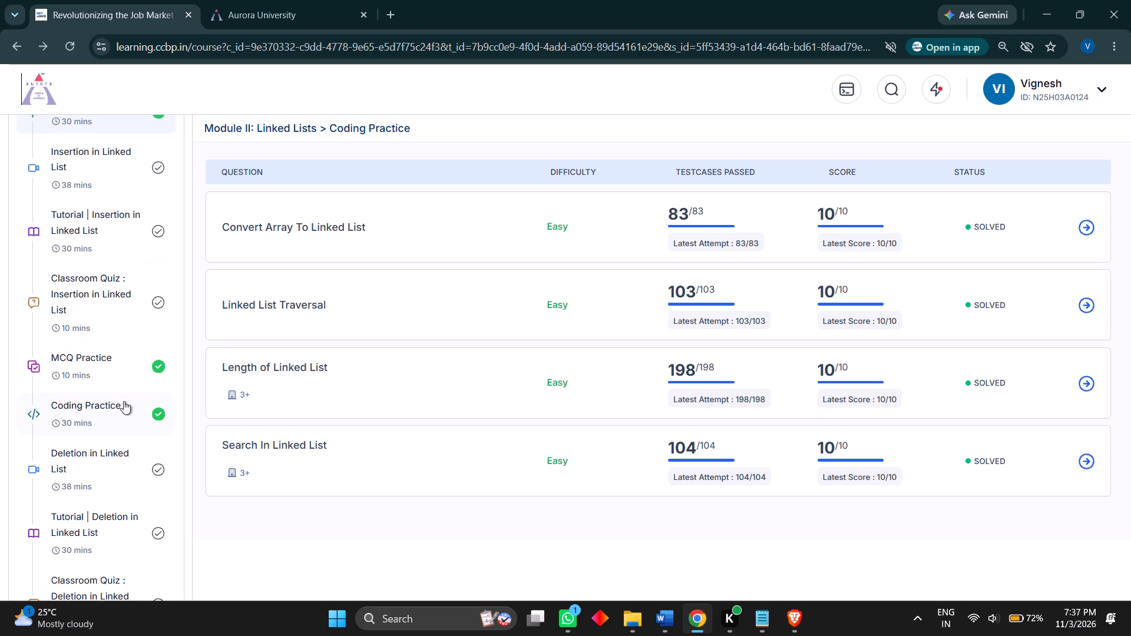
left_click(128, 423)
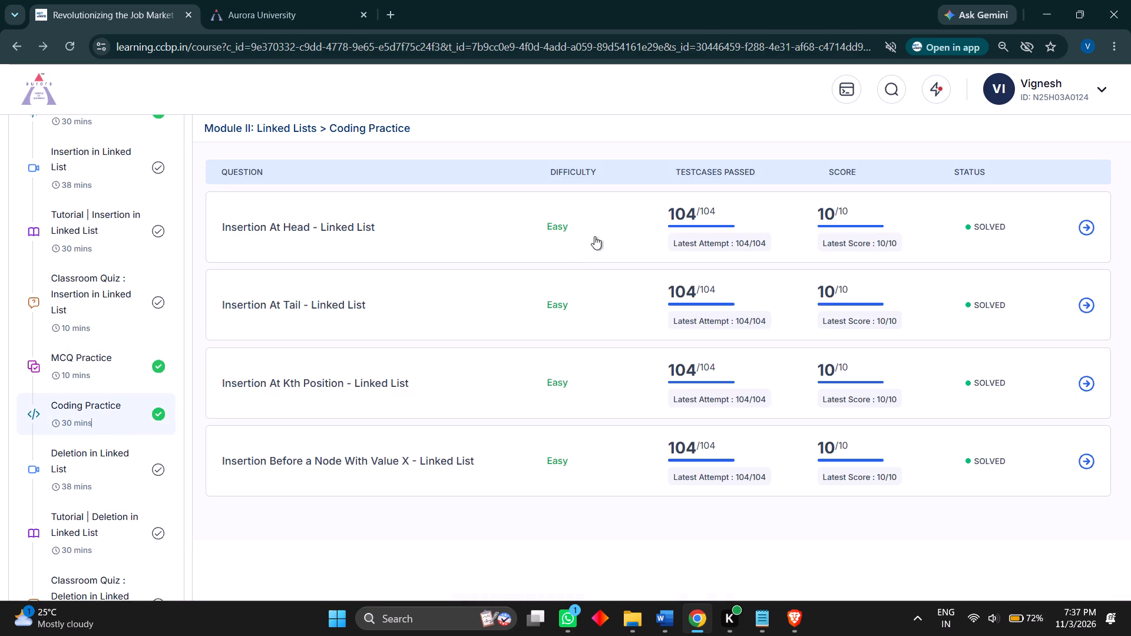
left_click(594, 236)
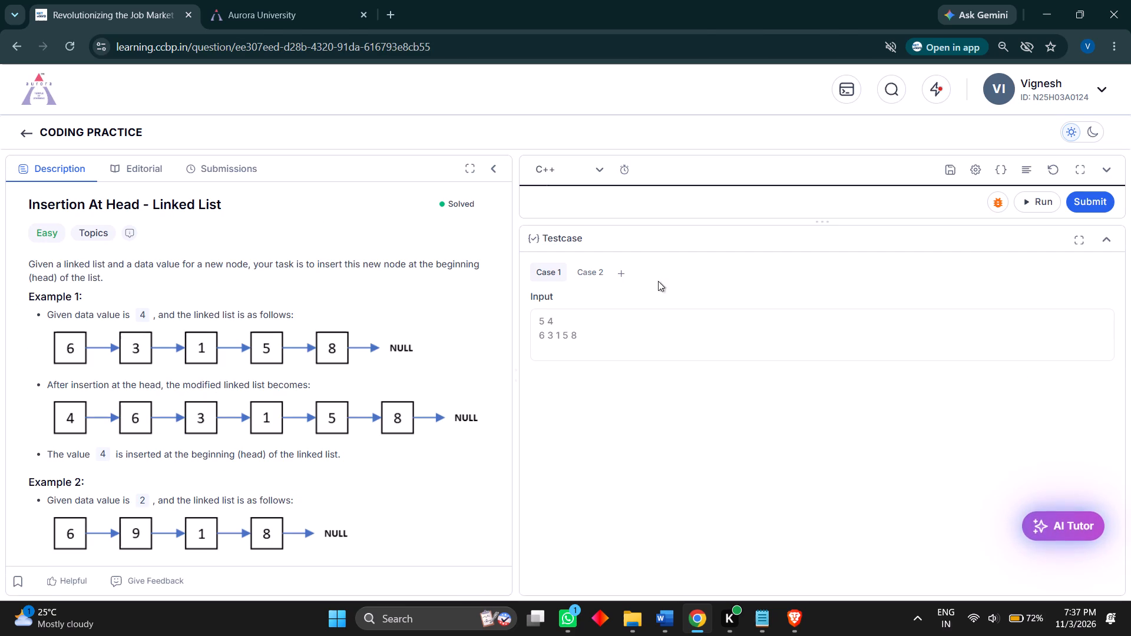
Run the Insertion At Head code, enlarge the Testcase area to show both outputs, and capture a full-screen screenshot.
left_click(1045, 200)
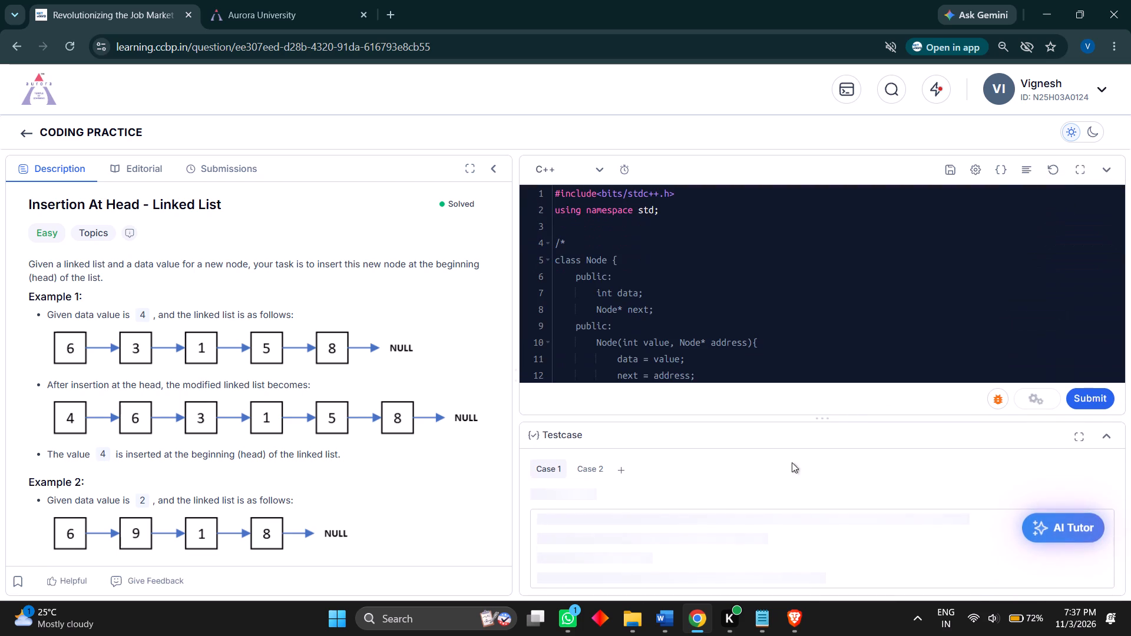
left_click_drag(821, 415, 799, 177)
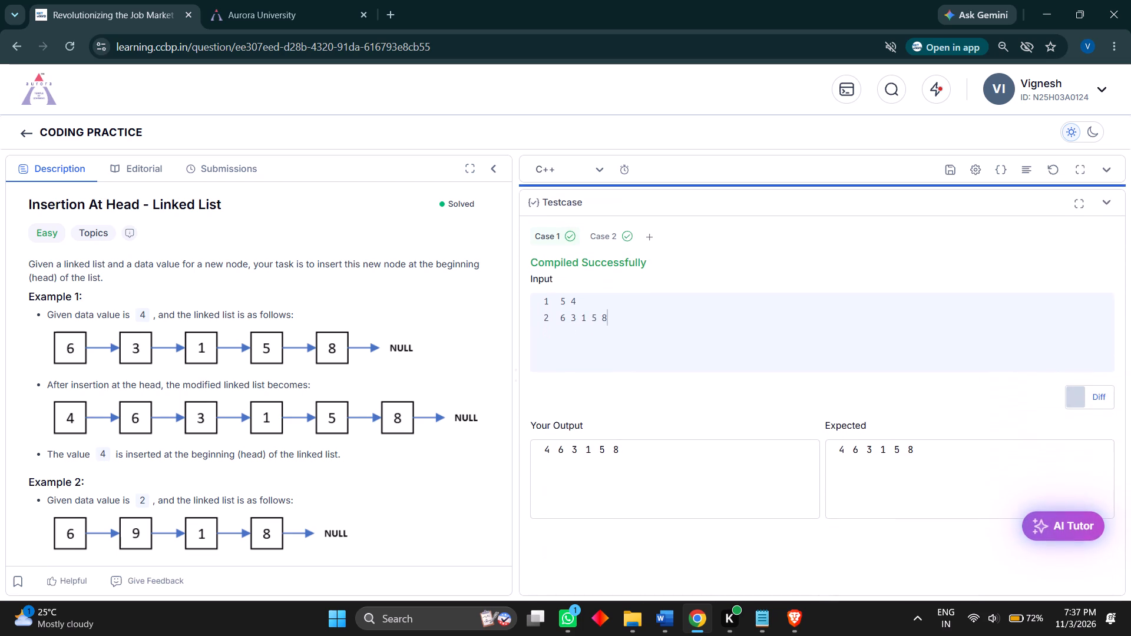
left_click_drag(799, 177, 799, 193)
key("Print")
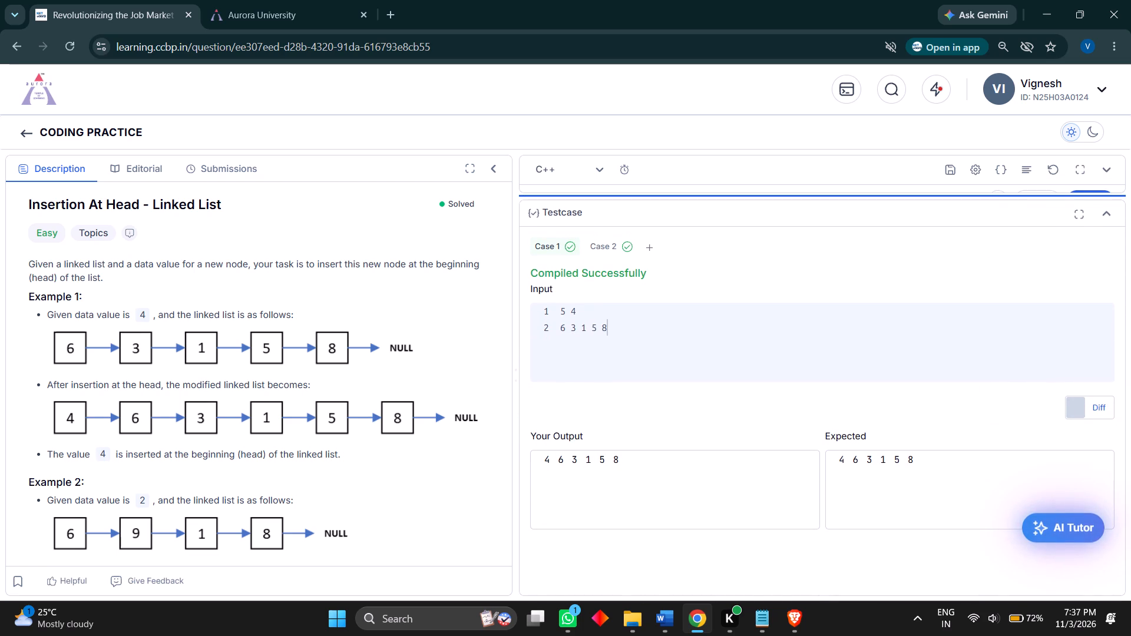
left_click(782, 255)
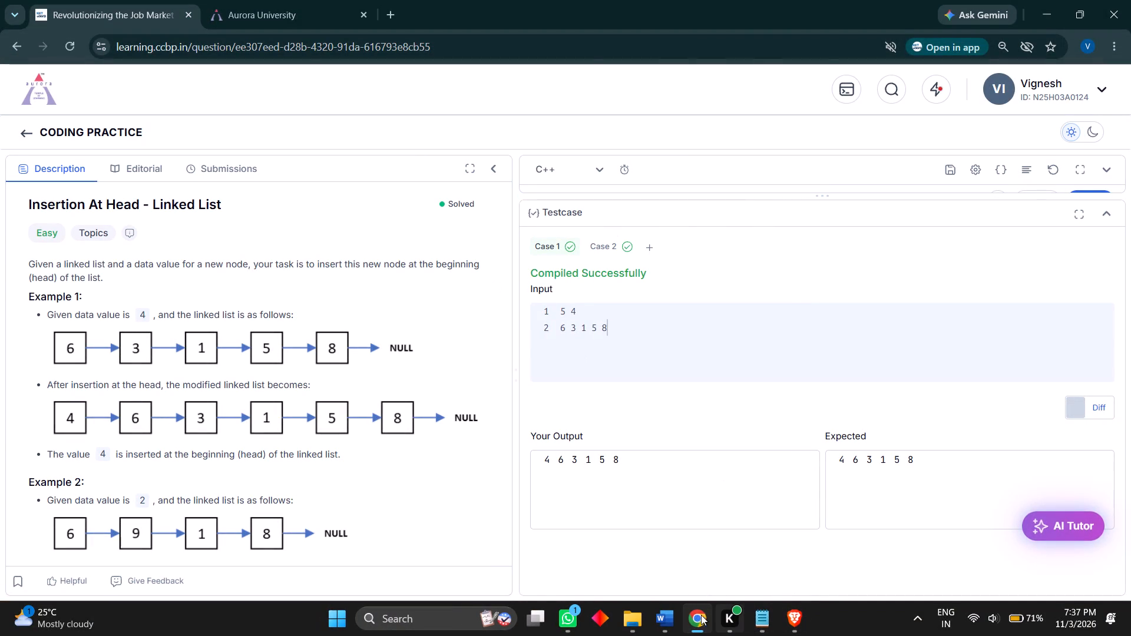
In Word, paste the screenshot on a new unindented line below "C. Screen Shot of Output vs Expected Output" of experiment 2.2.
left_click(677, 619)
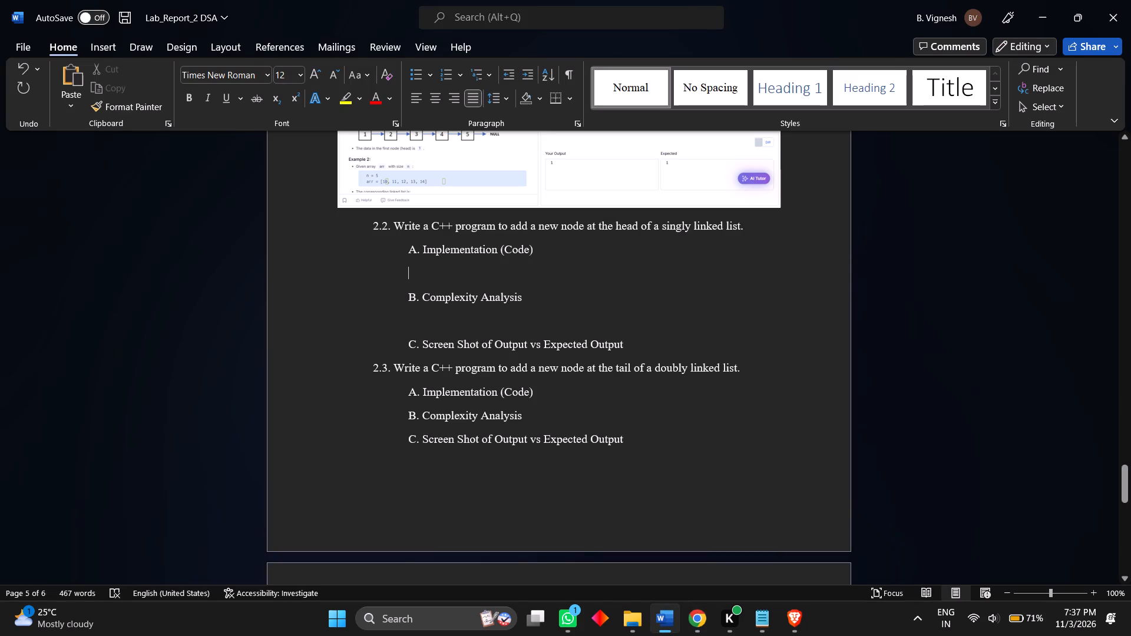
left_click(471, 330)
left_click(636, 346)
key("Return")
key("BackSpace")
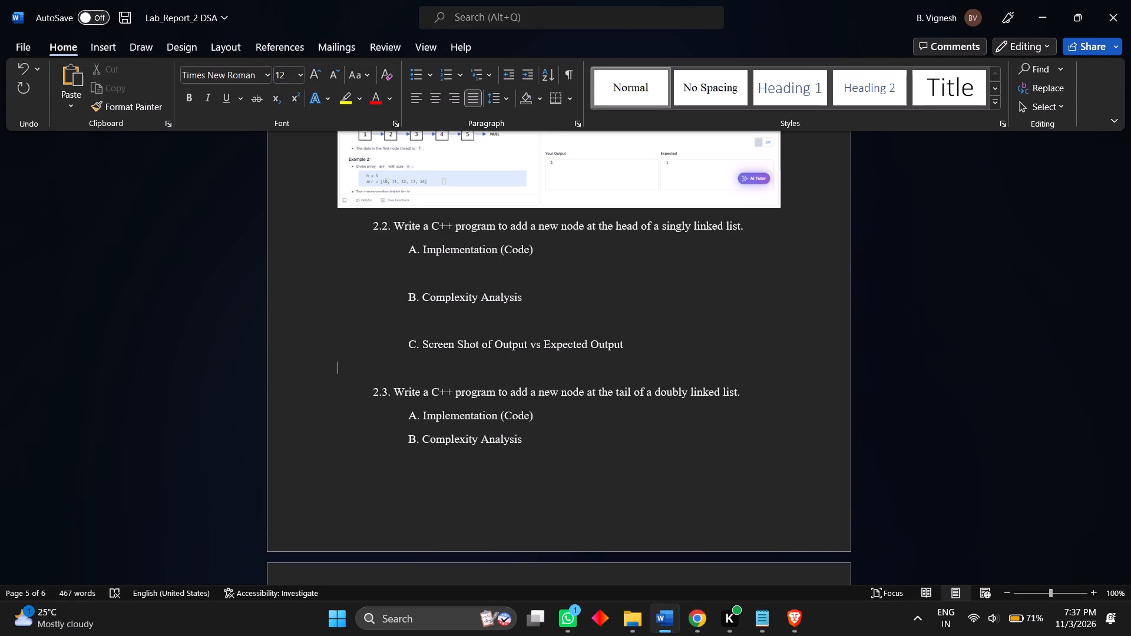
key("ctrl+v")
scroll(644, 353, "down", 1)
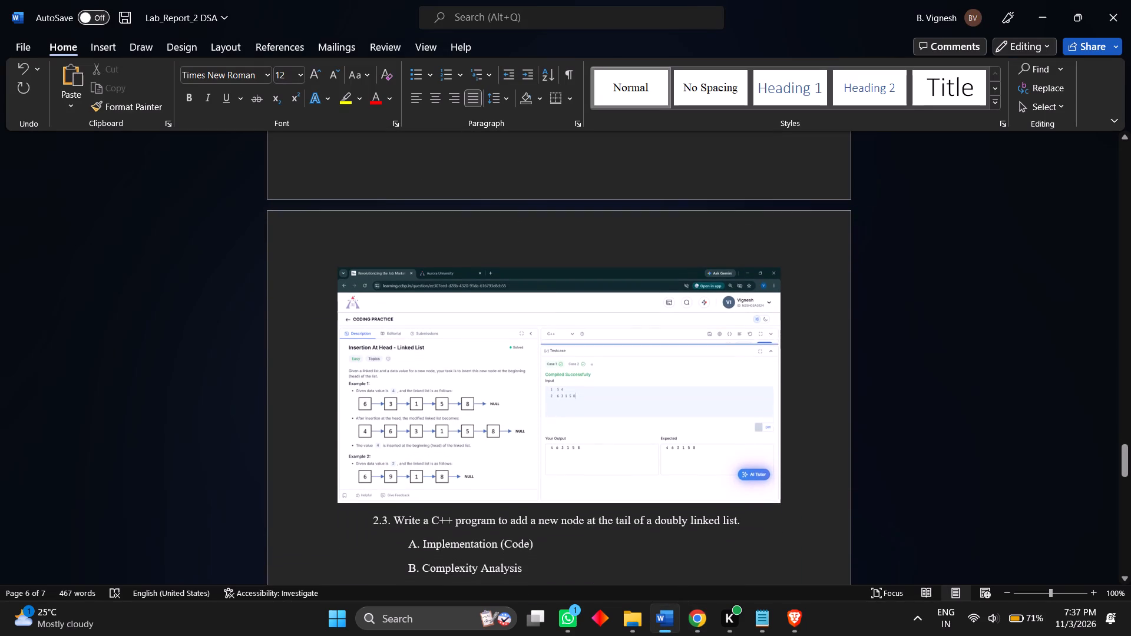
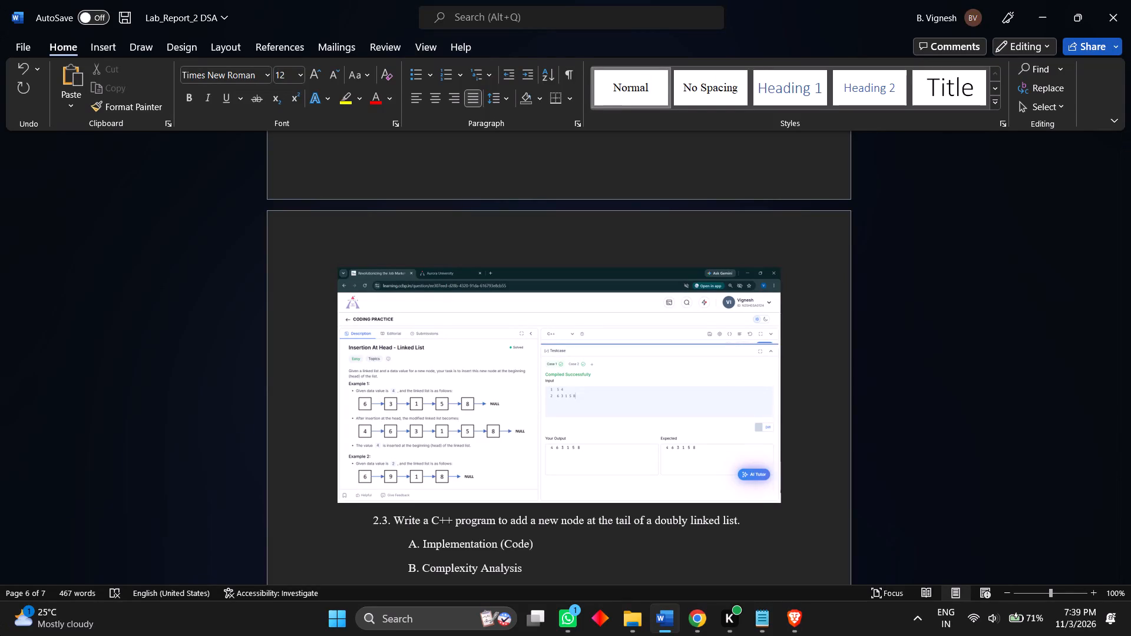
Place the cursor below "A. Implementation (Code)" of experiment 2.2, and copy the entire Insertion At Head C++ code from the editor in Chrome.
scroll(615, 483, "up", 8)
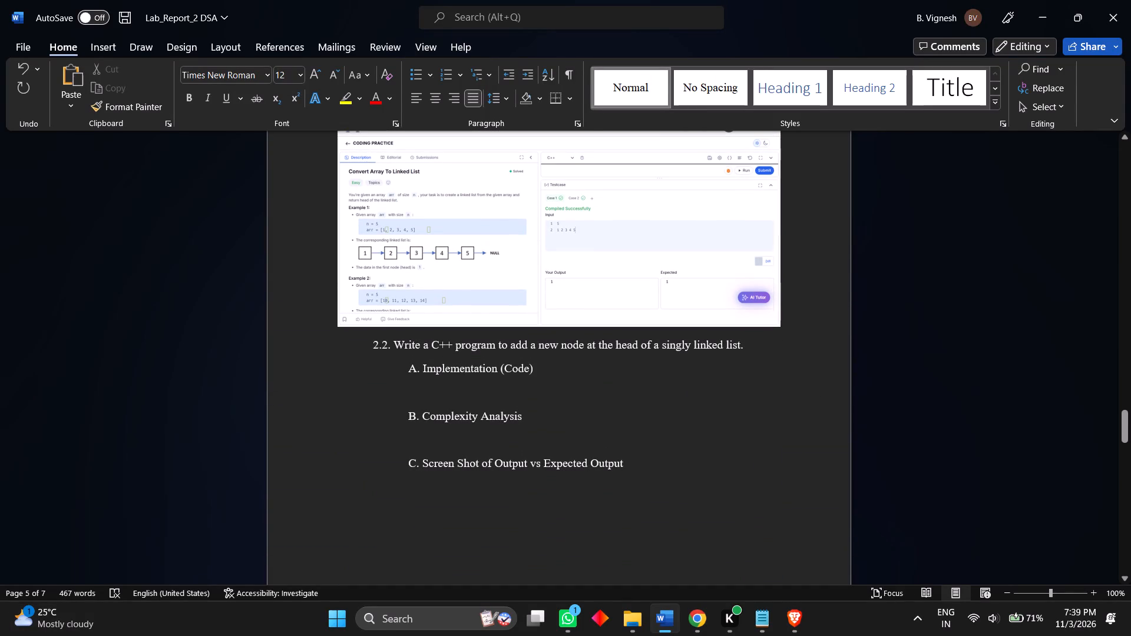
left_click(449, 499)
scroll(453, 430, "down", 1)
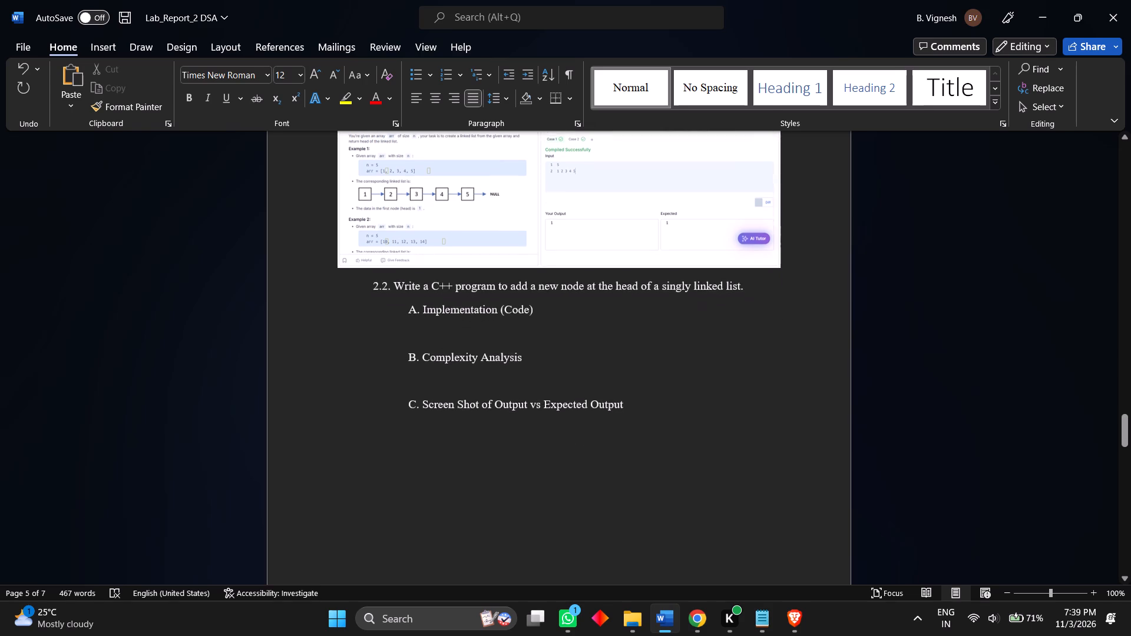
scroll(454, 430, "down", 6)
scroll(458, 410, "up", 1)
scroll(464, 413, "down", 2)
scroll(465, 413, "up", 4)
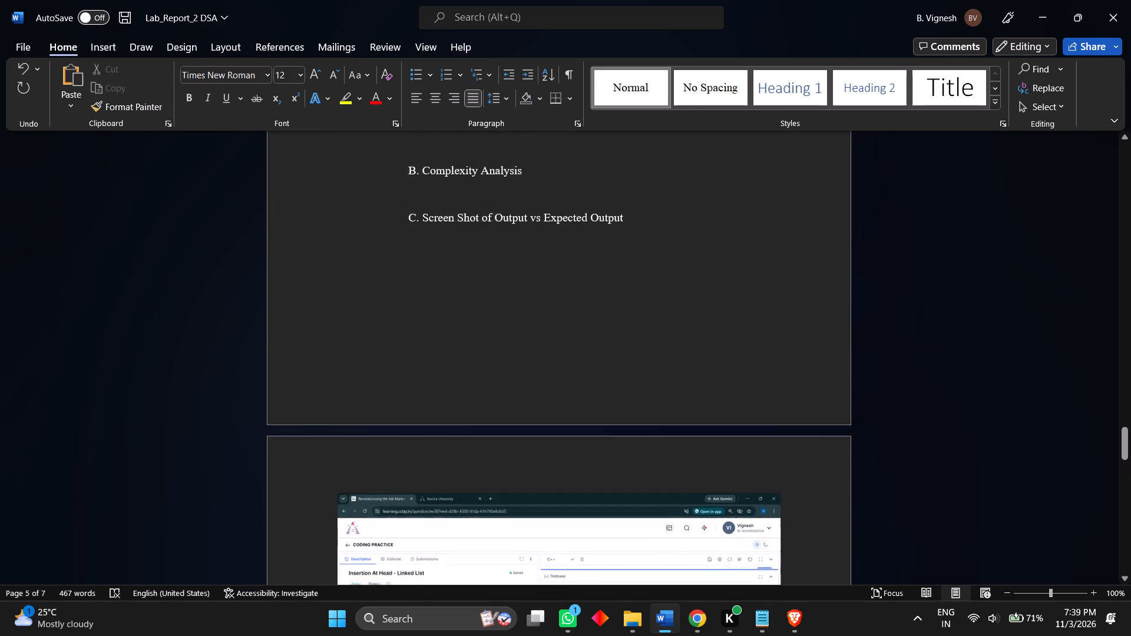
scroll(465, 413, "up", 3)
left_click(445, 336)
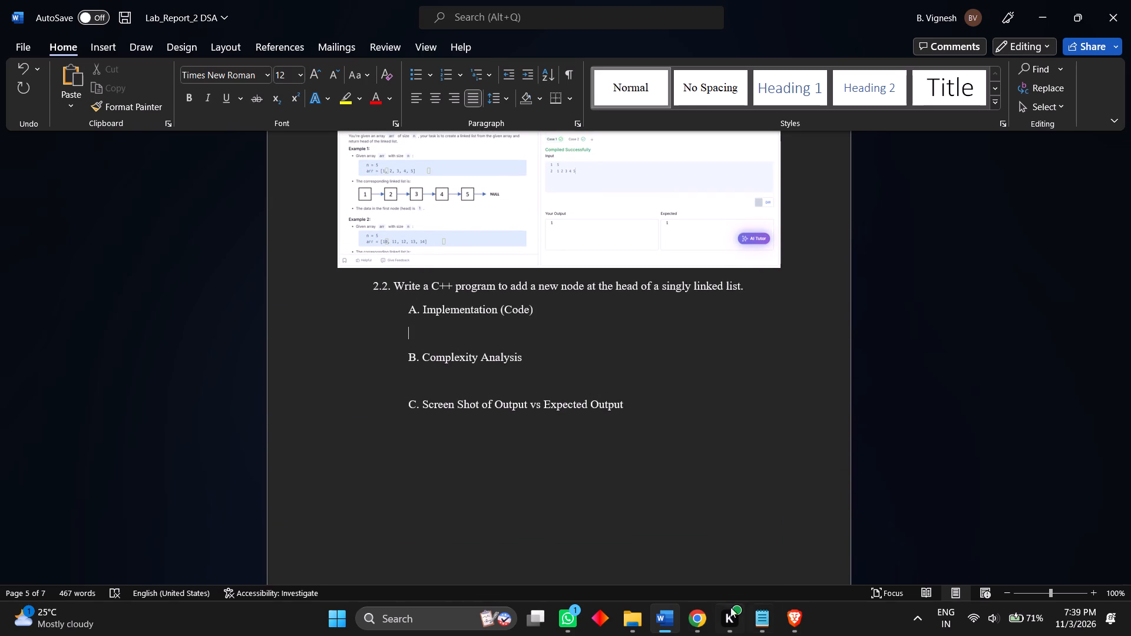
left_click(704, 627)
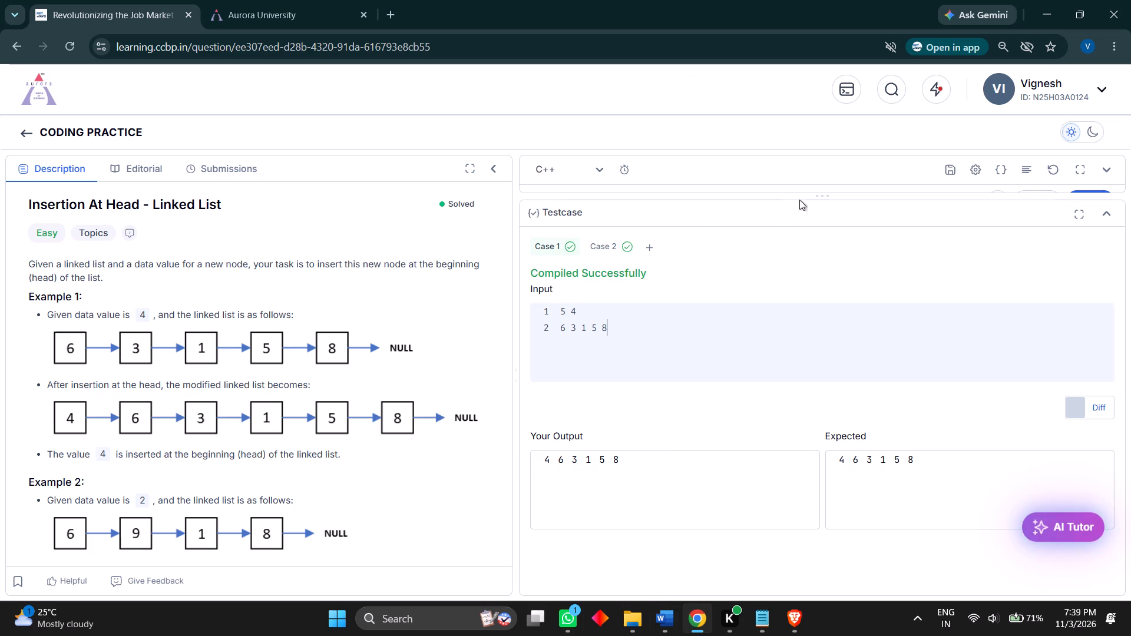
left_click(808, 186)
left_click_drag(822, 194, 818, 410)
left_click(797, 279)
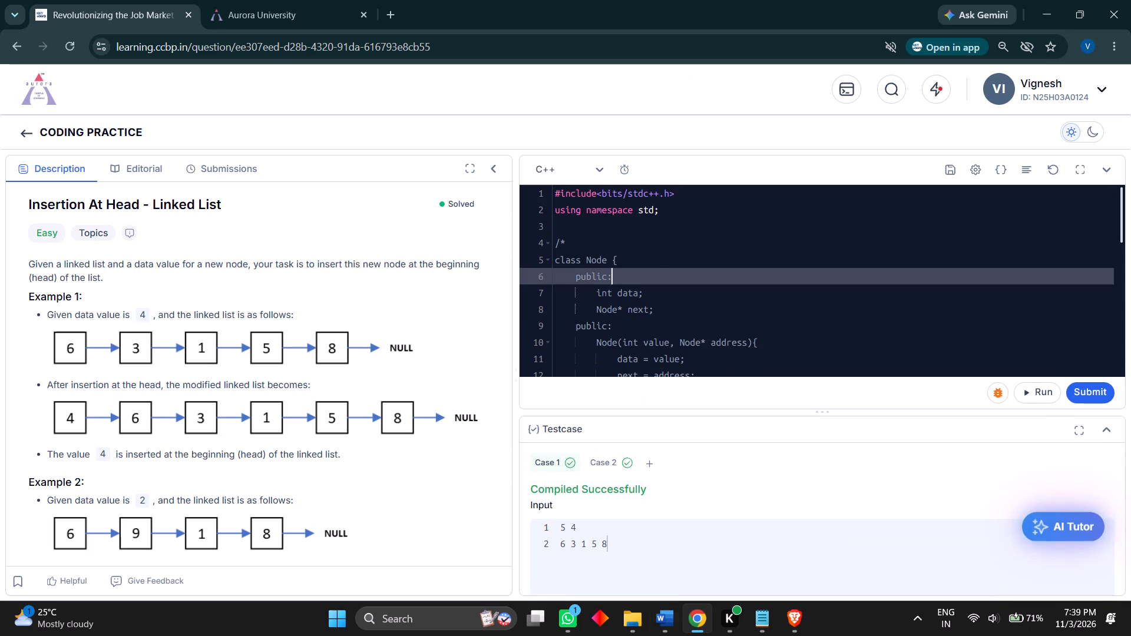
key("ctrl+a")
key("ctrl+c")
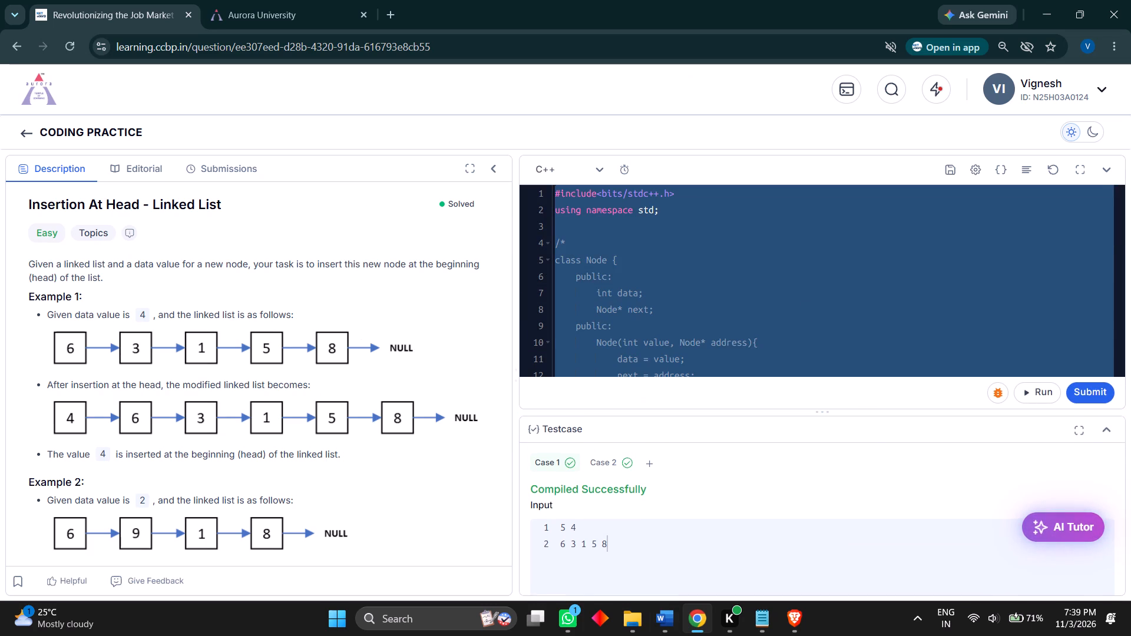
In Word, paste the copied code on the empty line below "A. Implementation (Code)" of experiment 2.2.
left_click(660, 616)
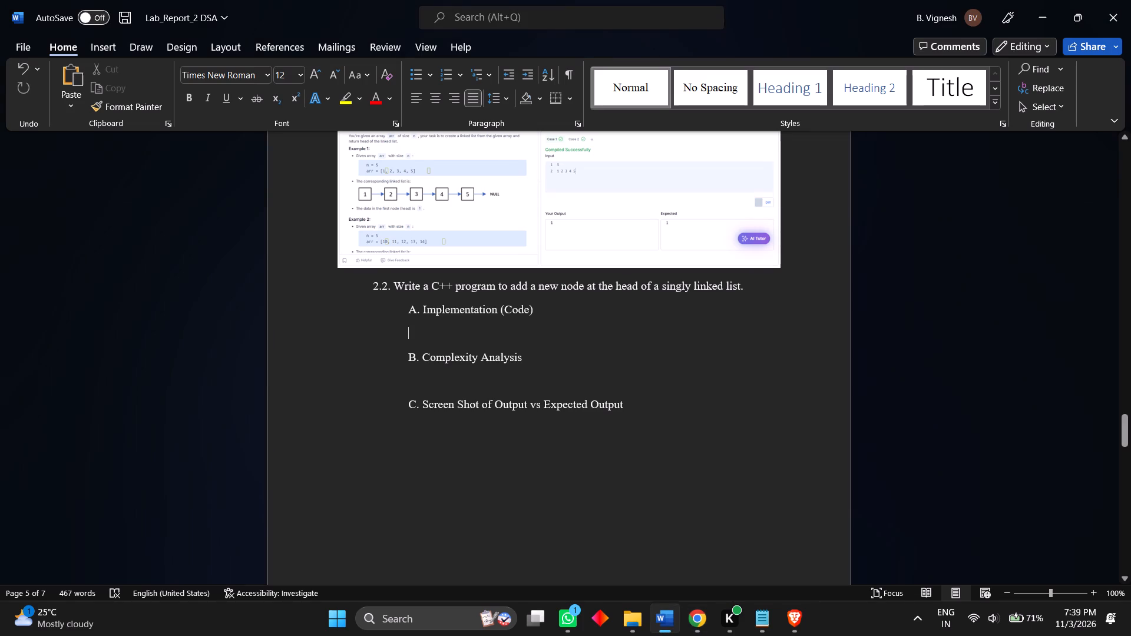
left_click(441, 349, "ctrl")
key("ctrl+v")
left_click(419, 338)
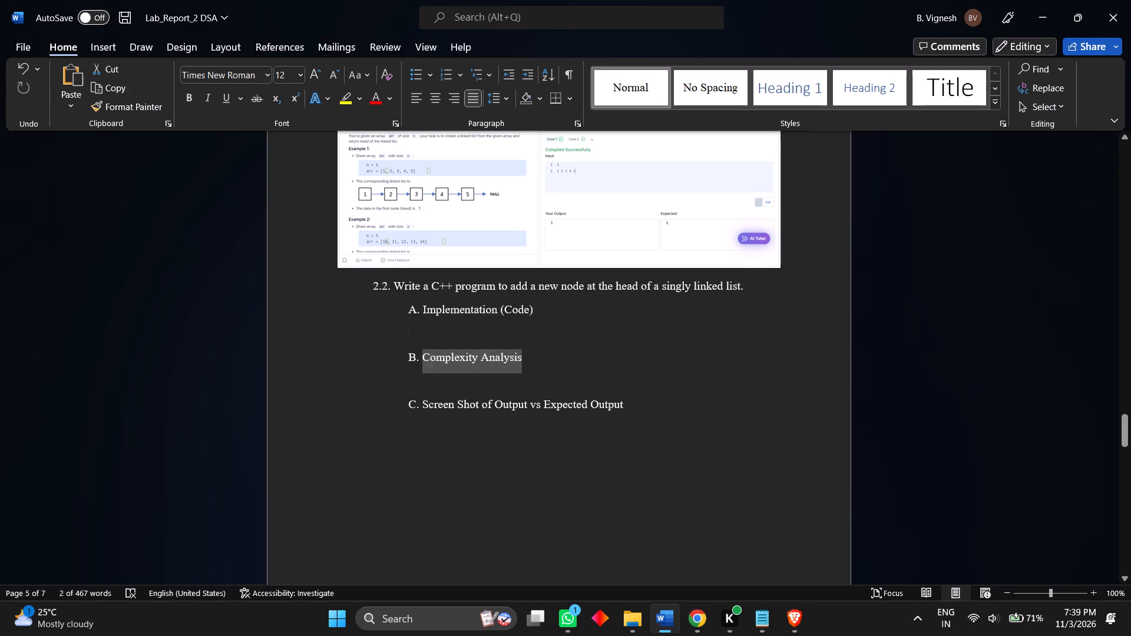
key("ctrl+v")
Review the pasted insertion-at-head code of experiment 2.2 from its beginning down to the complexity section.
scroll(498, 363, "down", 3)
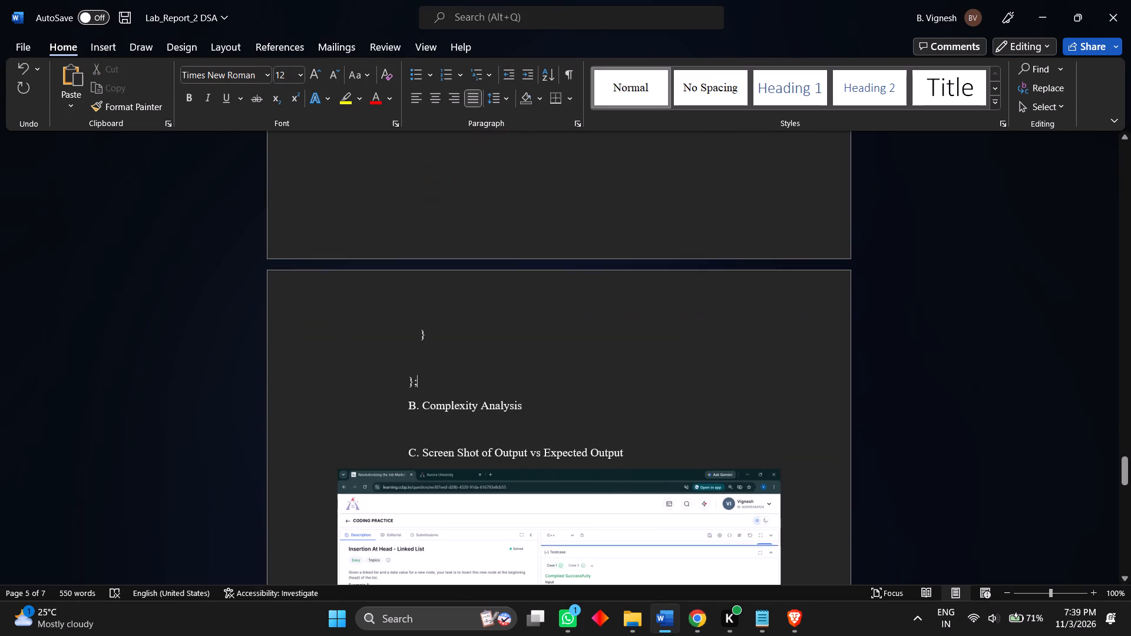
scroll(498, 365, "up", 8)
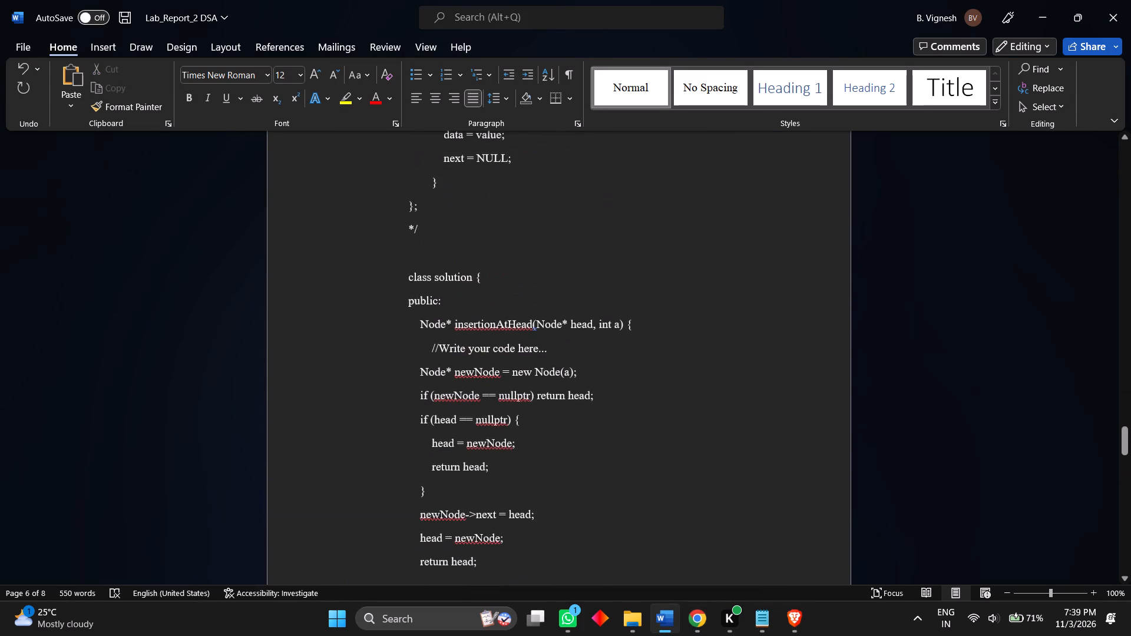
scroll(500, 355, "up", 7)
scroll(500, 356, "down", 1)
scroll(500, 356, "up", 2)
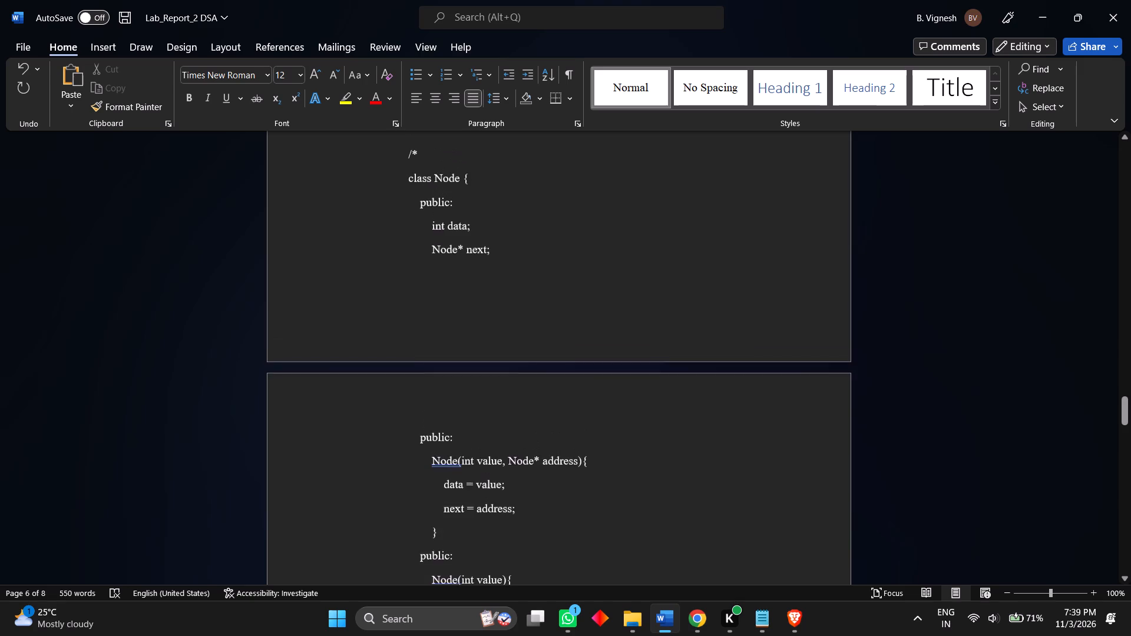
scroll(500, 356, "up", 3)
scroll(500, 356, "down", 1)
scroll(500, 356, "up", 3)
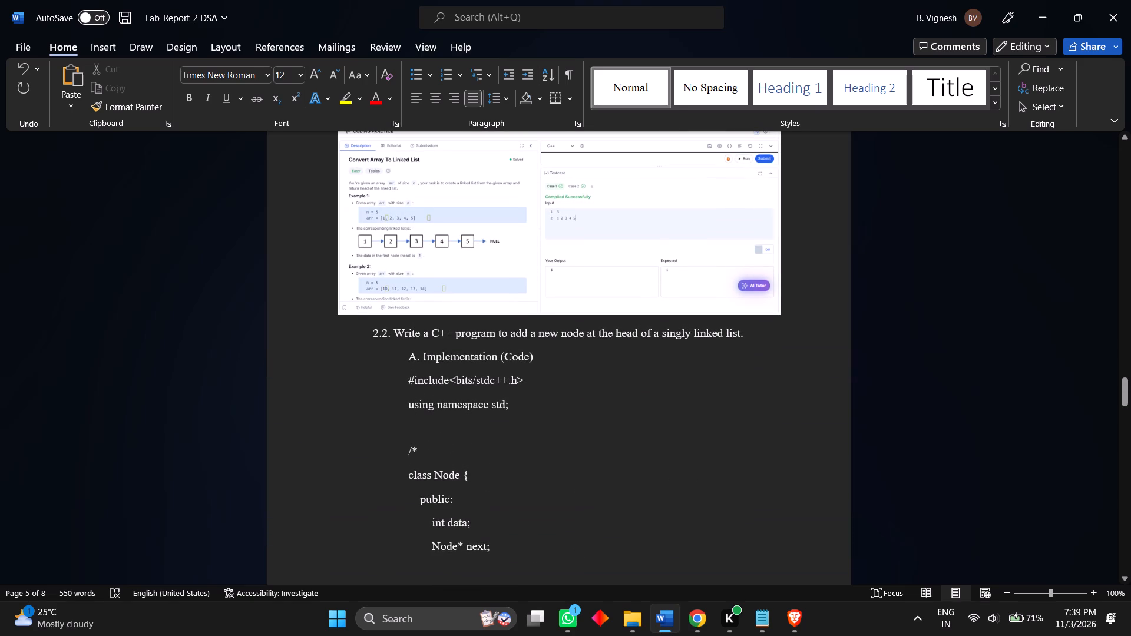
scroll(685, 371, "down", 6)
scroll(629, 405, "down", 1)
scroll(514, 426, "down", 1)
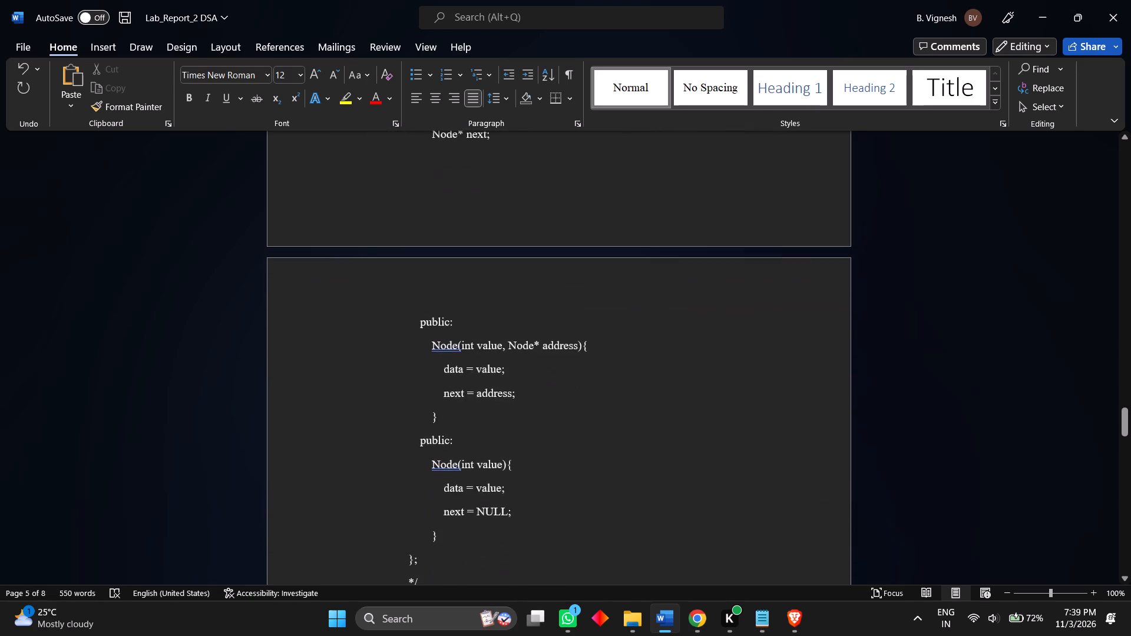
scroll(514, 426, "down", 14)
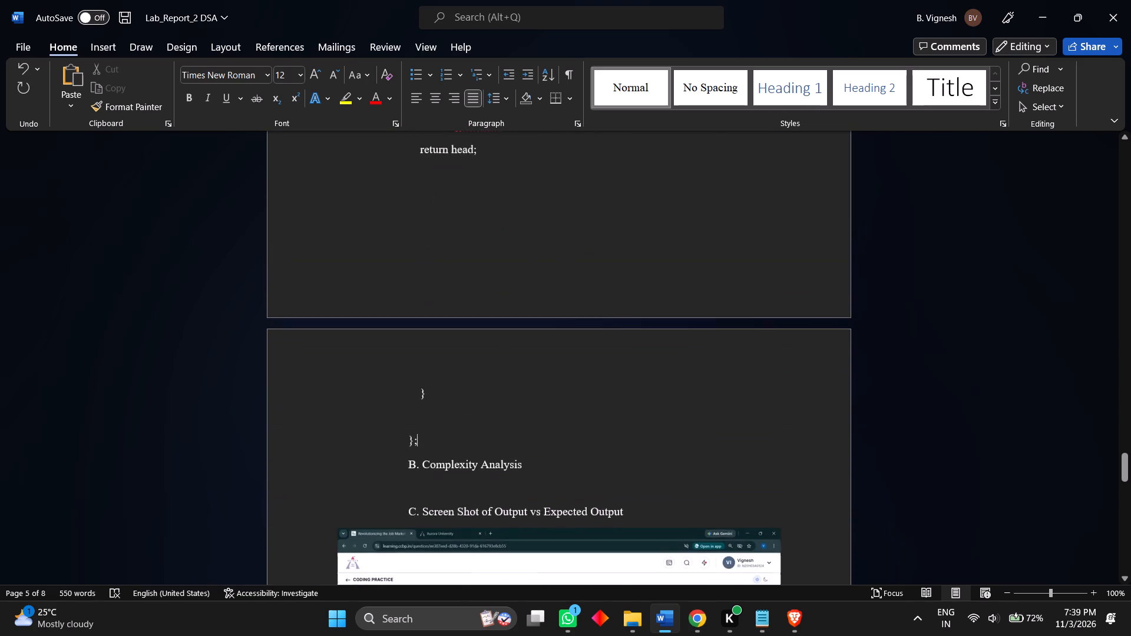
Place the cursor below "B. Complexity Analysis" of experiment 2.2, and copy the complexity analysis from the Insertion At Head editorial in Chrome.
scroll(510, 403, "down", 1)
left_click(469, 310)
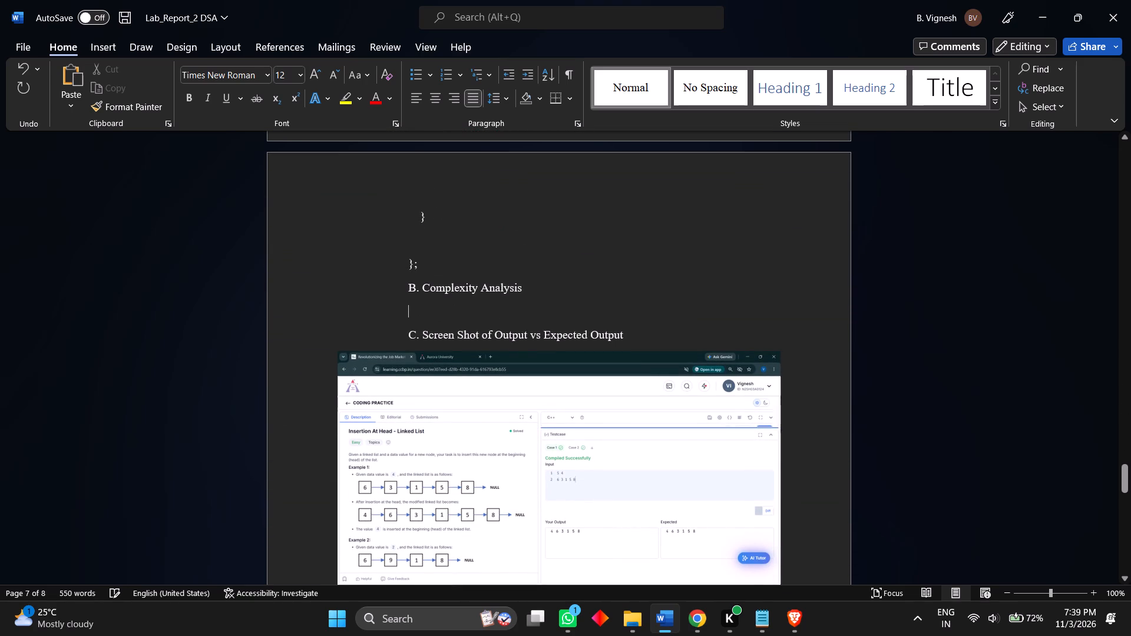
left_click(690, 624)
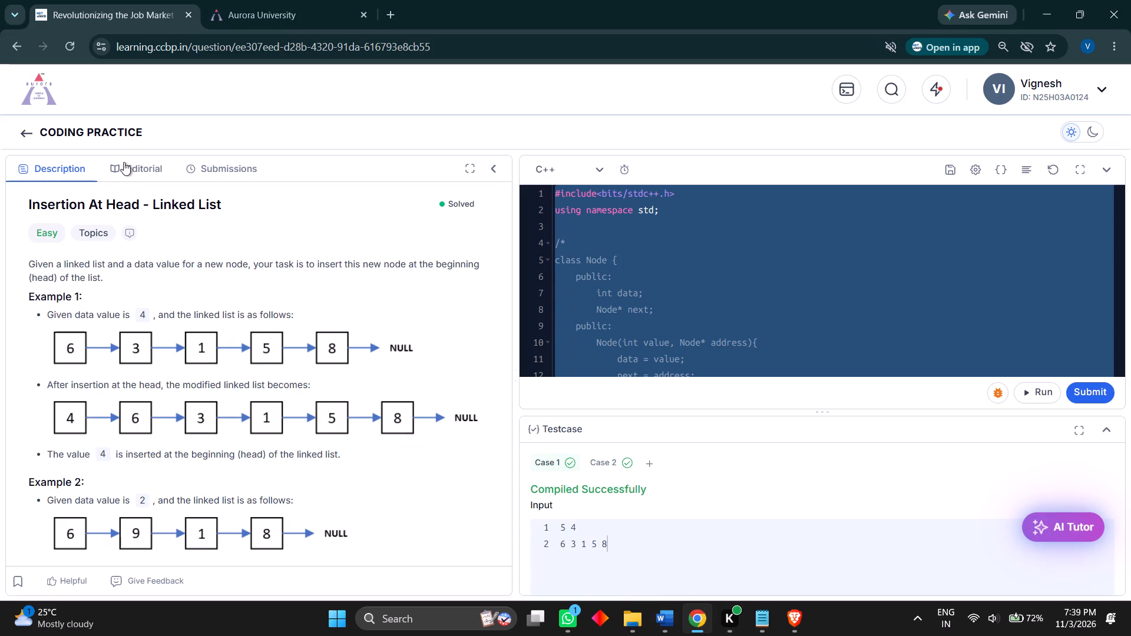
left_click(124, 161)
scroll(101, 375, "down", 6)
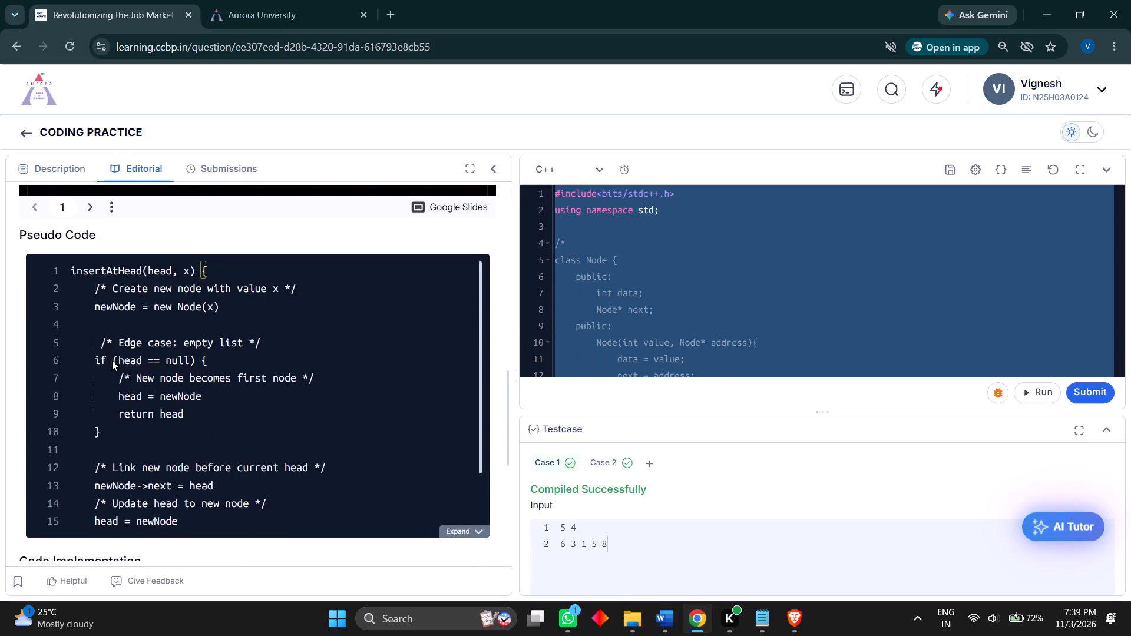
scroll(112, 360, "down", 8)
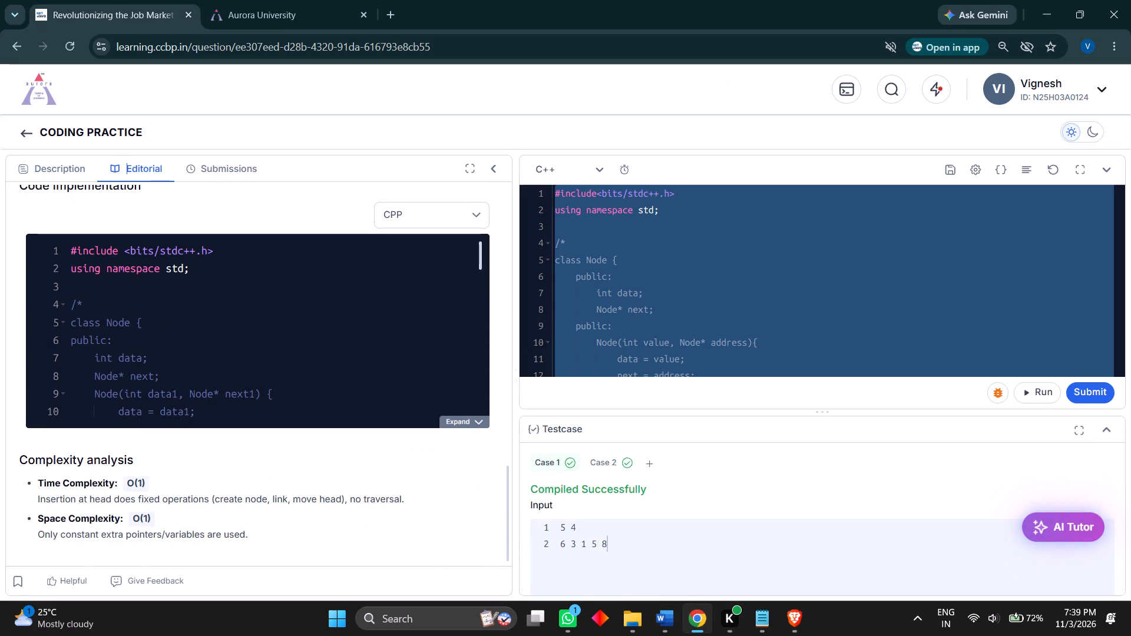
left_click_drag(18, 455, 264, 549)
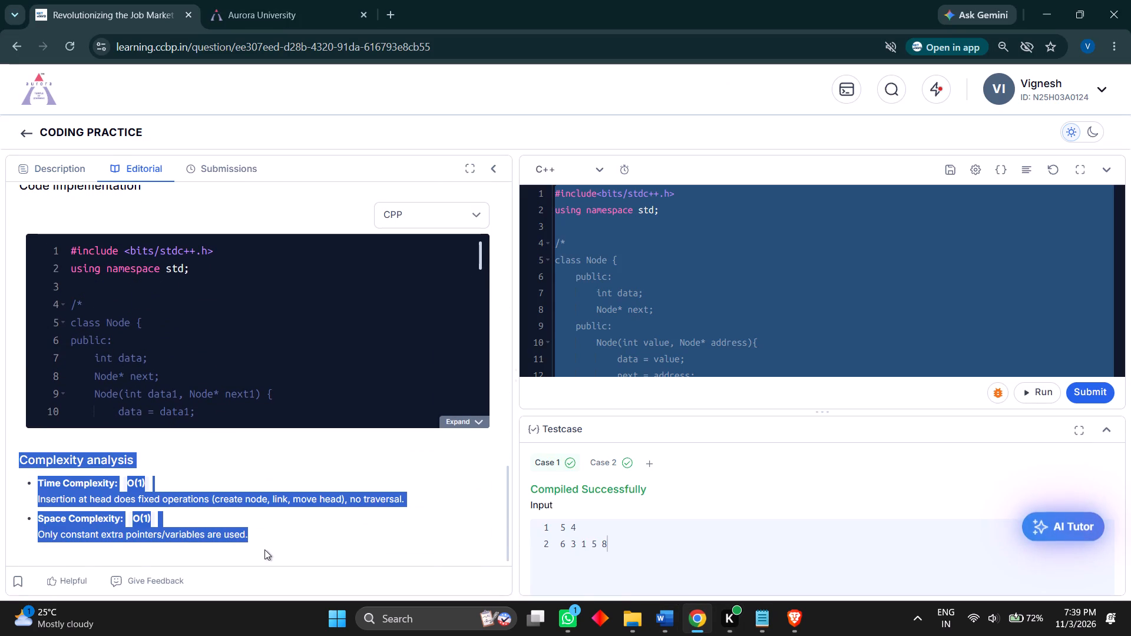
left_click_drag(264, 549, 267, 549)
key("ctrl+c")
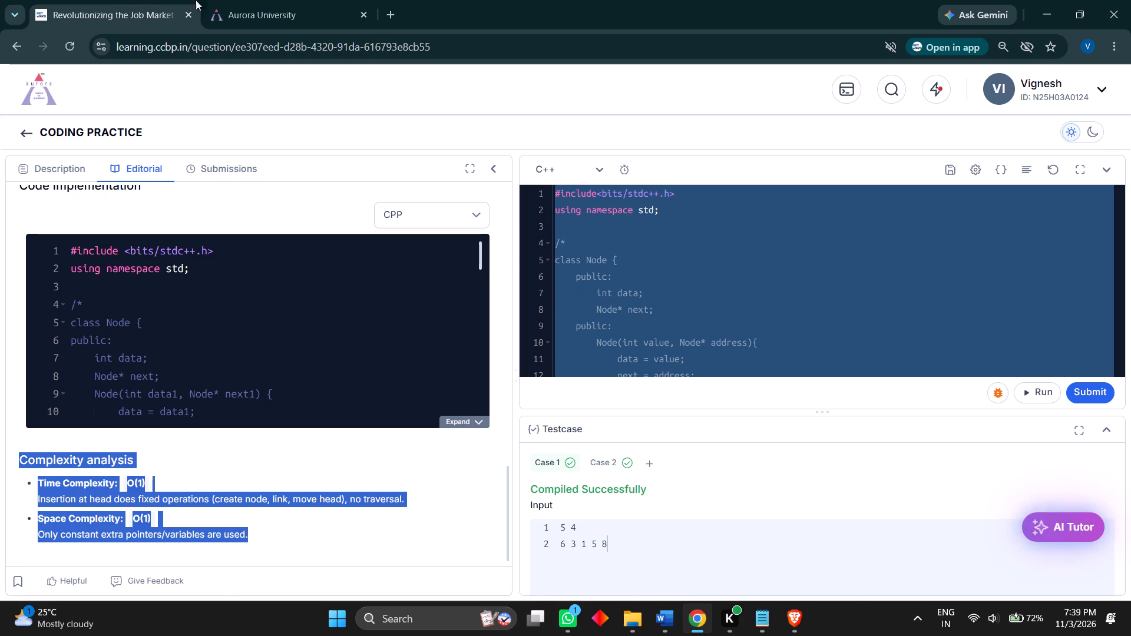
left_click(221, 0)
left_click(132, 1)
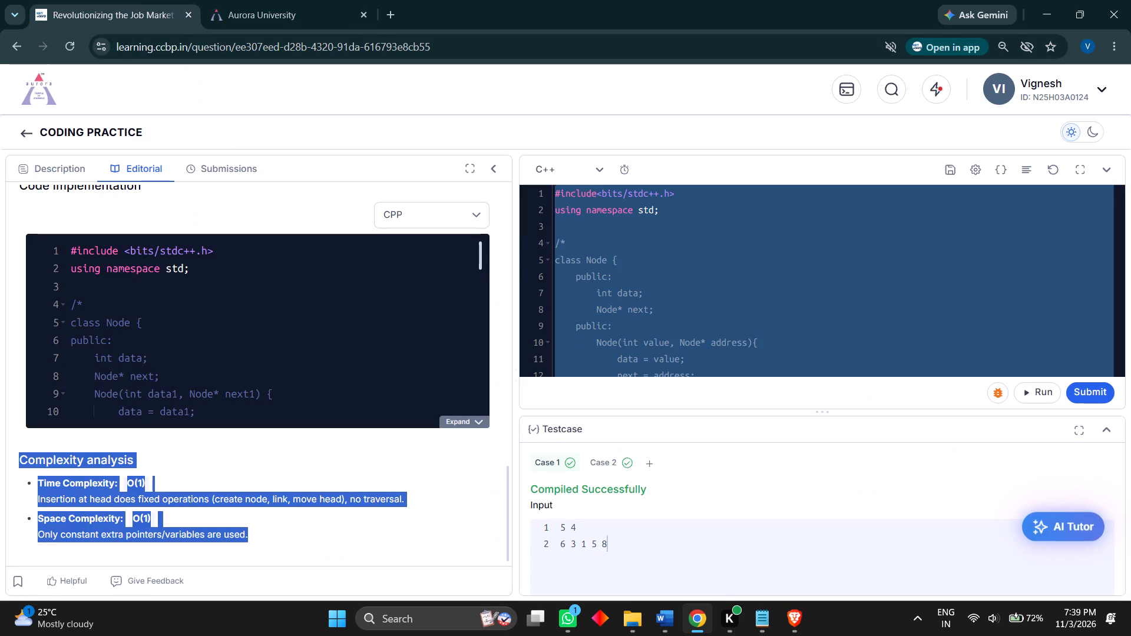
In Word, paste the analysis below "B. Complexity Analysis" of experiment 2.2 and delete its duplicate "Complexity analysis" heading line.
left_click(670, 620)
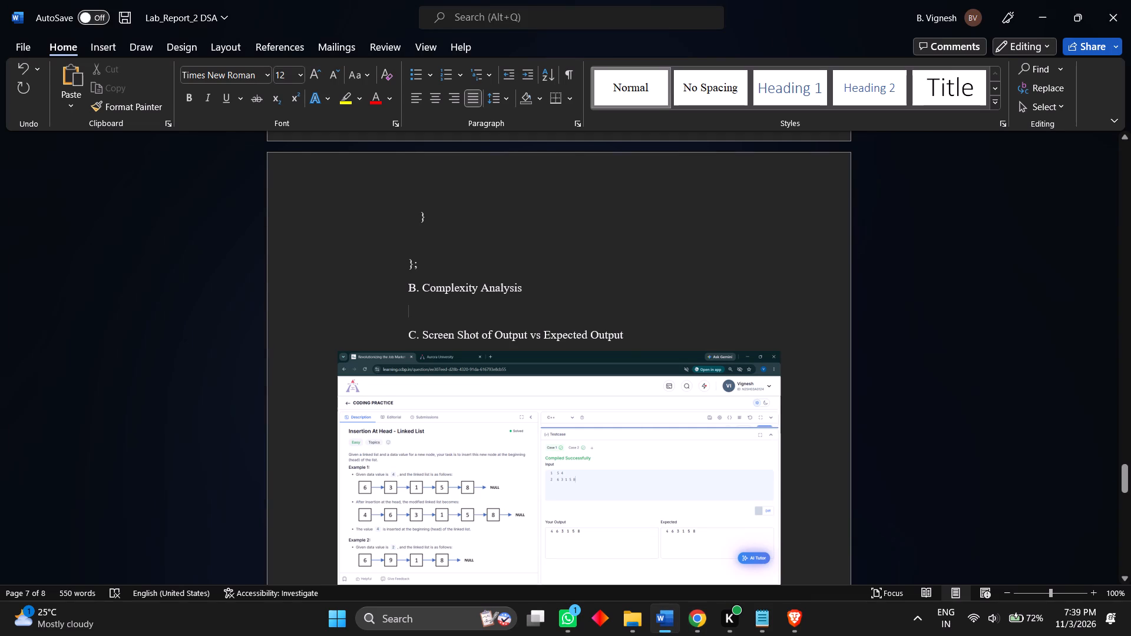
key("ctrl+v")
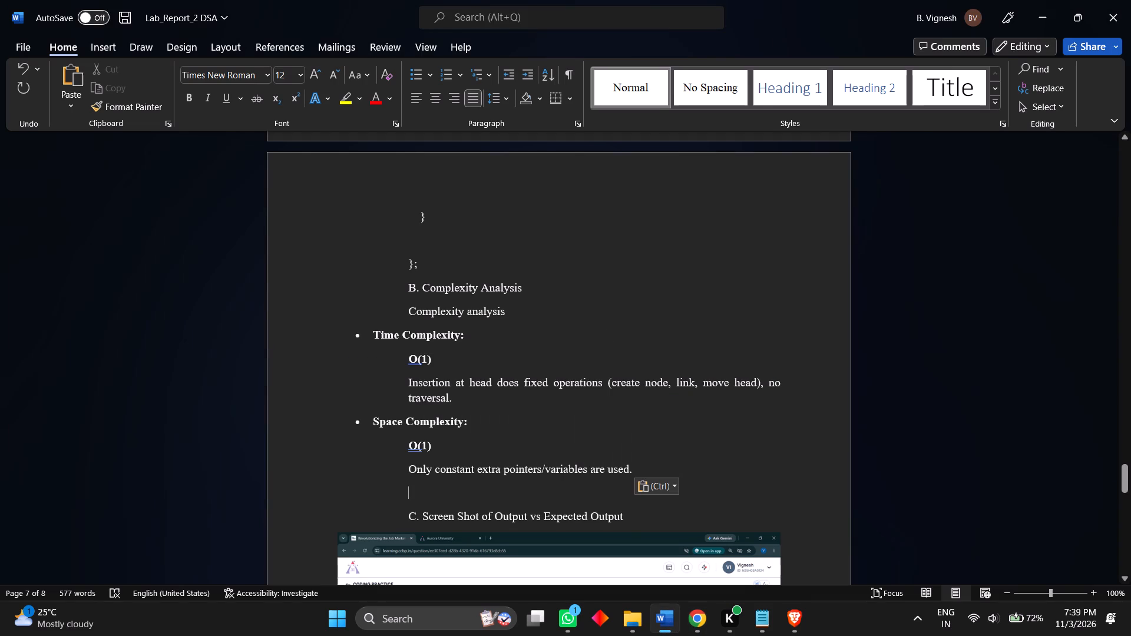
scroll(514, 380, "down", 2)
scroll(530, 369, "up", 2)
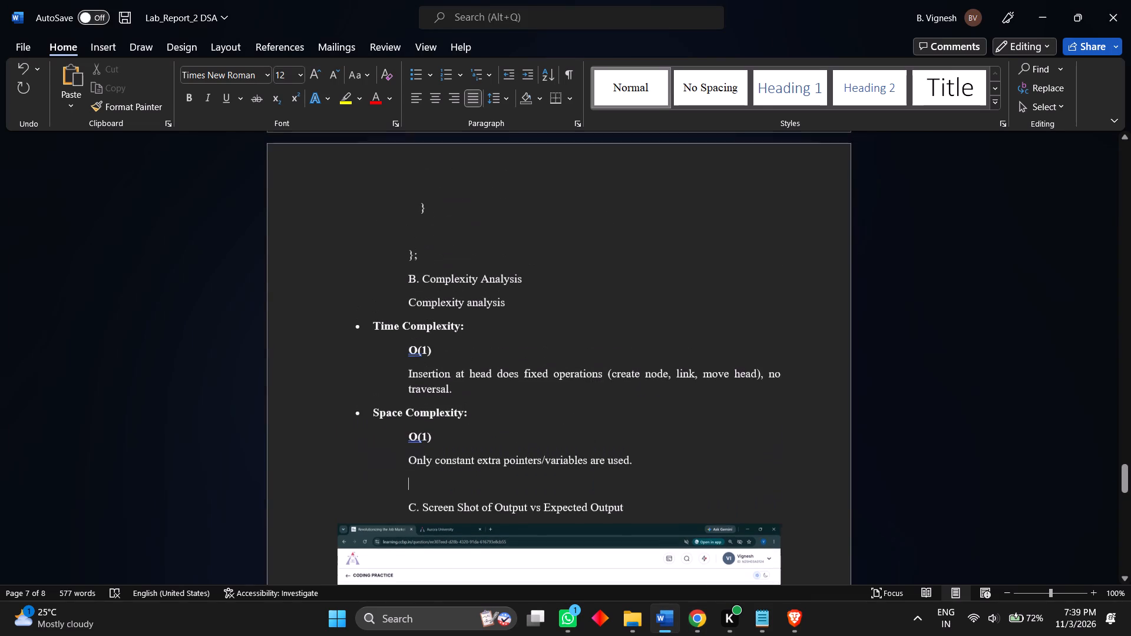
left_click_drag(511, 314, 418, 317)
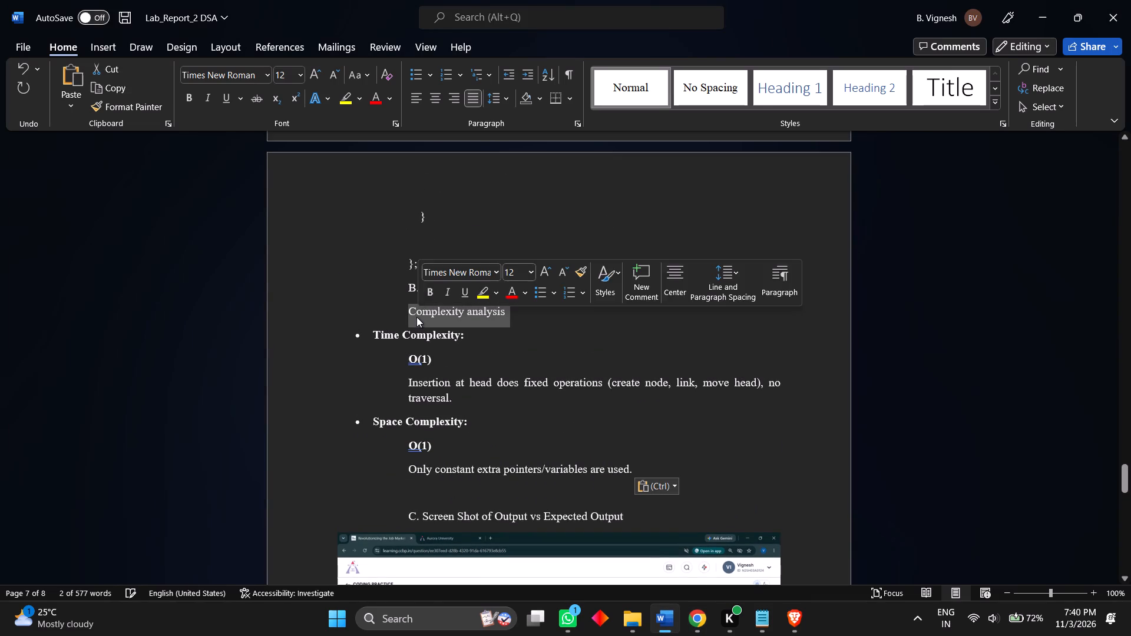
key("BackSpace")
Indent the Time Complexity and Space Complexity bullets under the section heading, with their O(1) values and explanations aligned to the bullet text.
key("Tab")
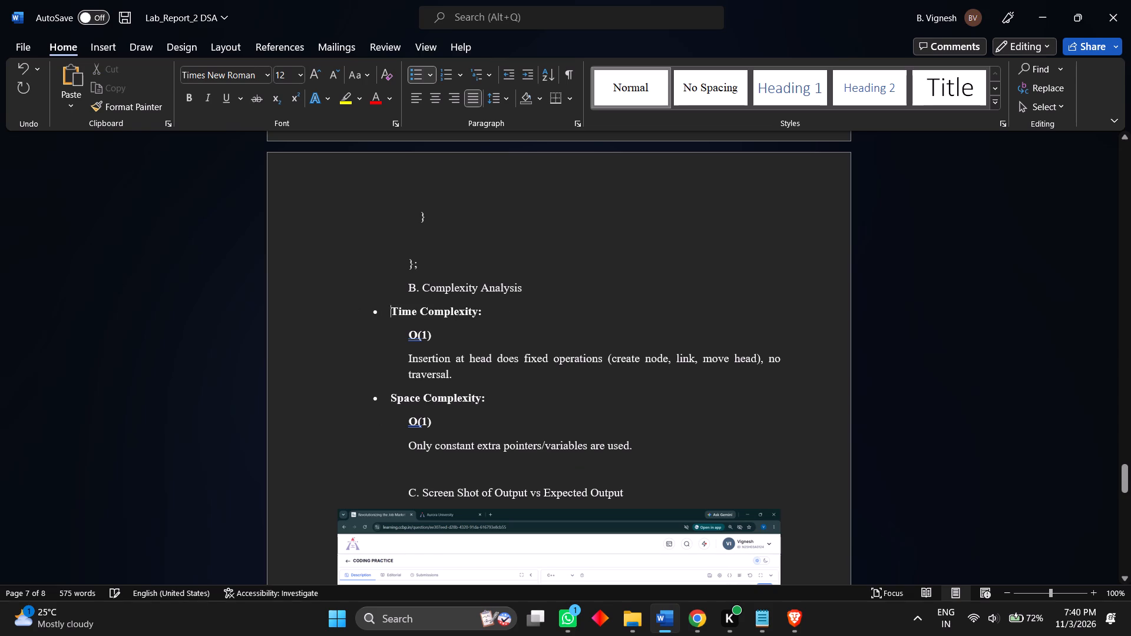
key("Tab")
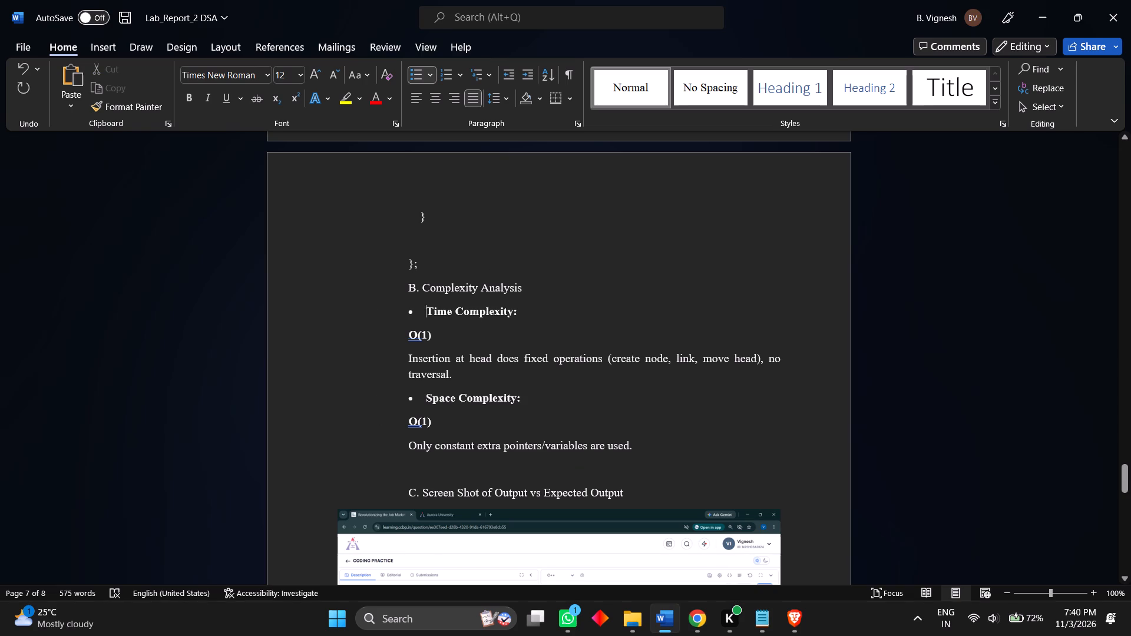
left_click_drag(405, 331, 457, 380)
key("Tab")
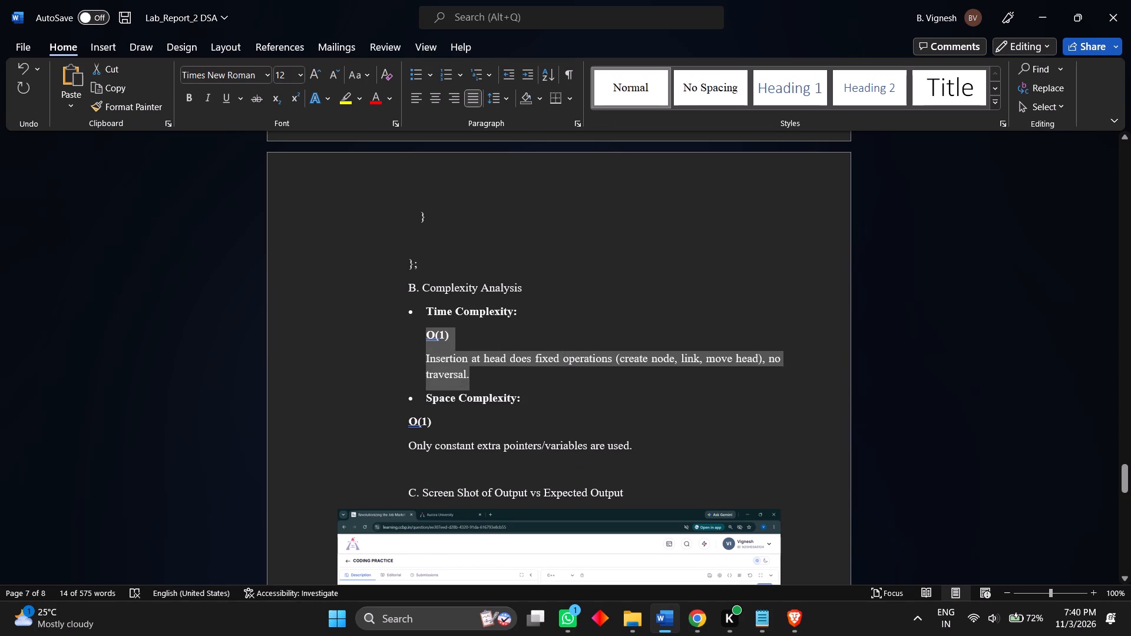
left_click_drag(405, 420, 636, 442)
key("Tab")
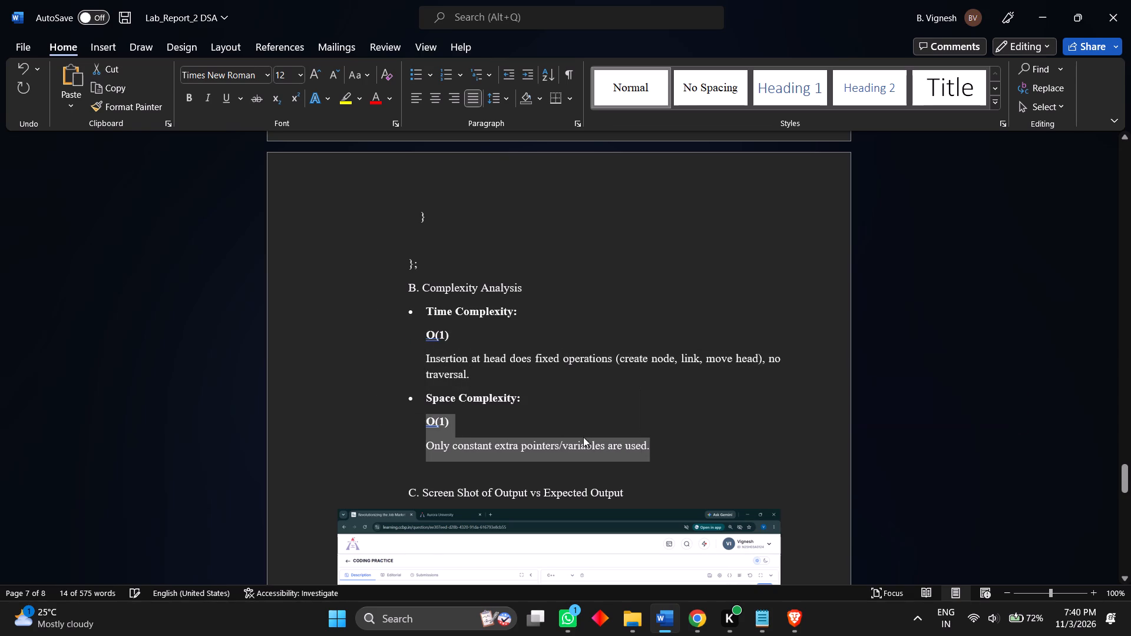
left_click(488, 397)
Add an empty line below both "A. Implementation (Code)" and "B. Complexity Analysis" of experiment 2.3.
scroll(510, 378, "down", 9)
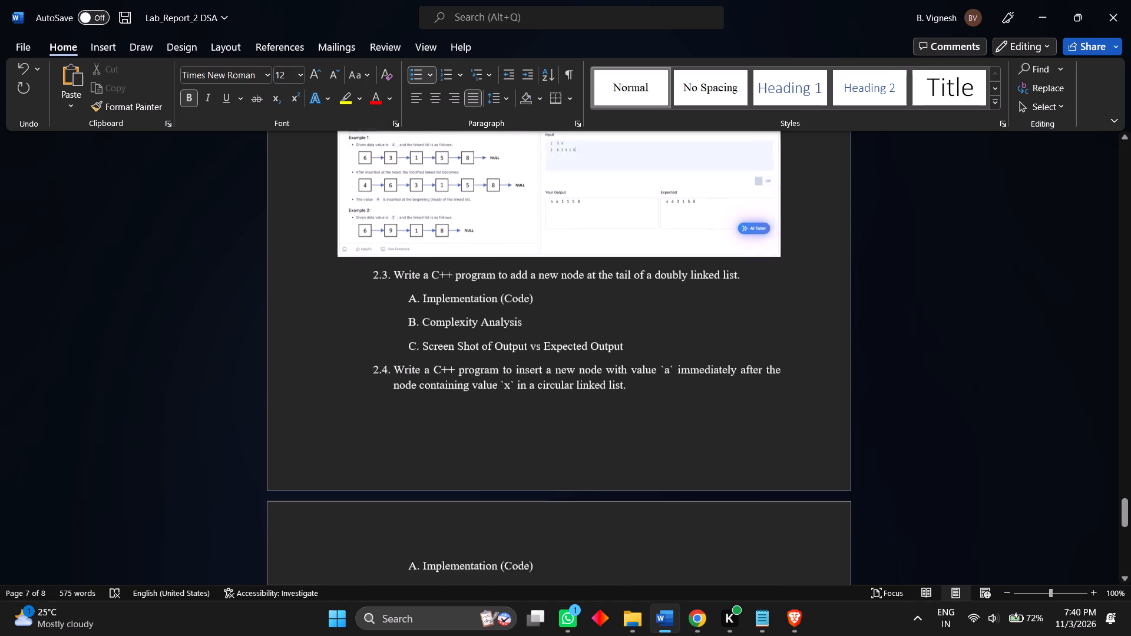
left_click(536, 254)
key("Return")
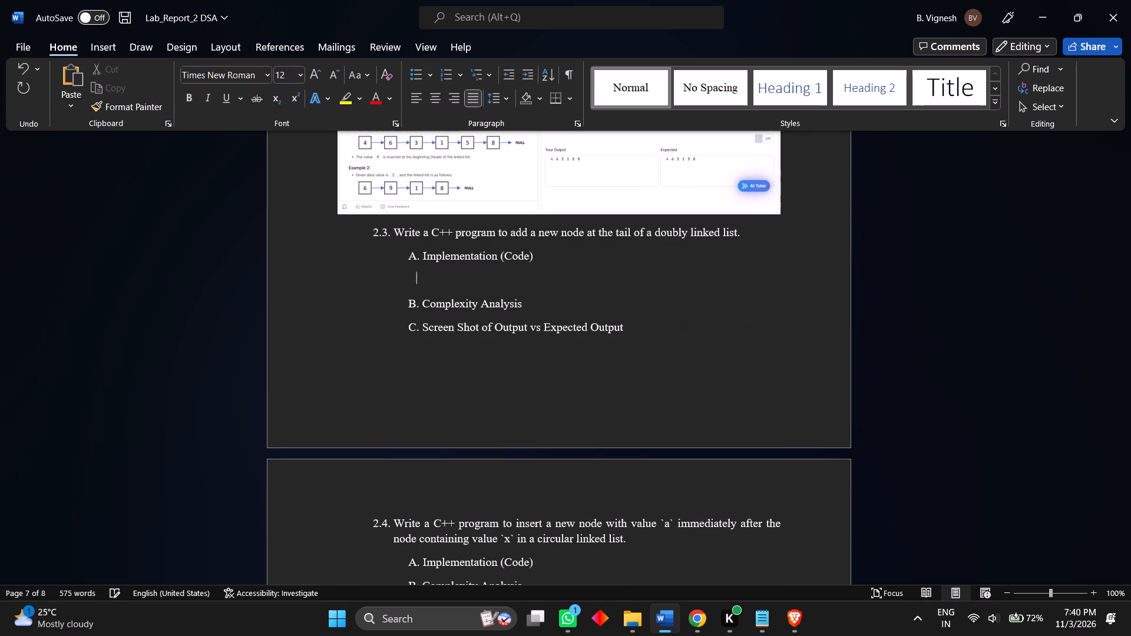
left_click(546, 300)
key("Return")
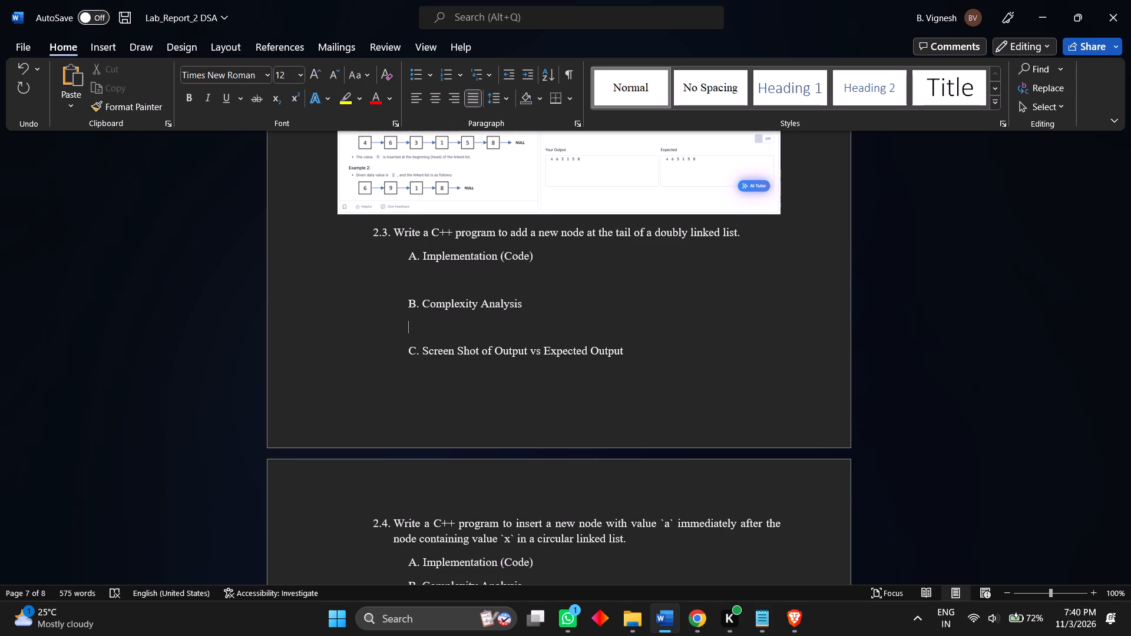
Place the cursor below "A. Implementation (Code)" of experiment 2.3, and copy the full C++ solution of the Insertion At Tail problem in Chrome.
left_click(477, 286)
left_click(686, 620)
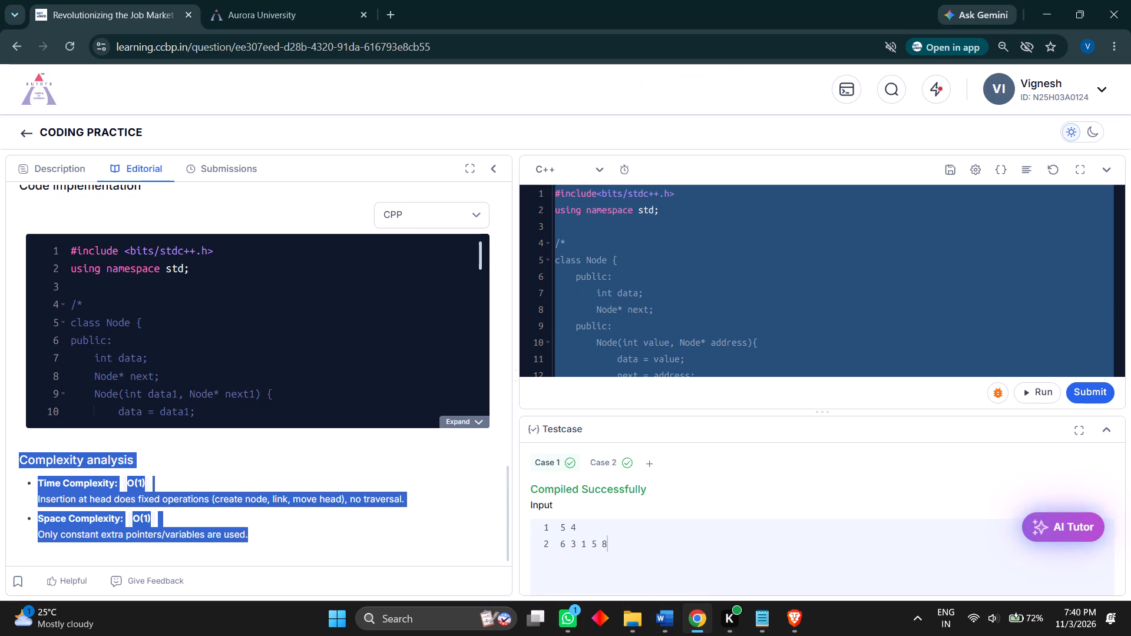
scroll(130, 287, "up", 1)
scroll(130, 286, "down", 1)
scroll(130, 286, "up", 6)
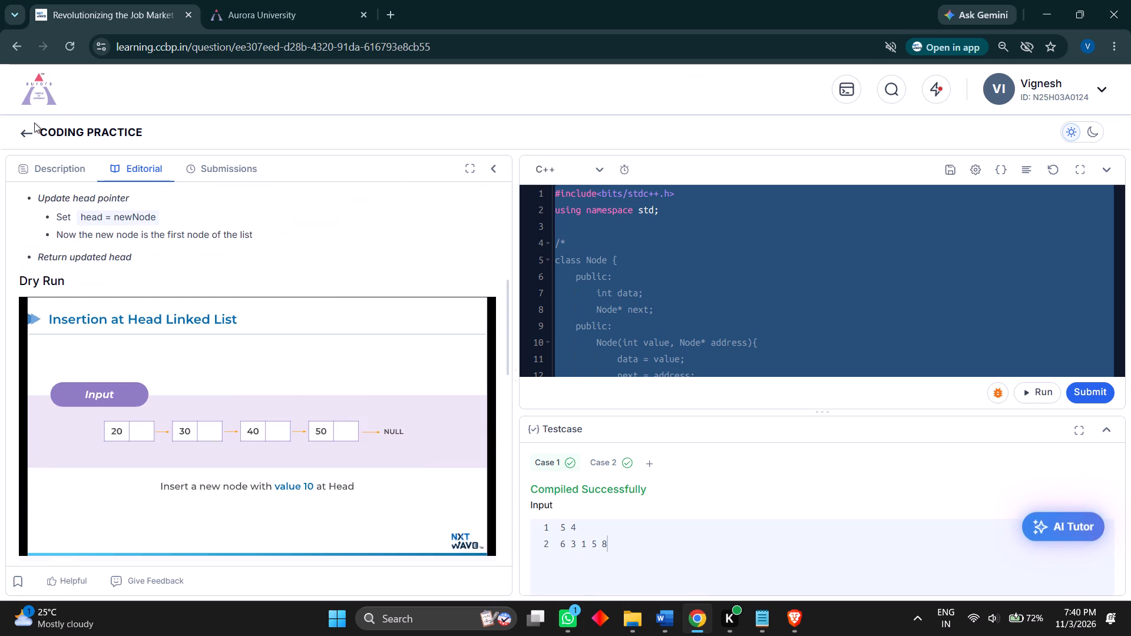
left_click(26, 127)
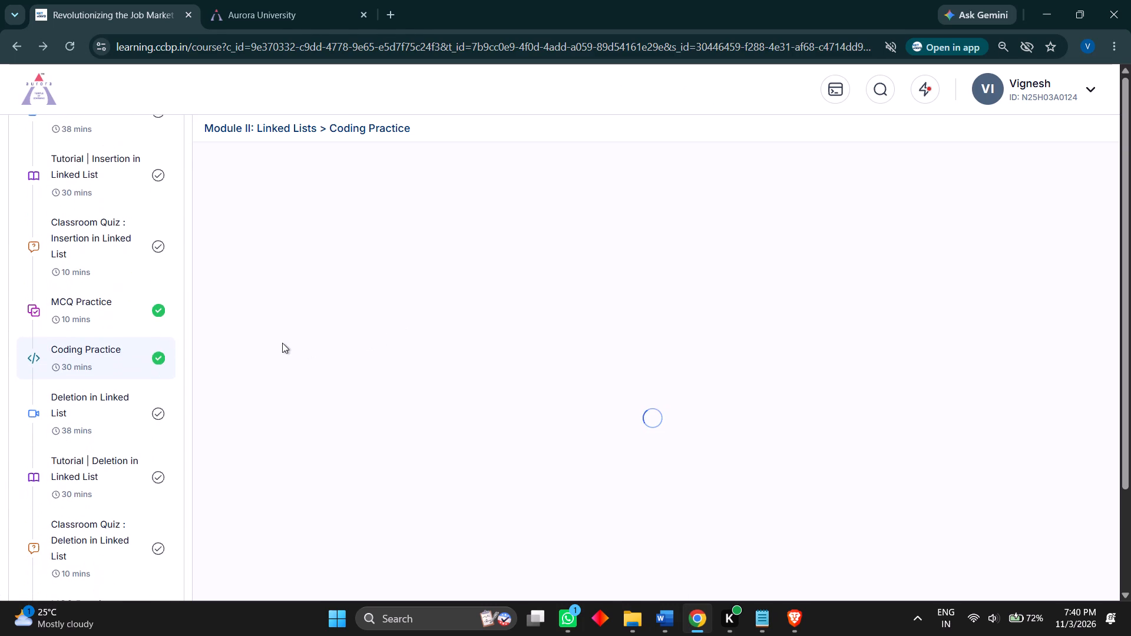
left_click(265, 294)
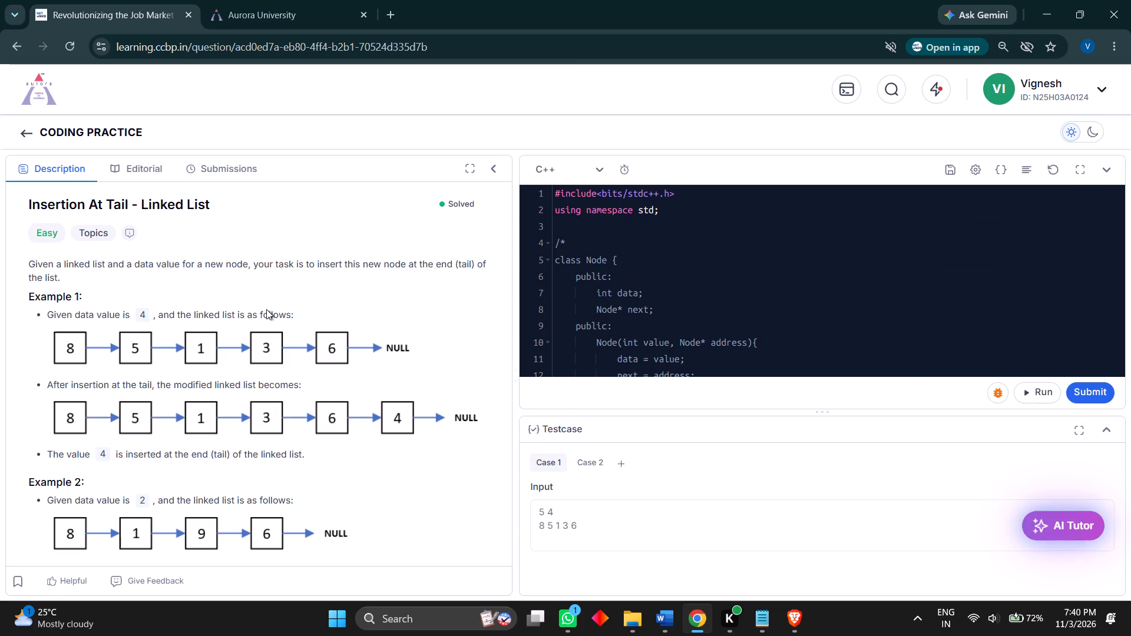
left_click(672, 276)
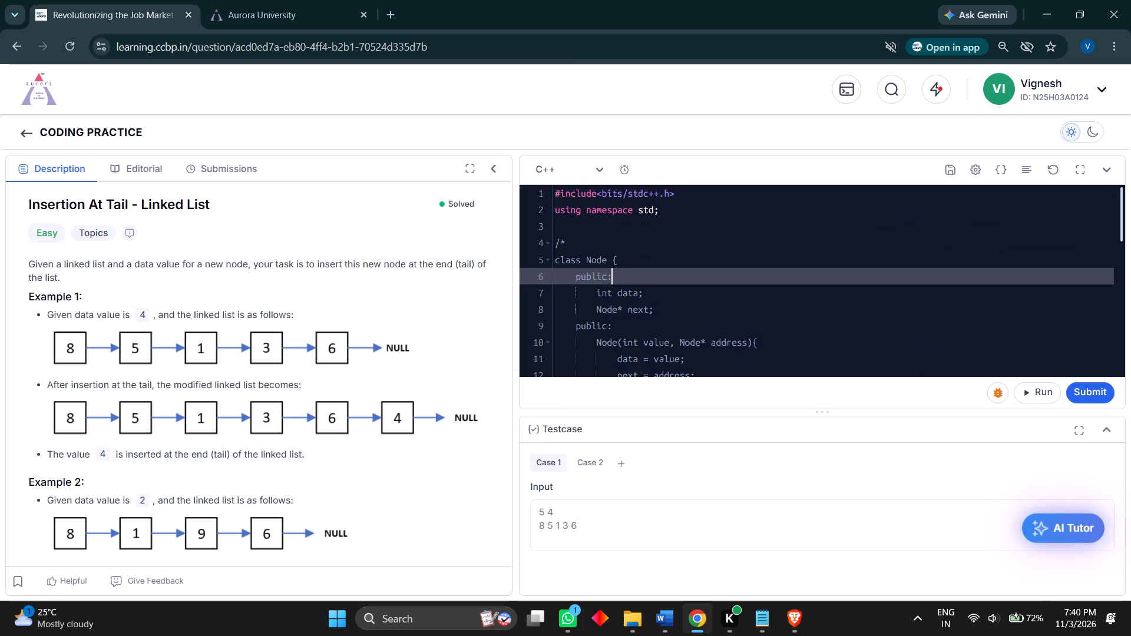
key("ctrl+a")
key("ctrl+c")
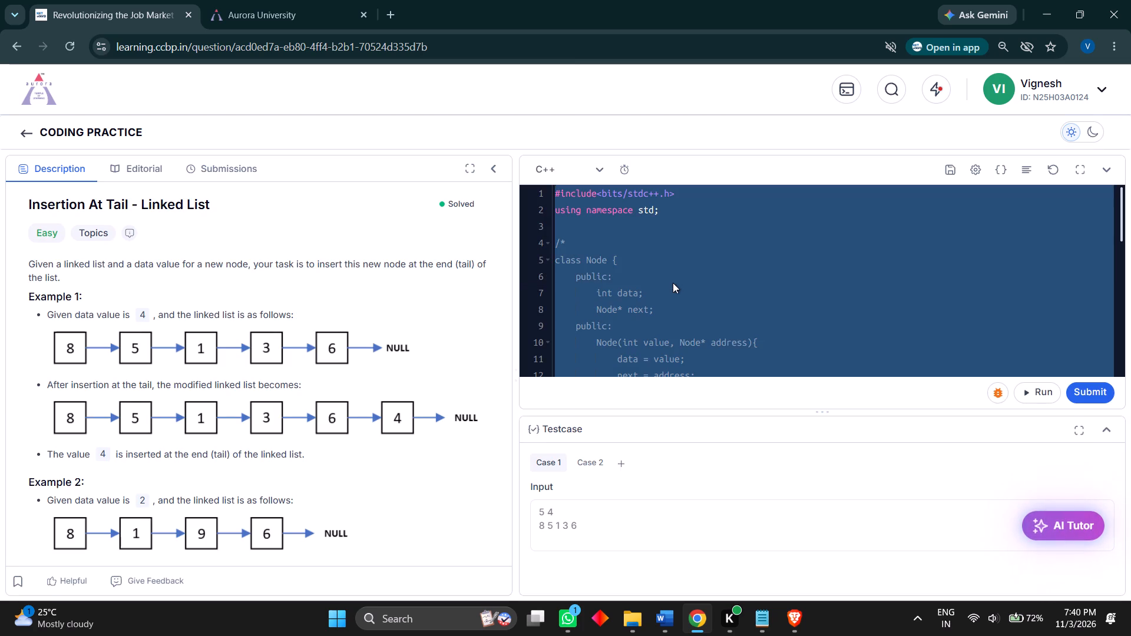
In Word, paste the insertionAtTail code below "A. Implementation (Code)" of experiment 2.3 and check it through to its end.
left_click_drag(256, 1, 260, 7)
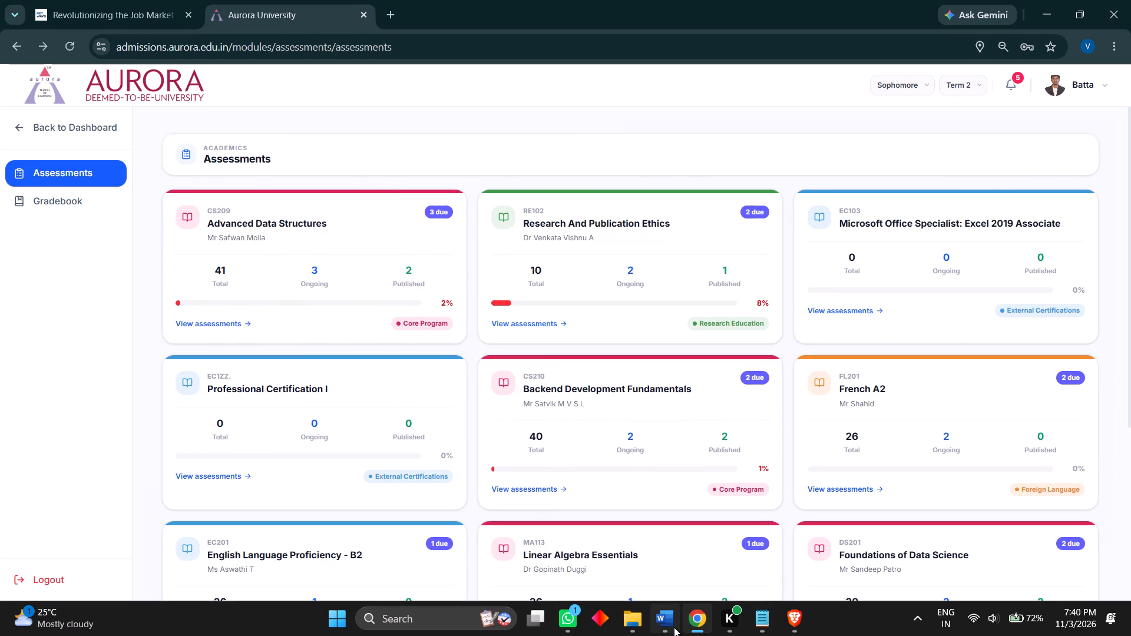
left_click(674, 627)
key("ctrl+v")
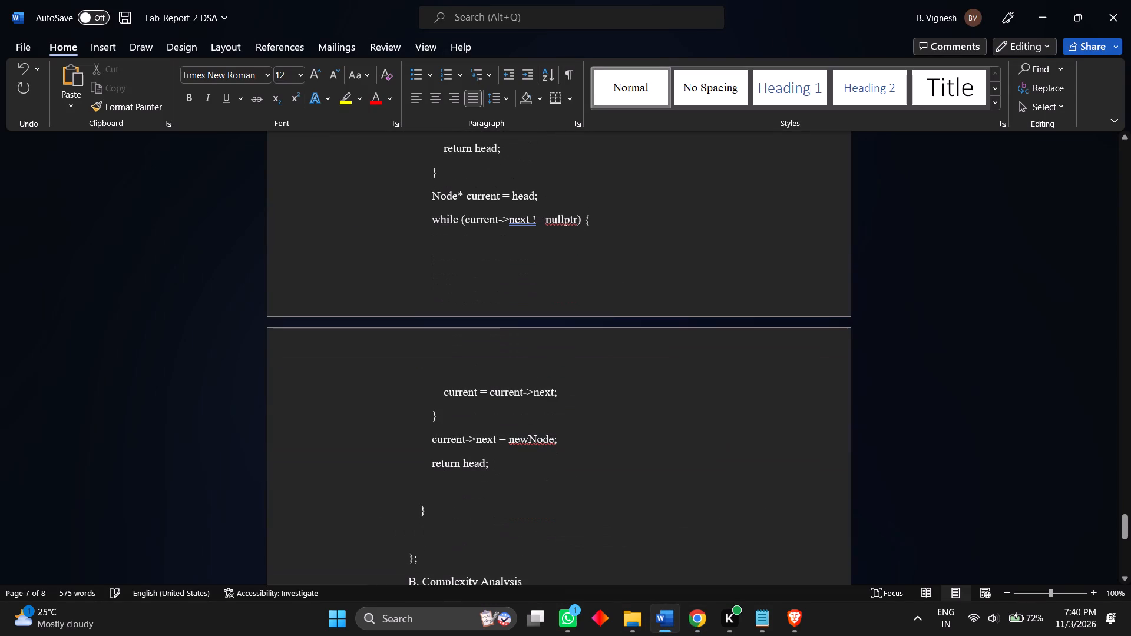
scroll(516, 400, "up", 5)
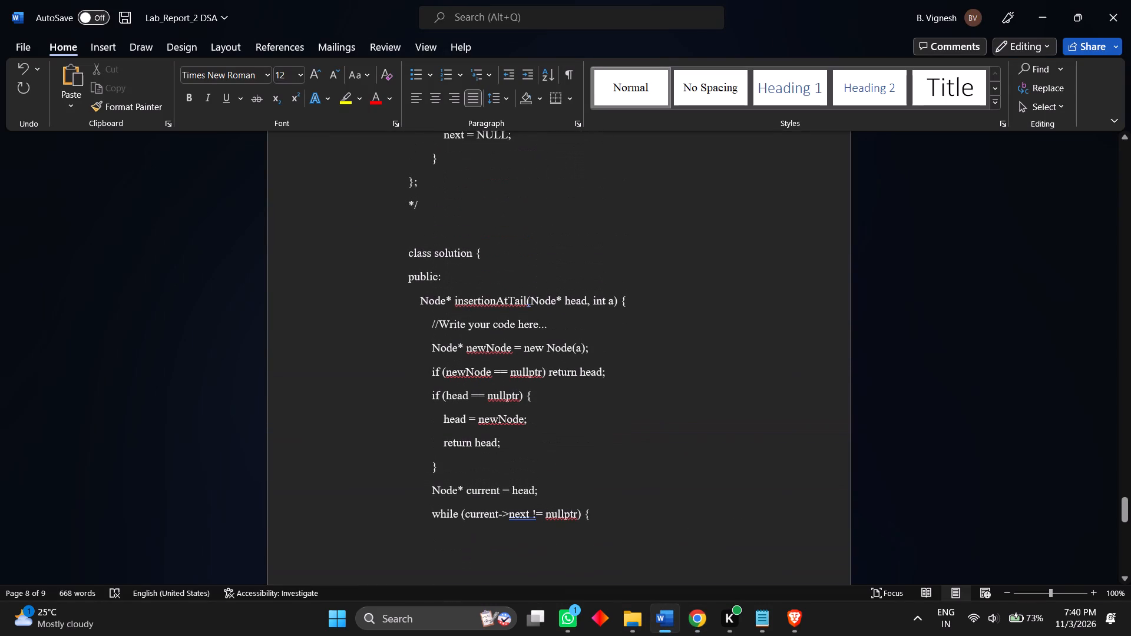
scroll(528, 390, "down", 8)
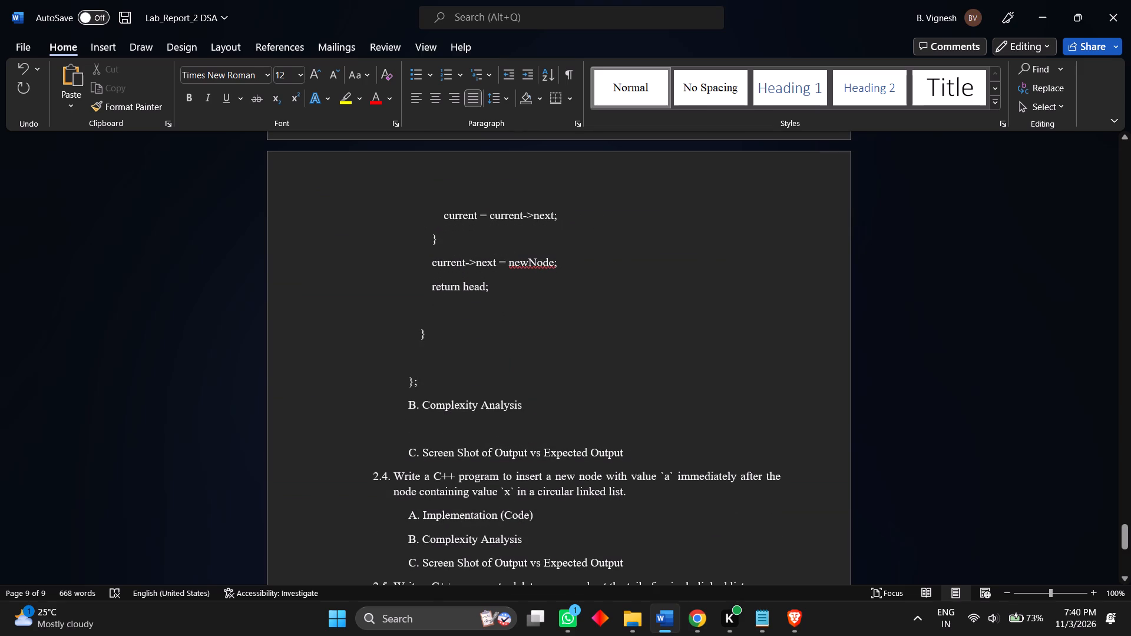
Run the Insertion At Tail code in Chrome and take a screenshot with its output and the expected output both in view.
left_click(441, 445)
left_click(428, 425)
left_click(695, 609)
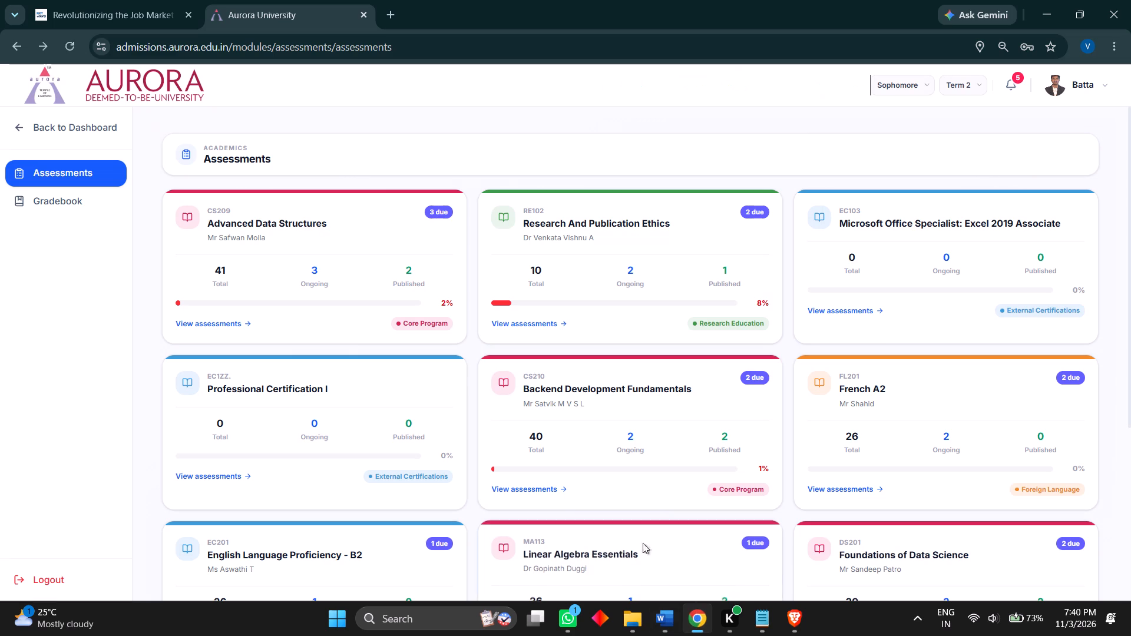
left_click(106, 0)
scroll(641, 303, "down", 5)
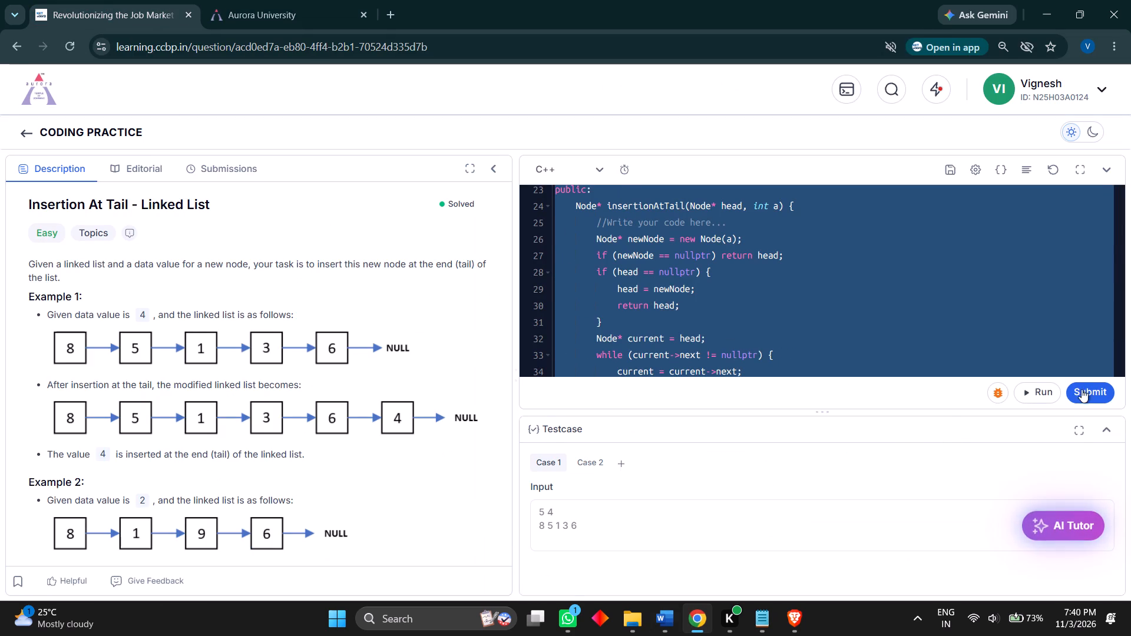
left_click(1034, 390)
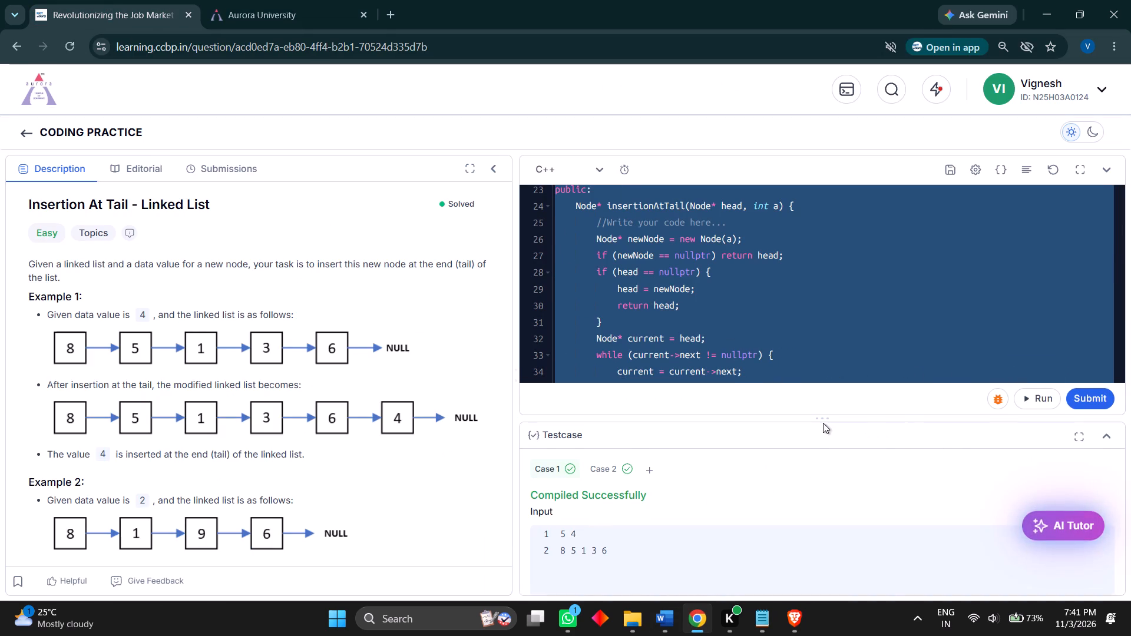
left_click_drag(822, 415, 836, 200)
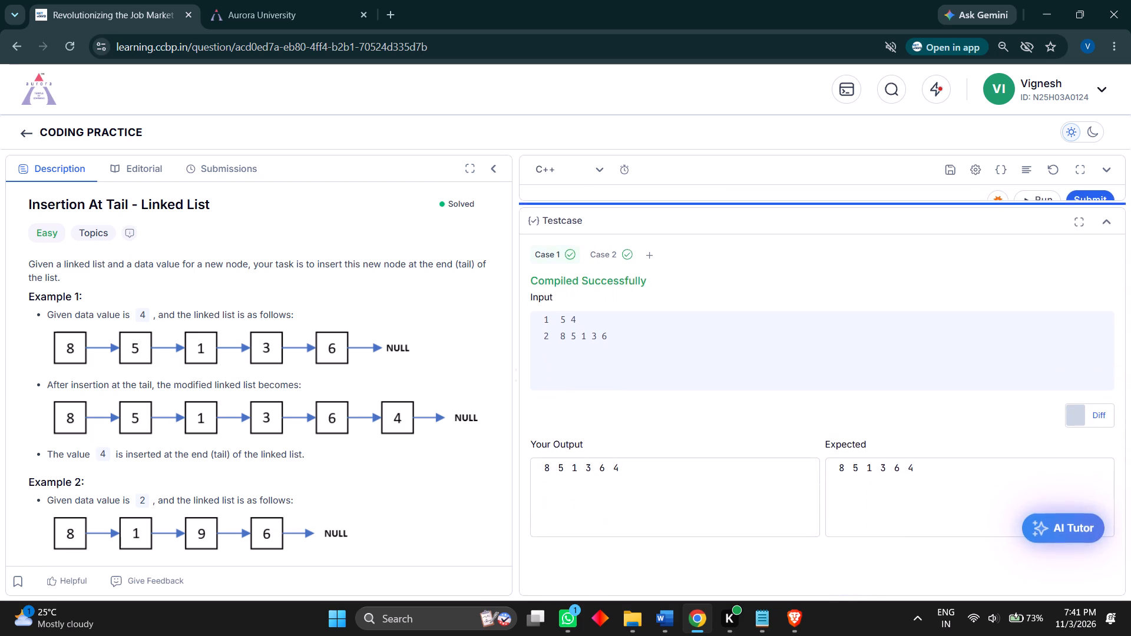
left_click_drag(836, 200, 838, 214)
key("Print")
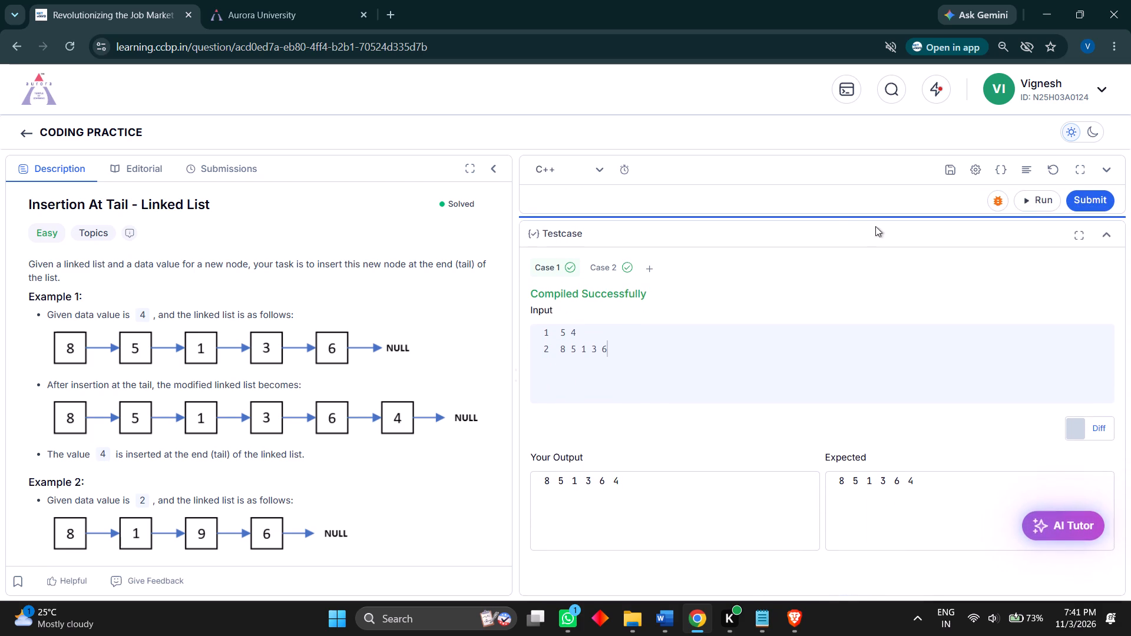
left_click(799, 289)
In Word, paste the screenshot below "C. Screen Shot of Output vs Expected Output" of experiment 2.3.
left_click(262, 0)
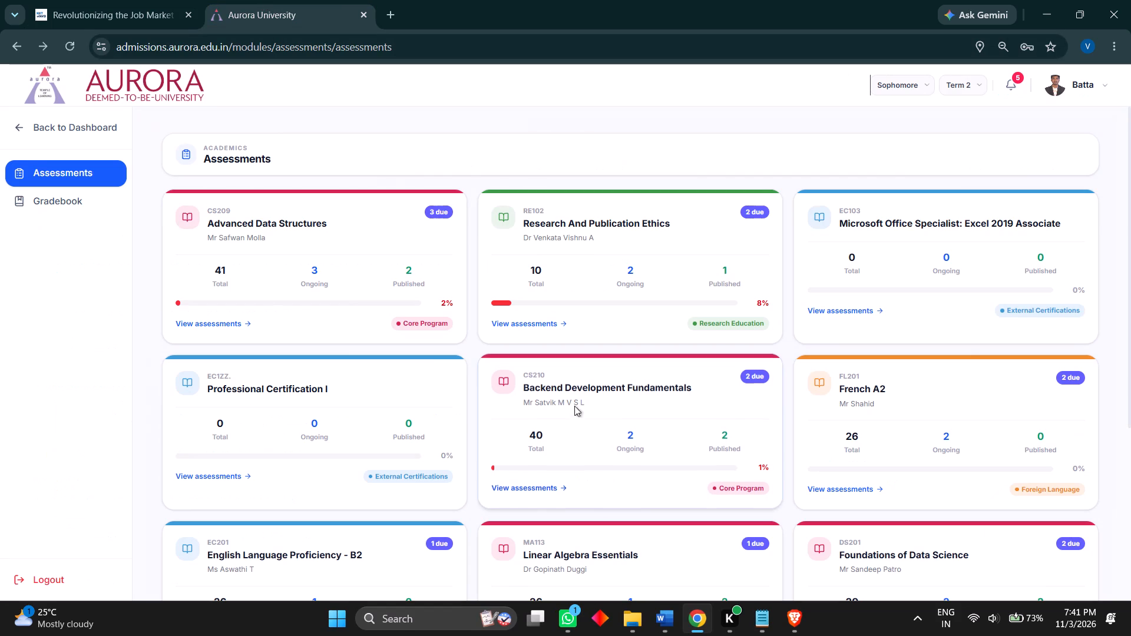
left_click(662, 628)
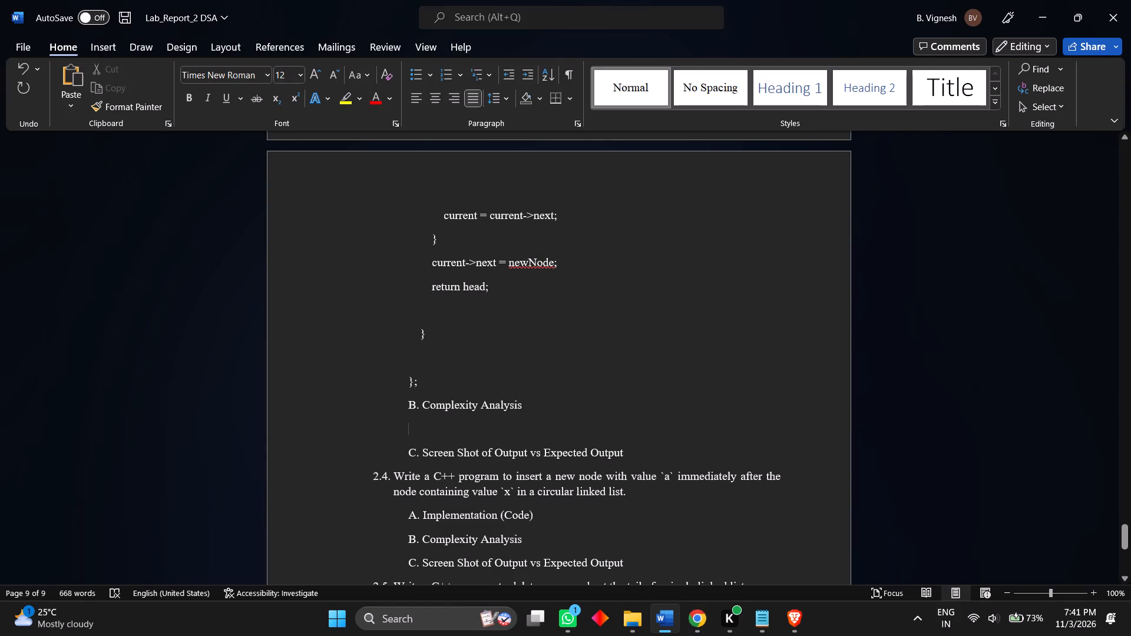
left_click(642, 456)
key("Return")
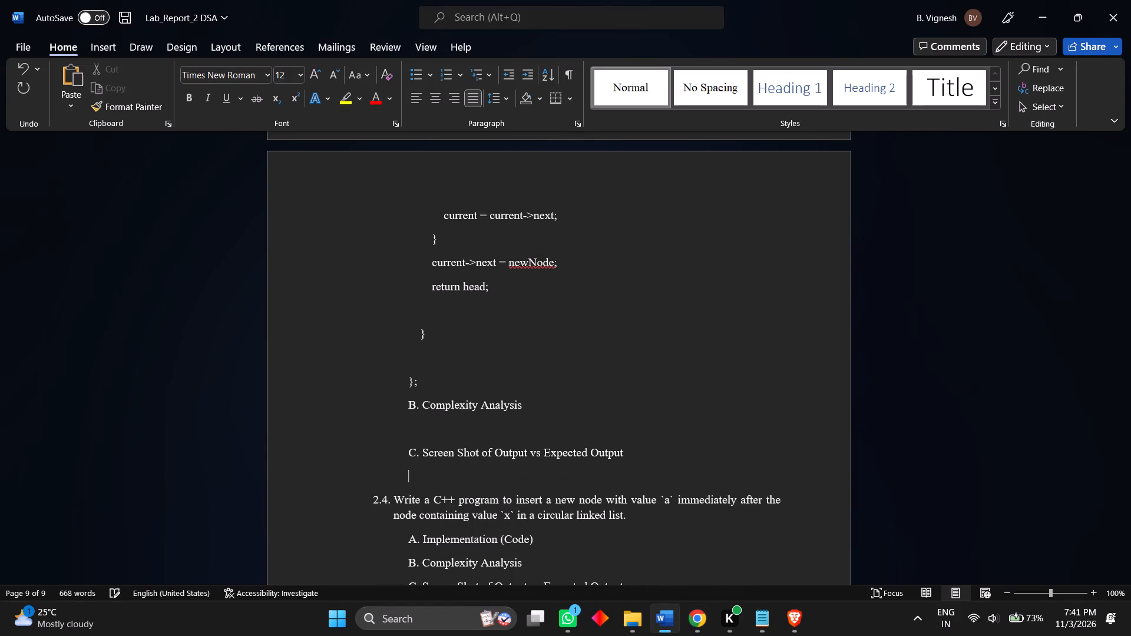
key("BackSpace")
key("ctrl+v")
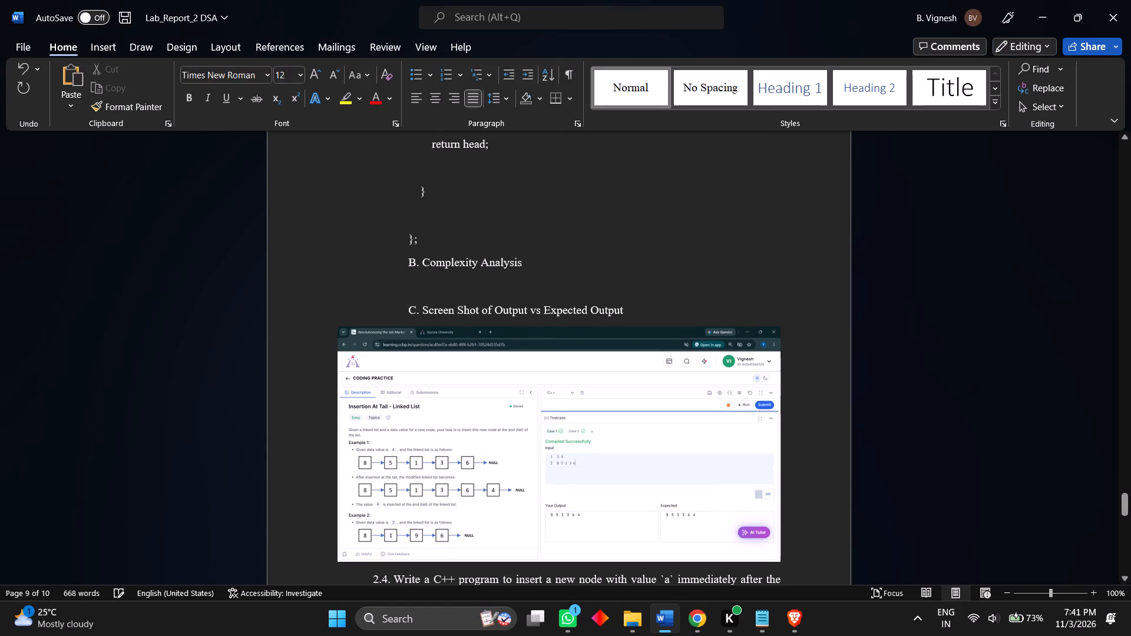
Place the cursor below "B. Complexity Analysis" of experiment 2.3, and copy the Insertion At Tail editorial's complexity bullets in Chrome without their heading.
left_click(480, 290)
left_click(697, 628)
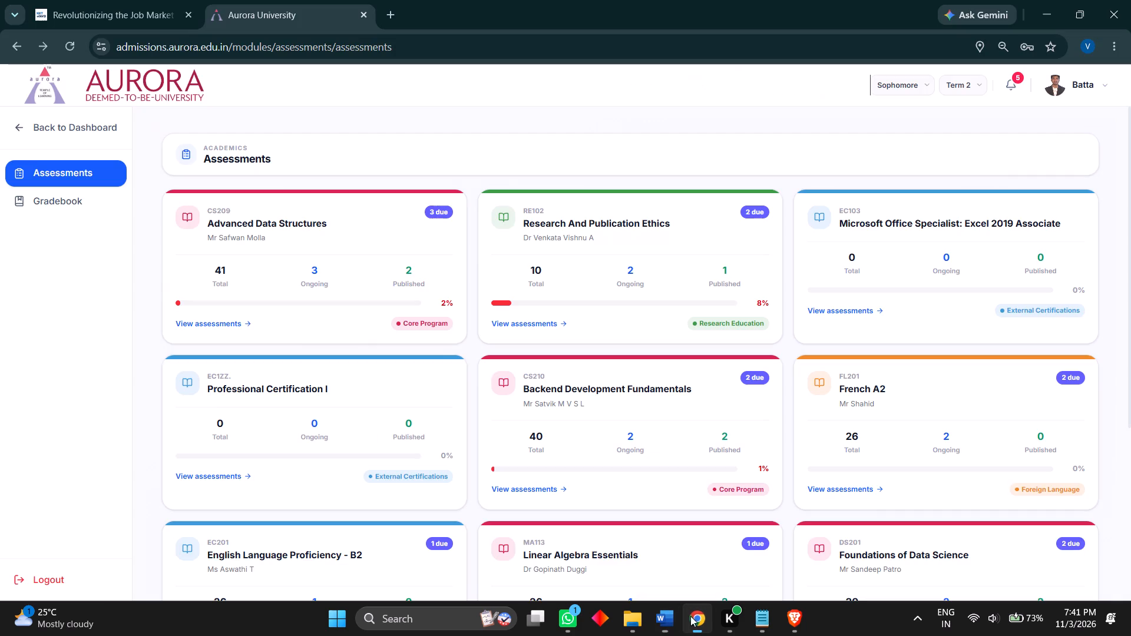
left_click(26, 0)
left_click(54, 0)
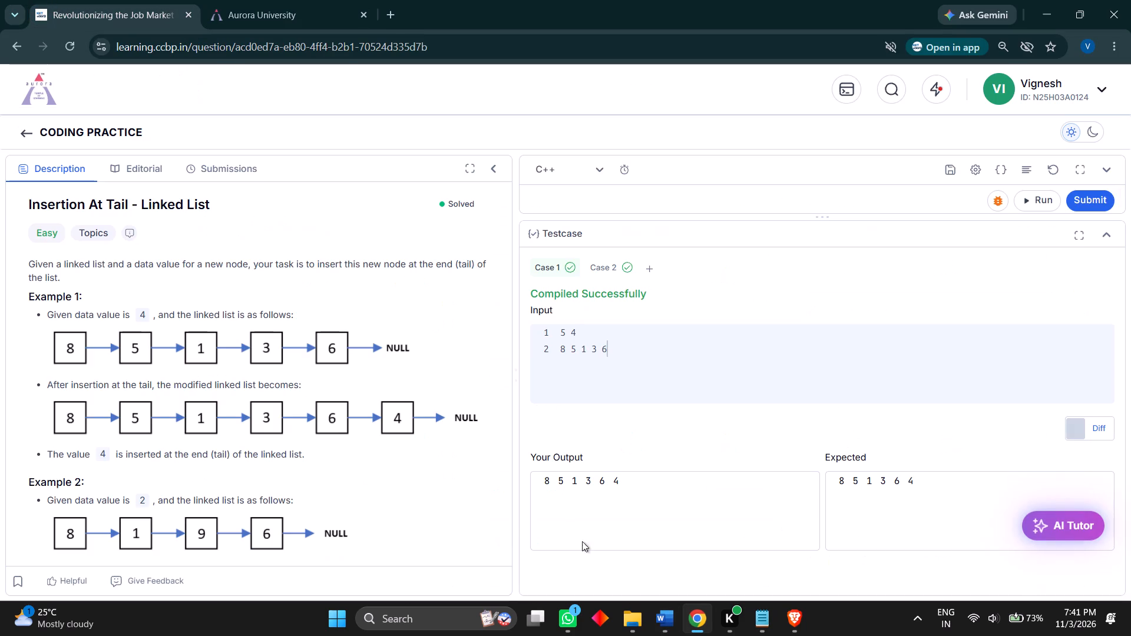
left_click(667, 620)
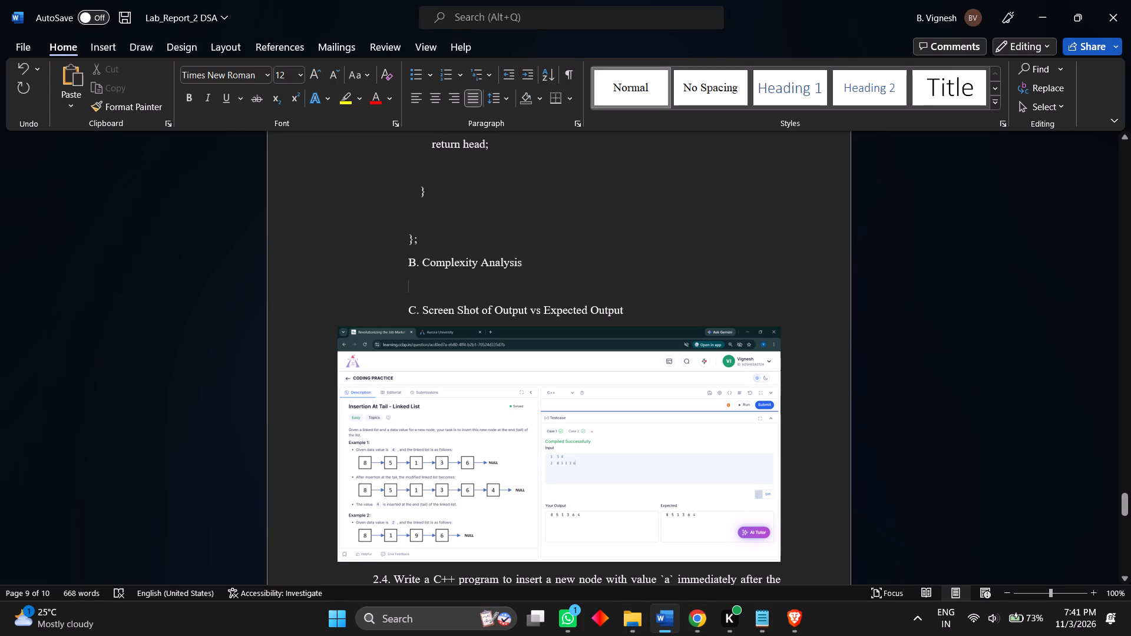
left_click(697, 614)
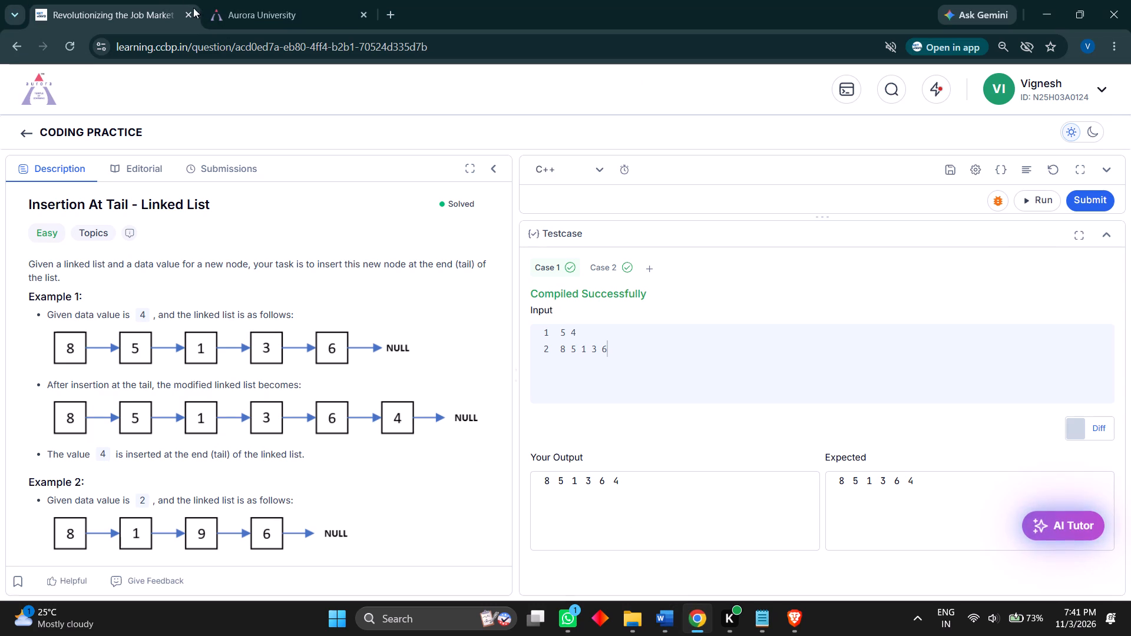
left_click(138, 175)
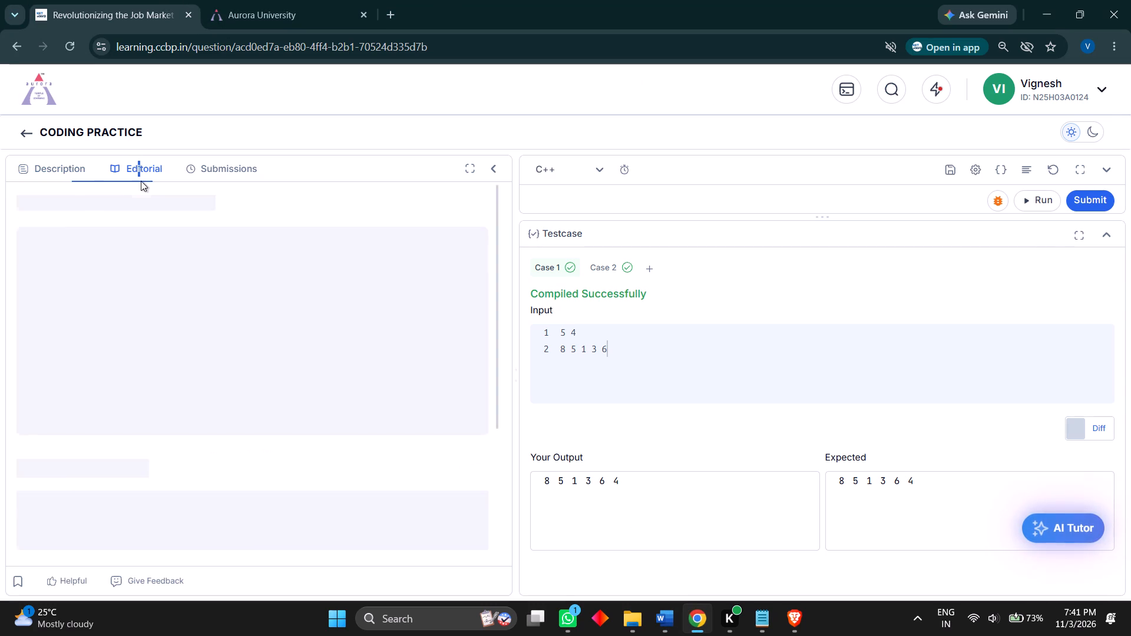
scroll(250, 362, "down", 8)
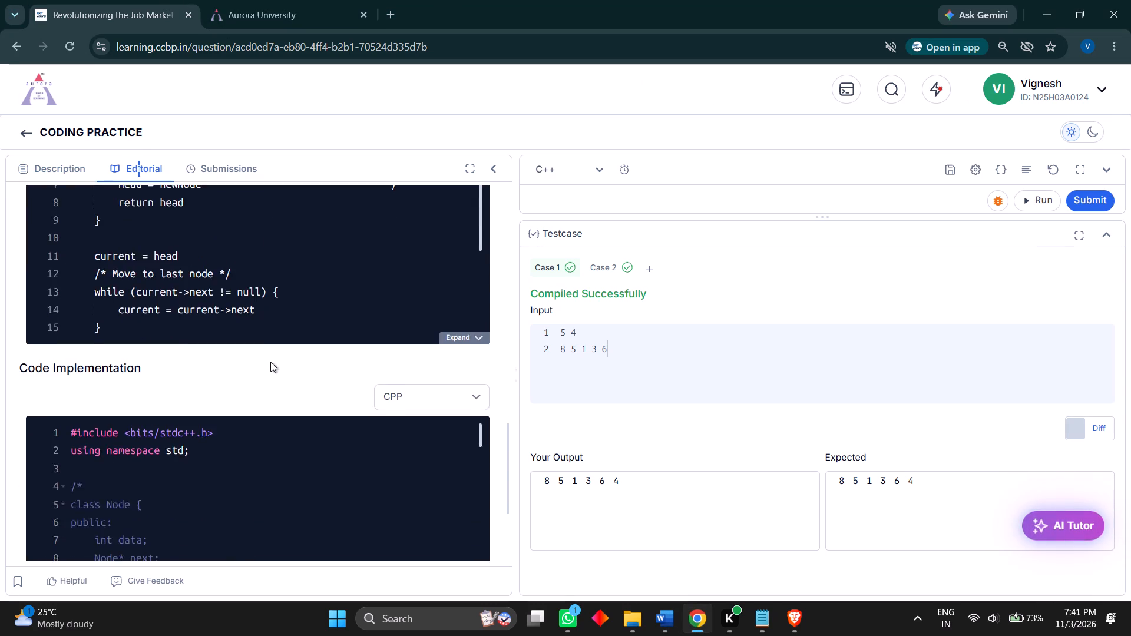
scroll(270, 362, "down", 3)
scroll(210, 414, "down", 3)
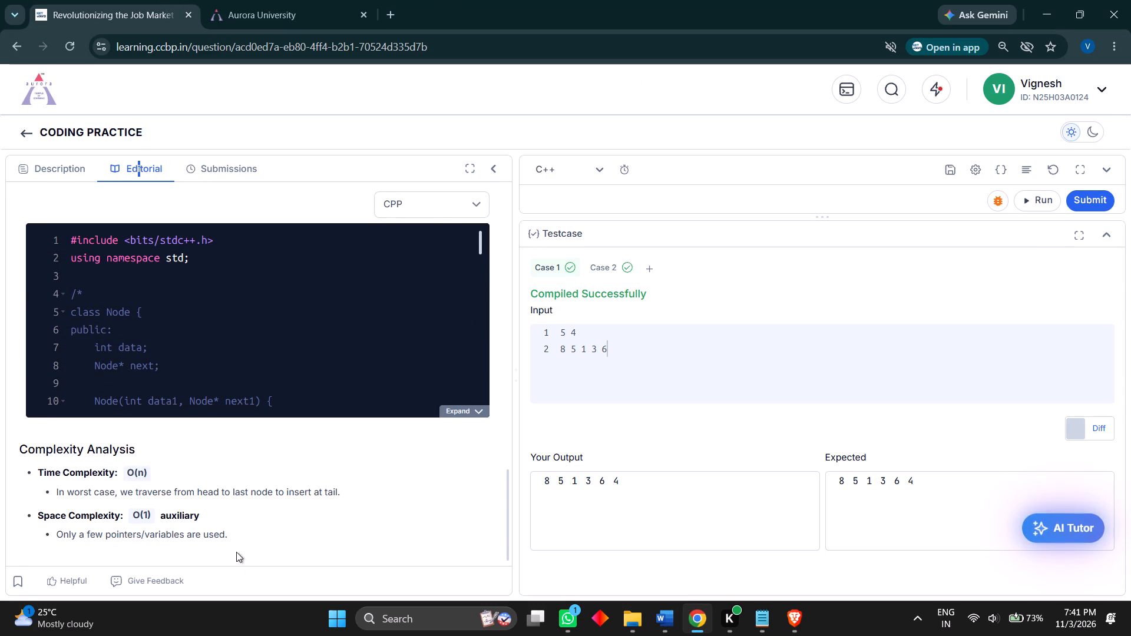
left_click_drag(236, 533, 14, 448)
left_click(28, 453)
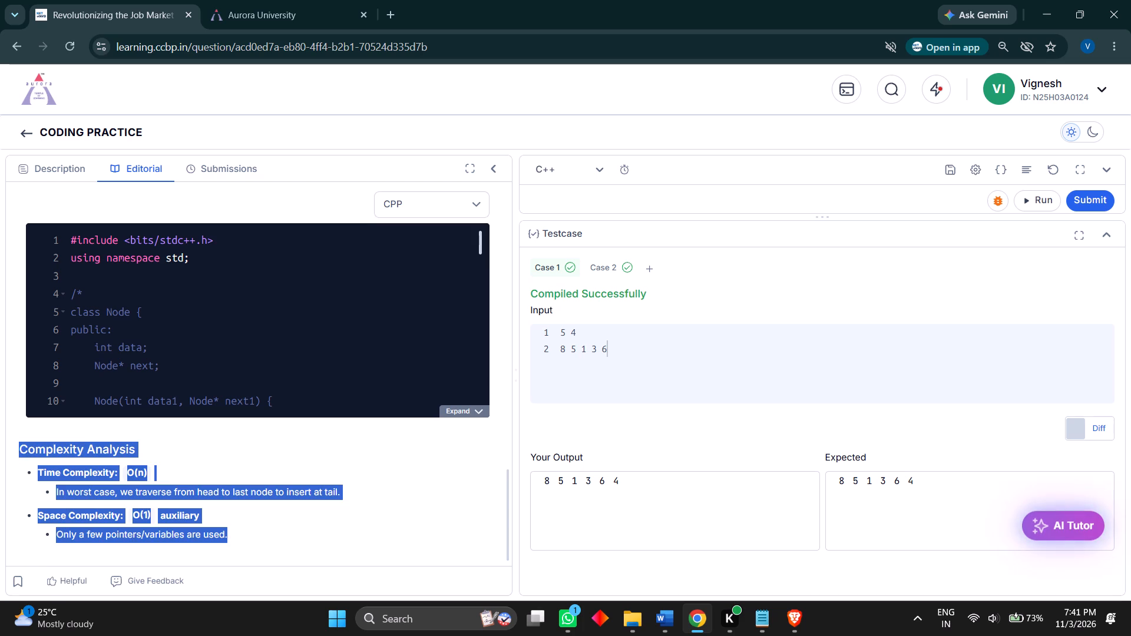
left_click_drag(34, 466, 231, 551)
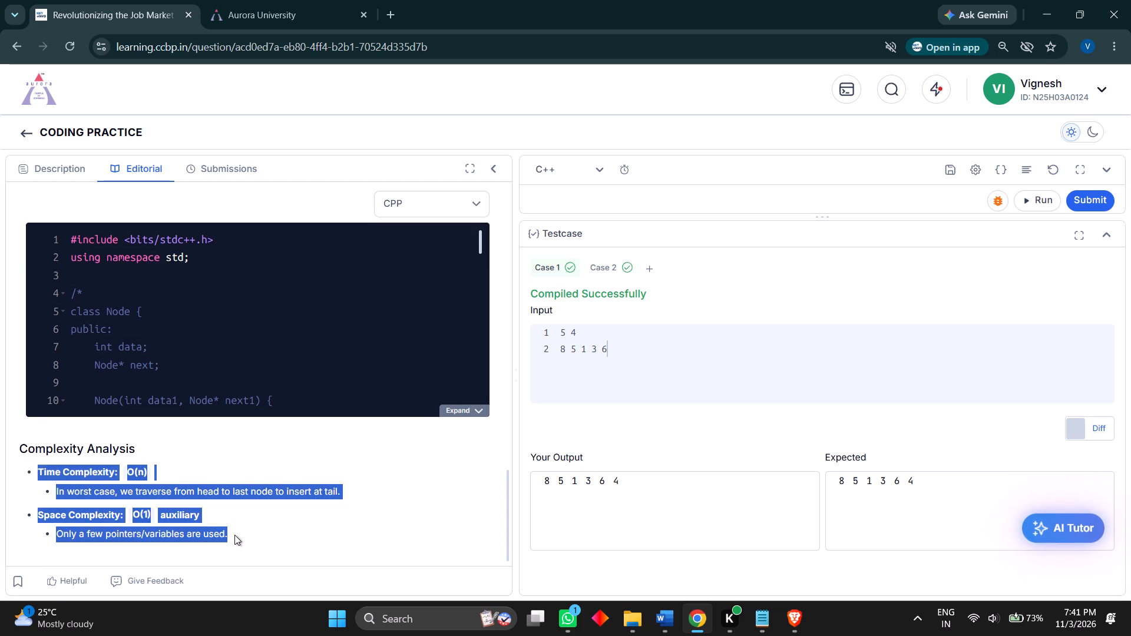
key("ctrl+c")
In Word, paste the time and space complexity bullets below "B. Complexity Analysis" of experiment 2.3.
left_click(661, 614)
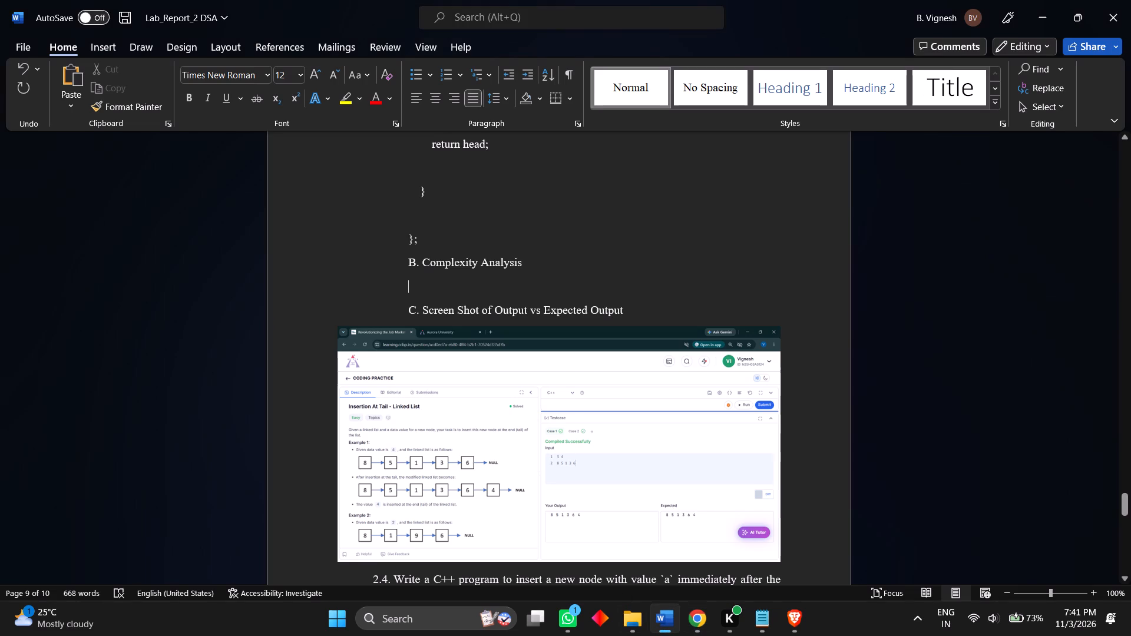
key("ctrl+v")
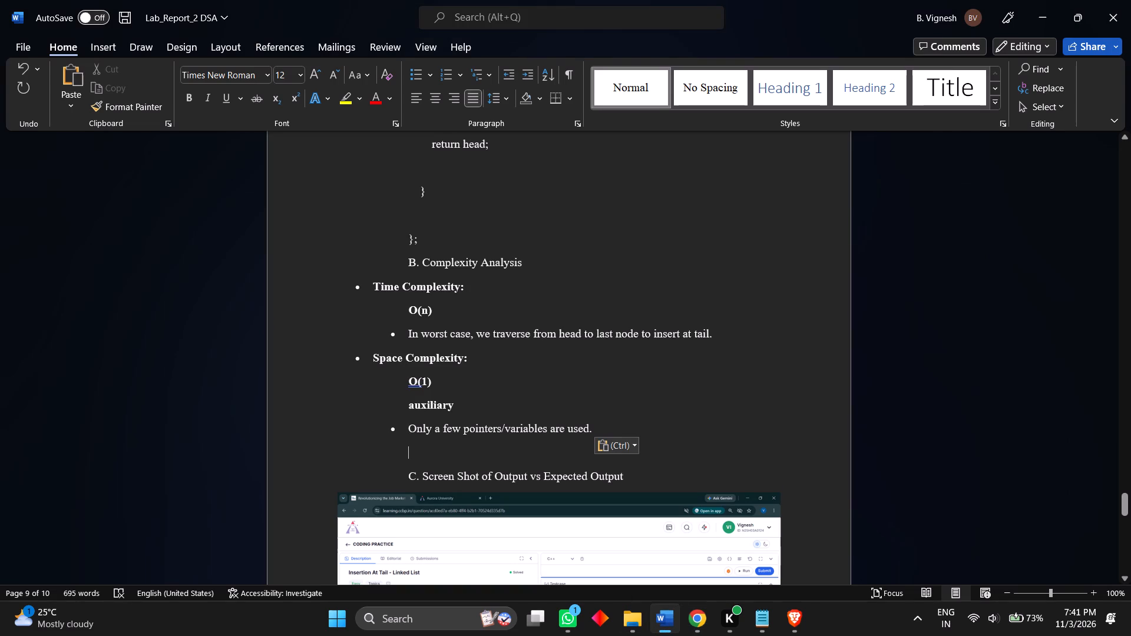
Remove the bullet from "Only a few pointers/variables are used." and delete the "auxiliary" line above it.
left_click(404, 427)
key("BackSpace")
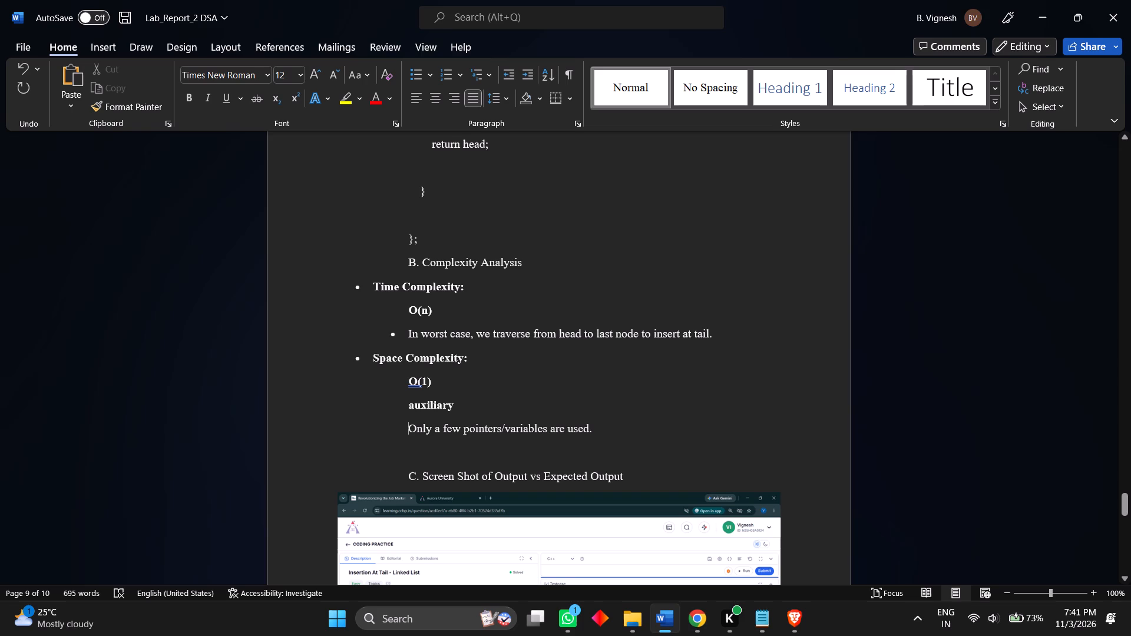
left_click_drag(483, 402, 385, 403)
key("BackSpace")
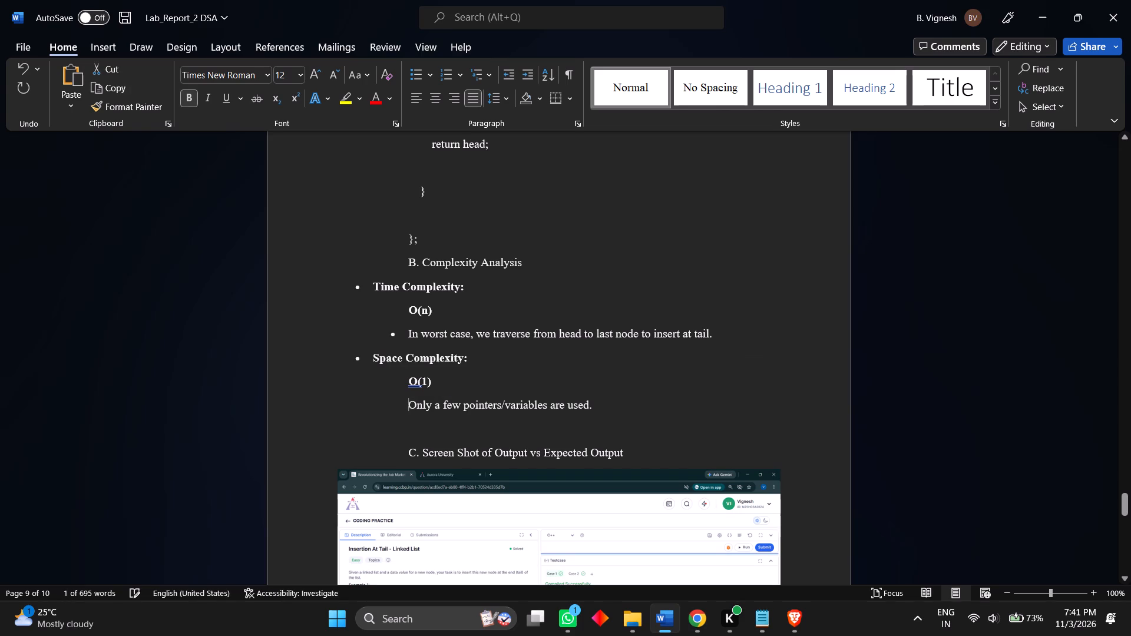
Indent the "Space Complexity:" bullet of experiment 2.3 one level, along with the O(1) and pointers/variables lines beneath it.
left_click(367, 359)
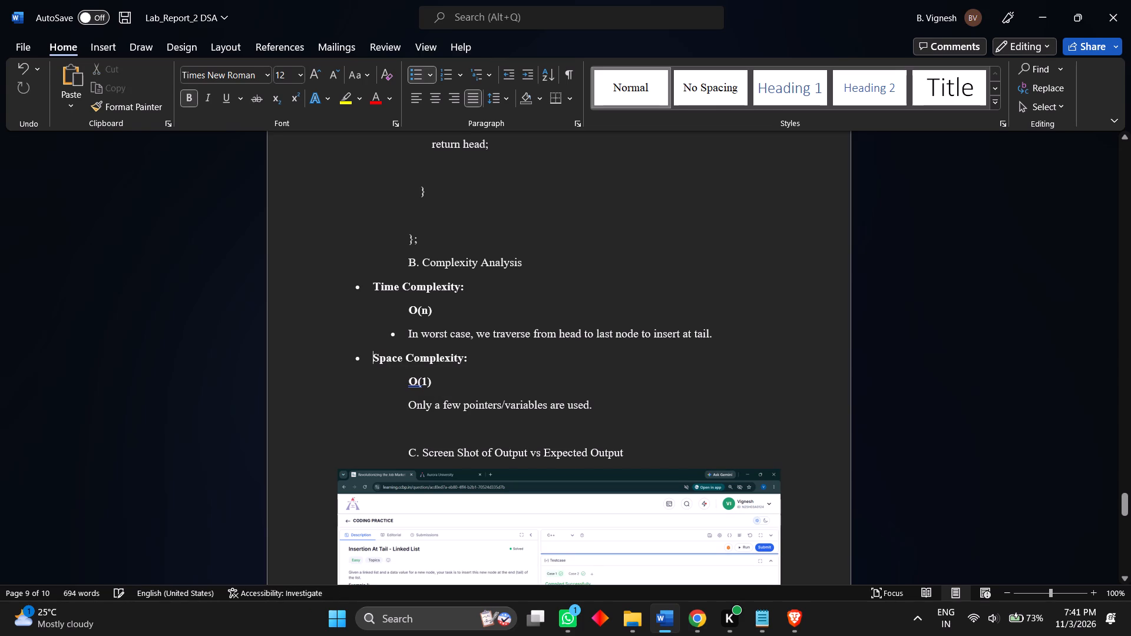
key("Tab")
key("Tab")
key("BackSpace")
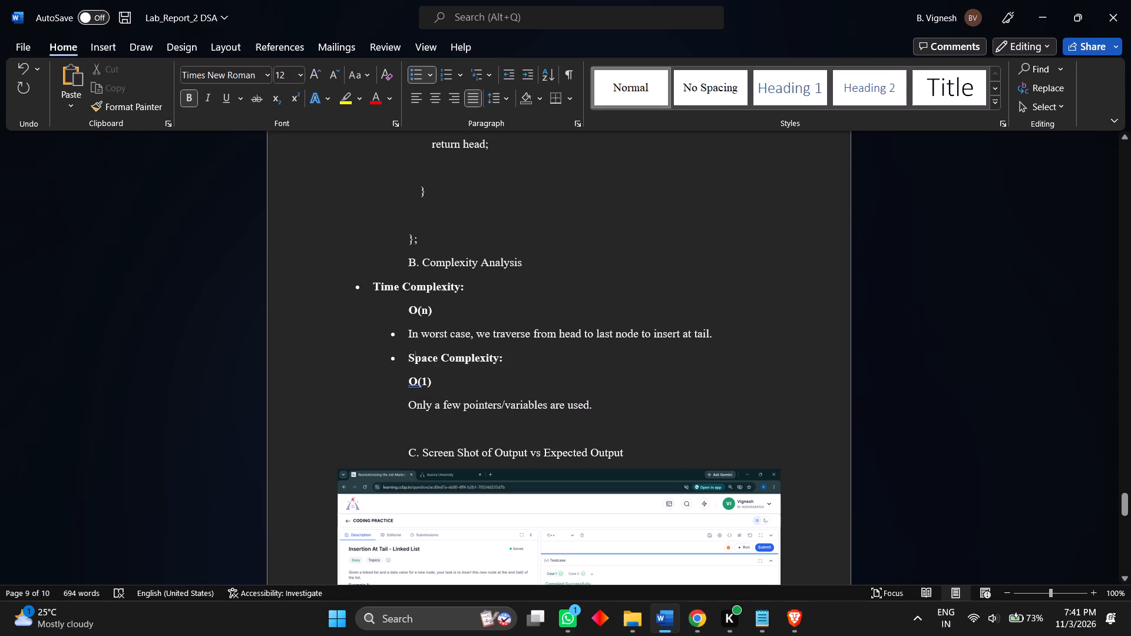
left_click(409, 381)
left_click_drag(409, 382, 594, 409)
key("Tab")
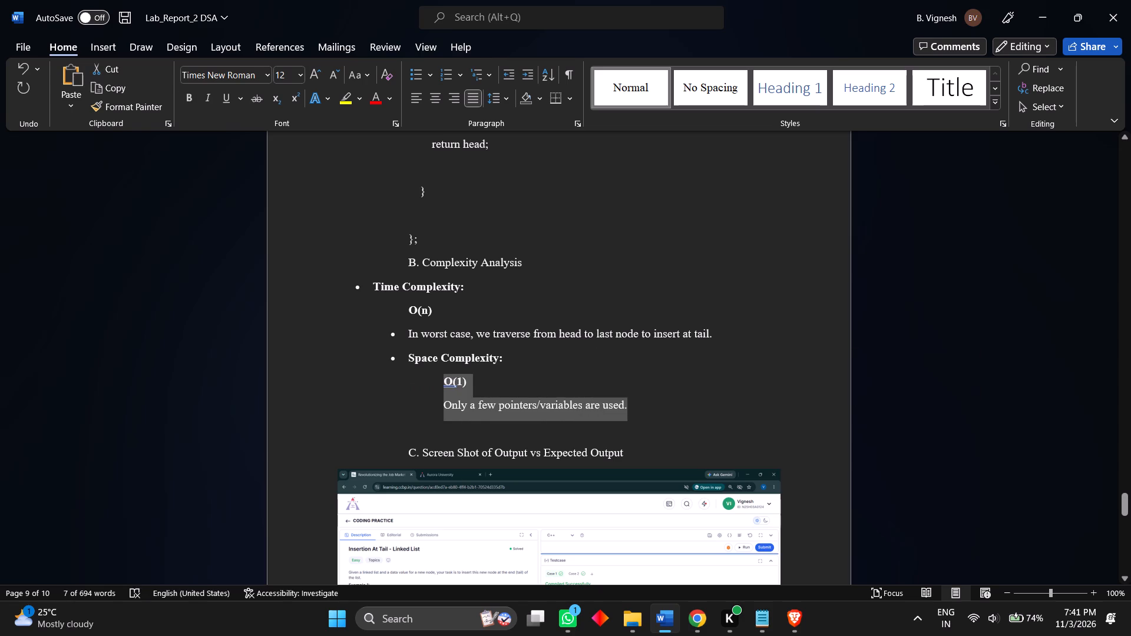
Indent the "Time Complexity:" bullet and the O(n) line beneath it further in experiment 2.3.
left_click(373, 287)
key("Tab")
left_click(410, 313)
key("Tab")
key("Tab")
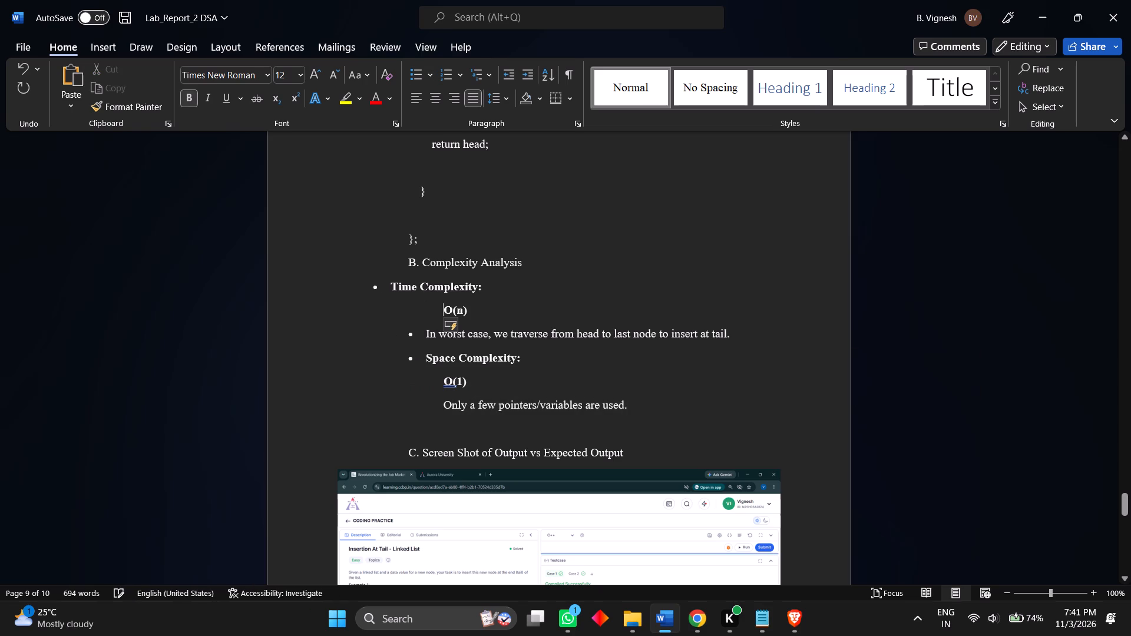
Remove the bullet from the line "In worst case, we traverse from head to last node to insert at tail.".
left_click(424, 339)
key("BackSpace")
Indent the "Time Complexity:" bullet further and outdent "Space Complexity:" so both bullets align below the "B. Complexity Analysis" heading.
left_click(388, 286)
key("Tab")
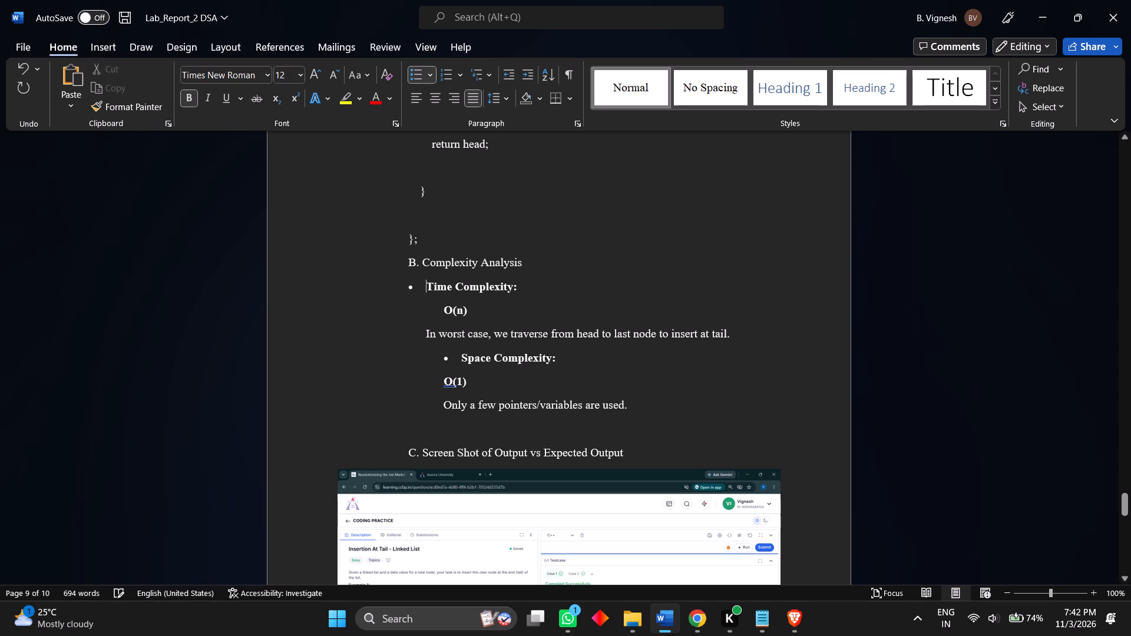
left_click(459, 358)
key("shift+Tab")
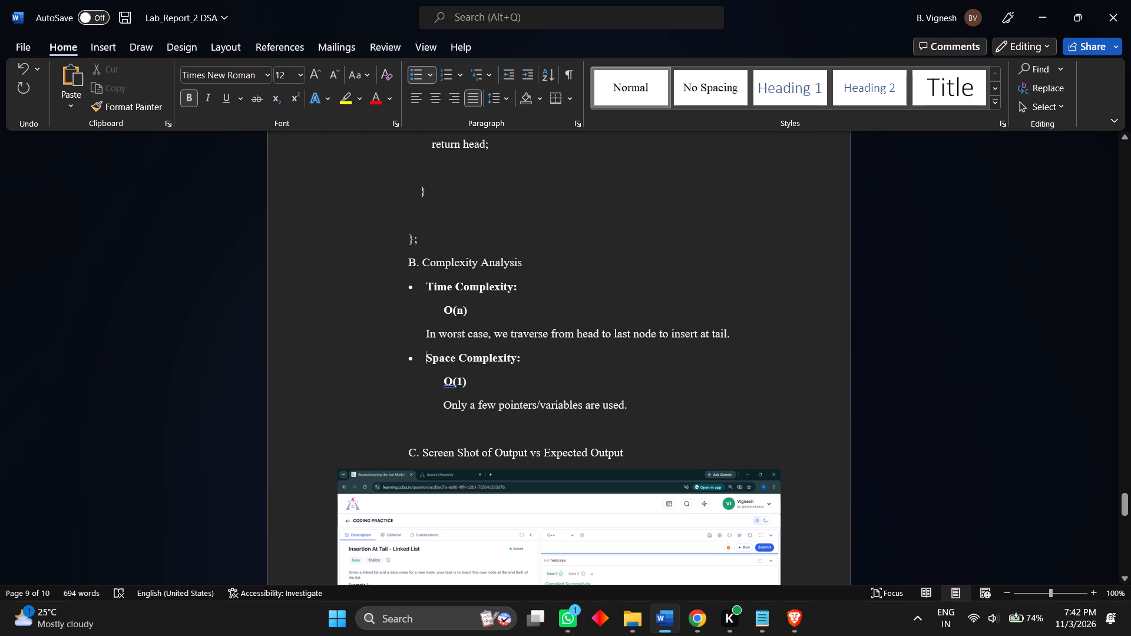
Insert five spaces before "In worst case, we traverse from head to last node" to shift the line under O(n).
left_click(428, 334)
left_click(426, 335)
key("space")
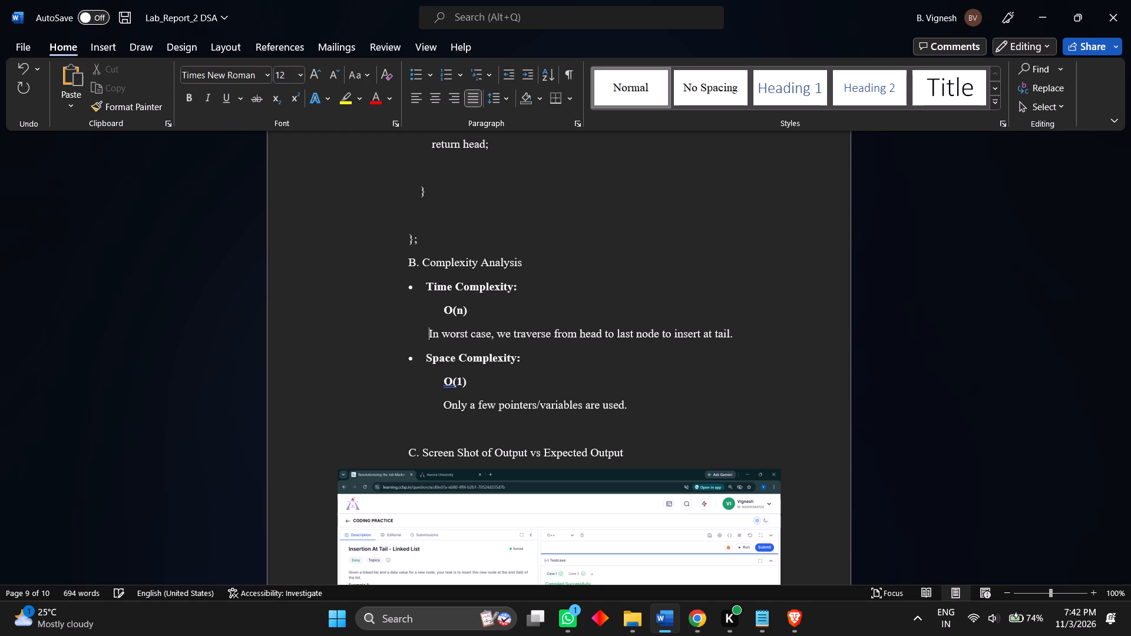
key("space")
key("space")
key("space")
key("space")
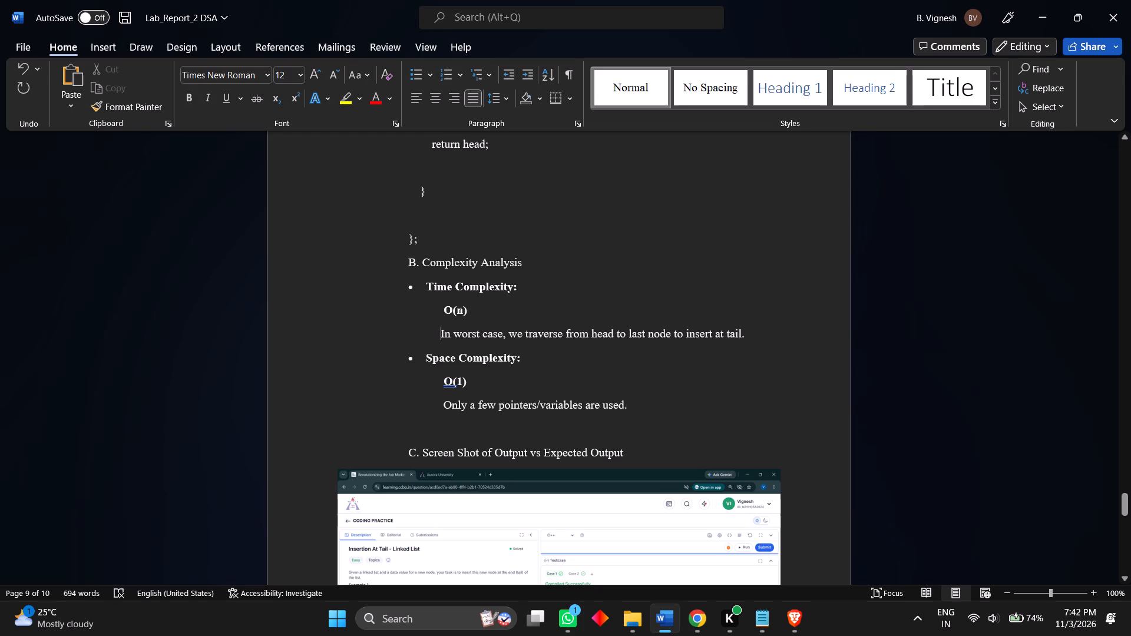
Add an empty line below "A. Implementation (Code)" and below "B. Complexity Analysis" of experiment 2.4, leaving the cursor below the former.
scroll(579, 364, "down", 4)
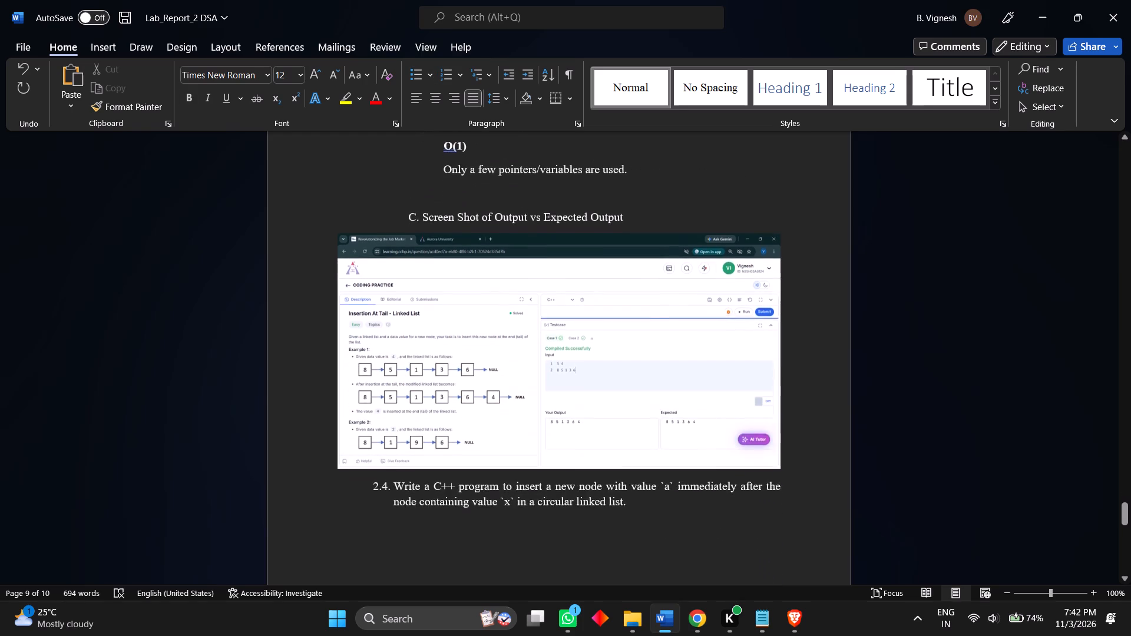
scroll(576, 351, "down", 7)
scroll(576, 352, "up", 4)
scroll(576, 352, "down", 2)
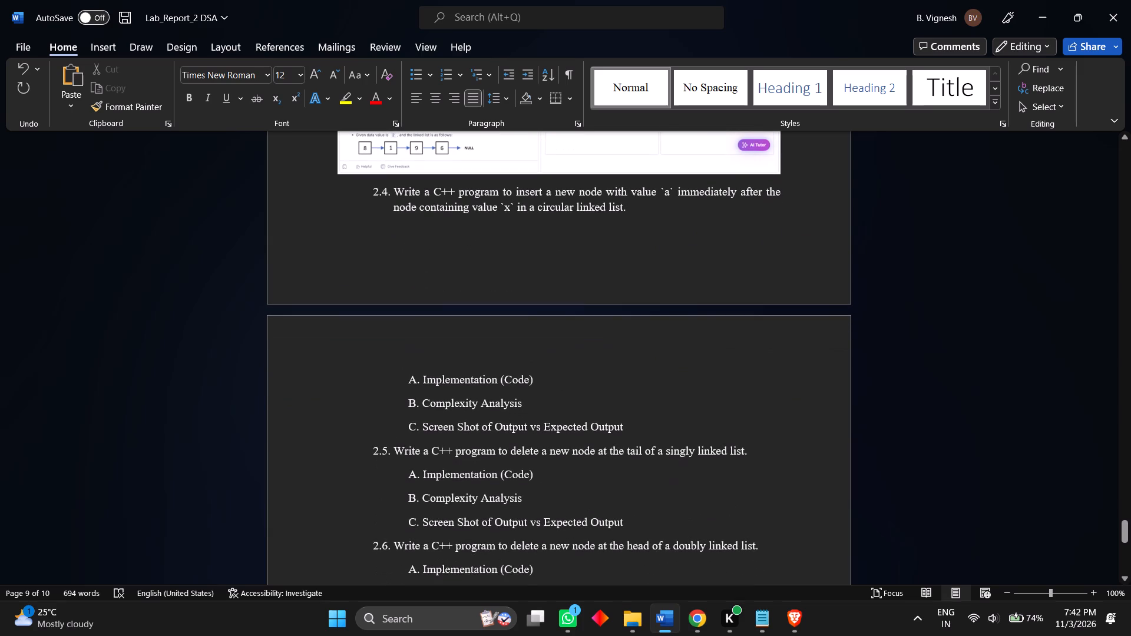
left_click(543, 373)
key("Return")
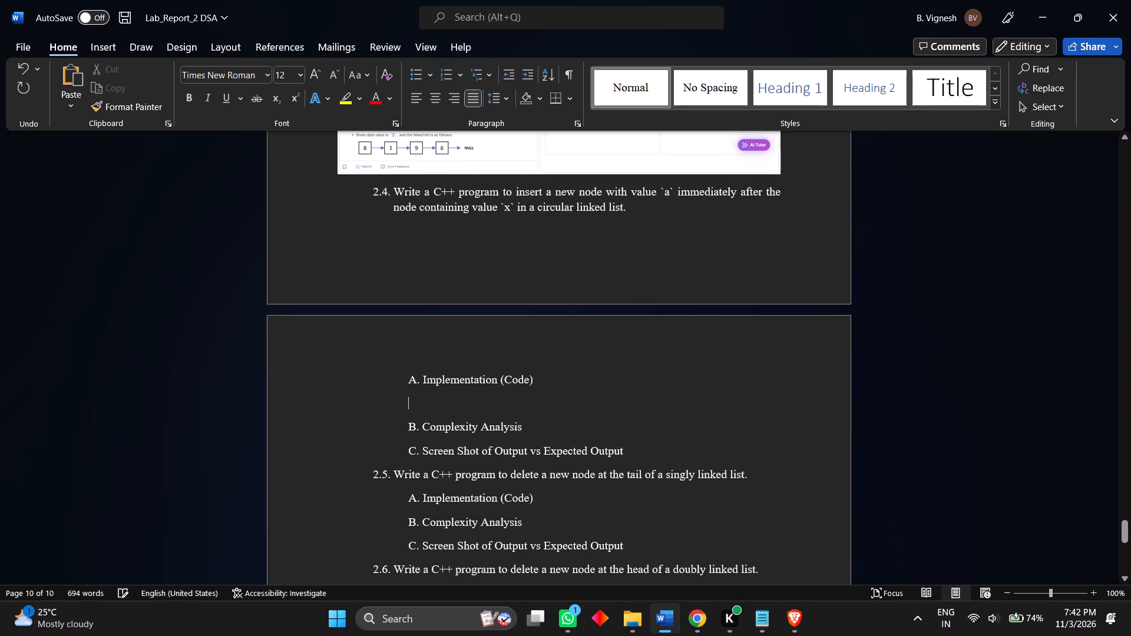
left_click(527, 428)
key("Return")
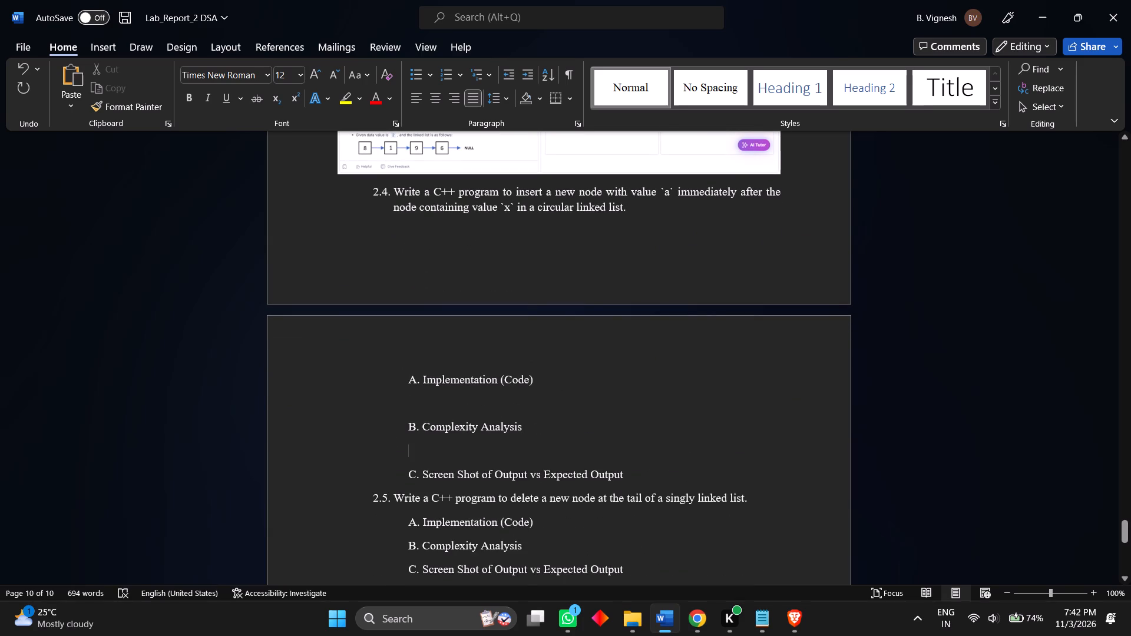
left_click(452, 411)
In Chrome, return to the Linked Lists coding practice list and open "Insertion Before a Node With Value X - Linked List".
left_click(695, 617)
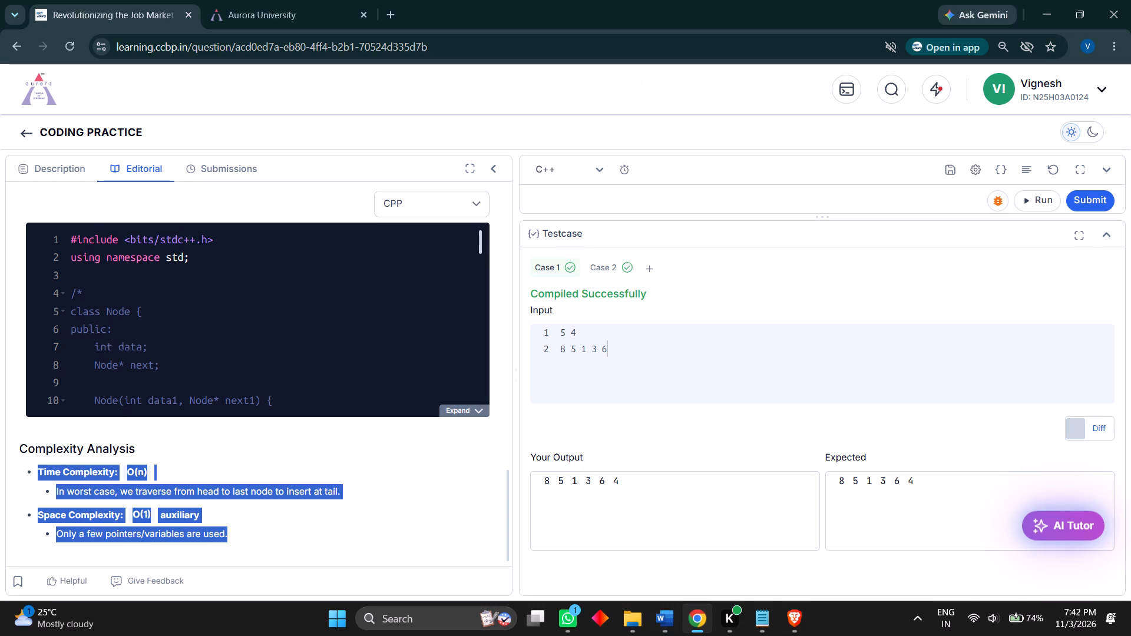
left_click(34, 134)
left_click(30, 134)
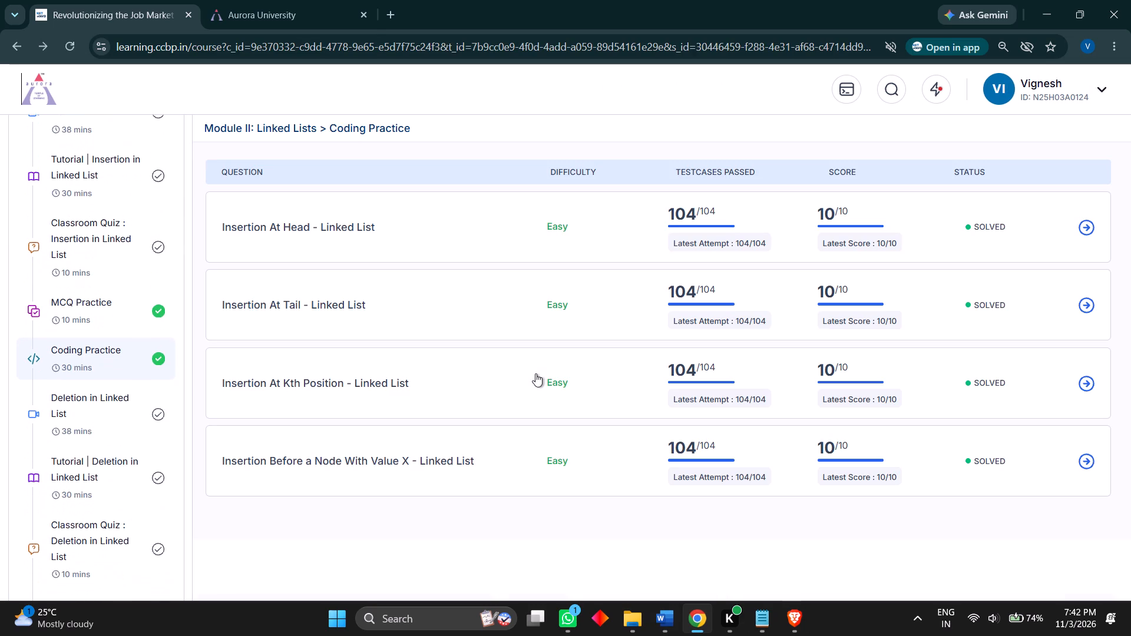
left_click(673, 618)
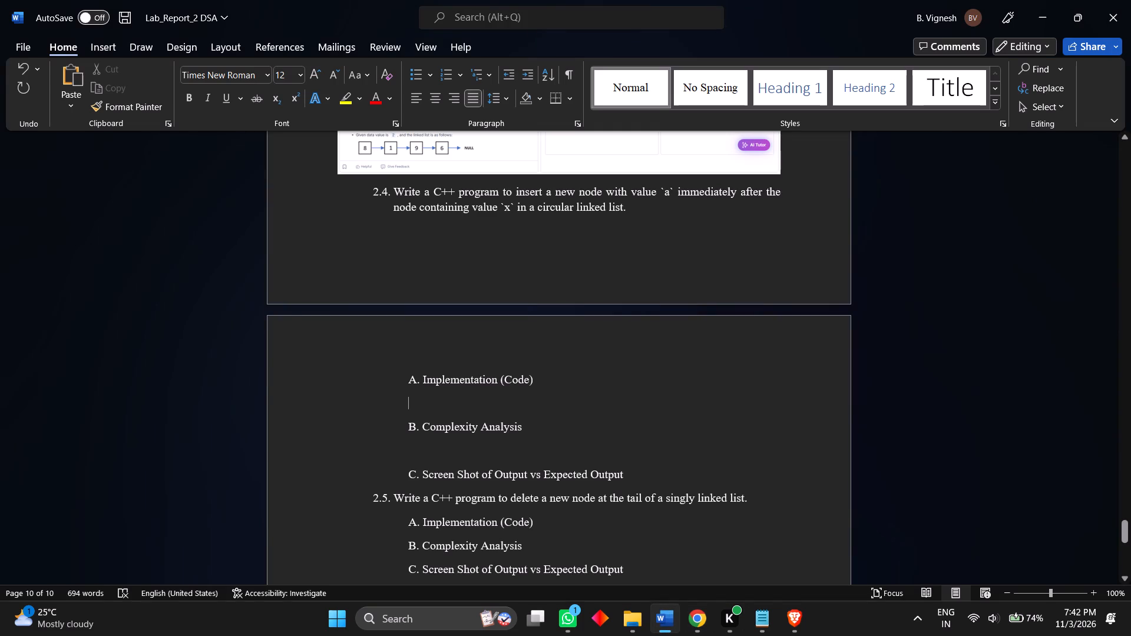
left_click(702, 624)
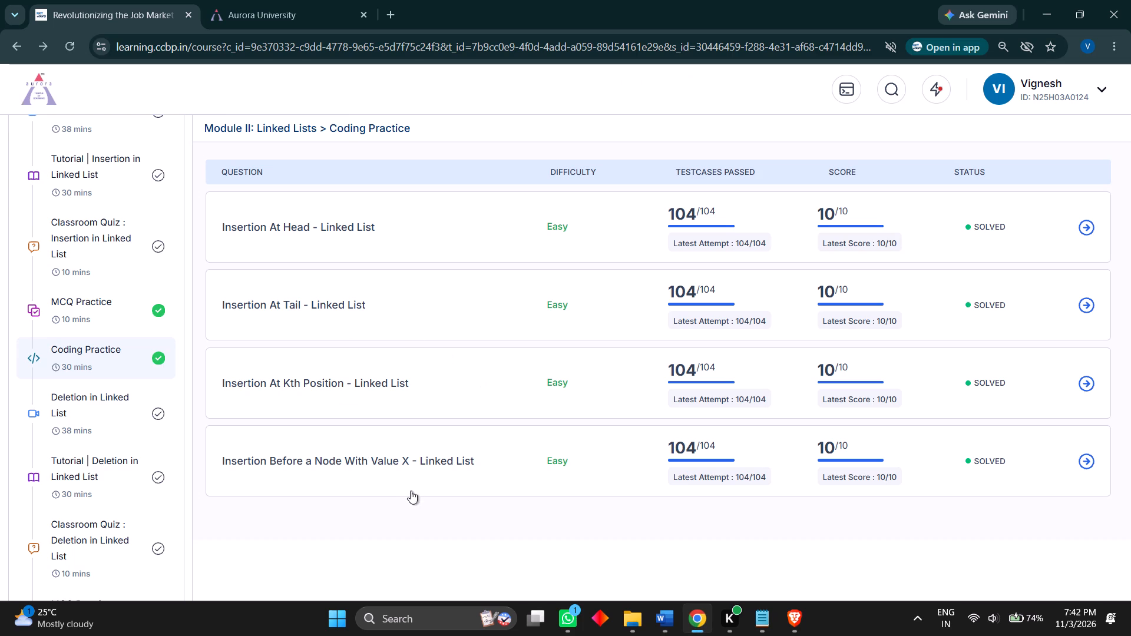
left_click(411, 491)
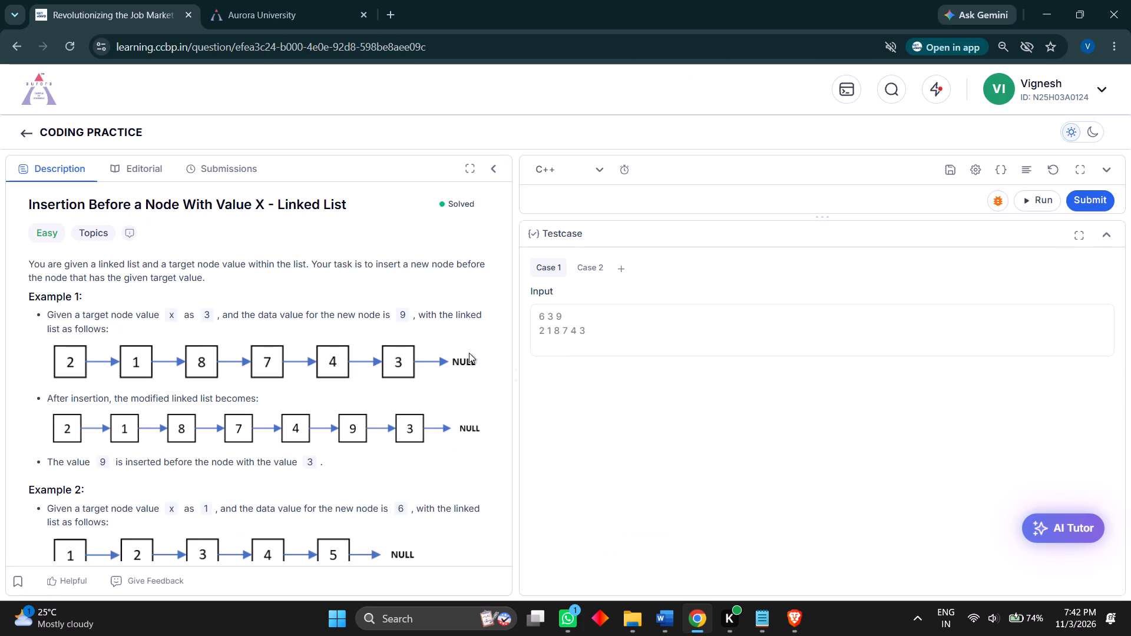
Run the solution code and enlarge the test case area to show the actual and expected output.
left_click(1032, 198)
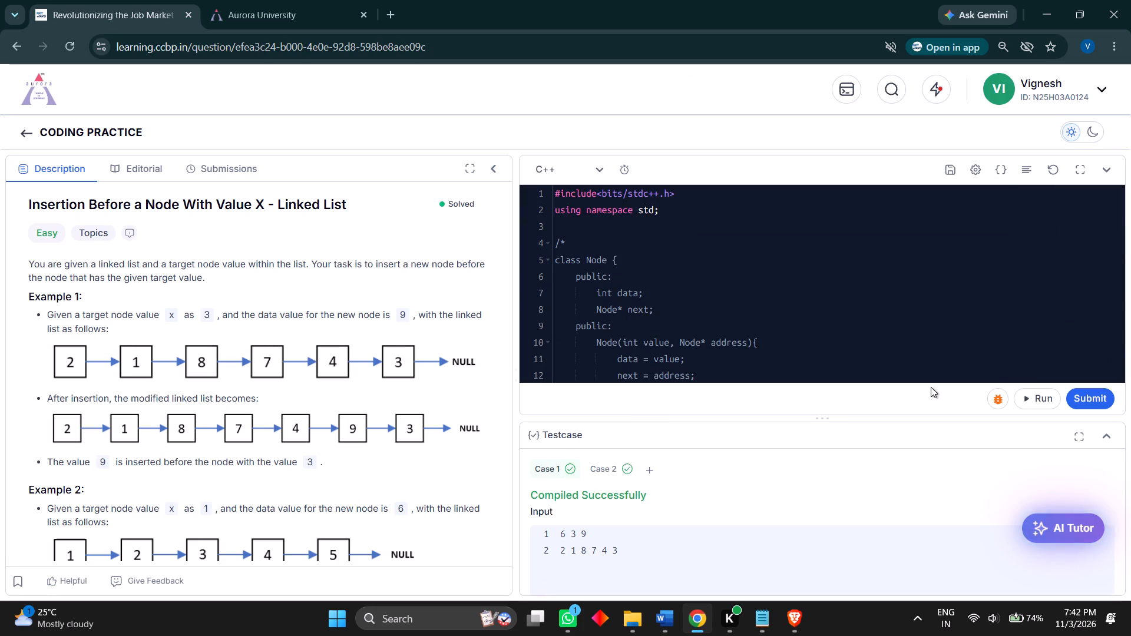
left_click_drag(828, 417, 825, 224)
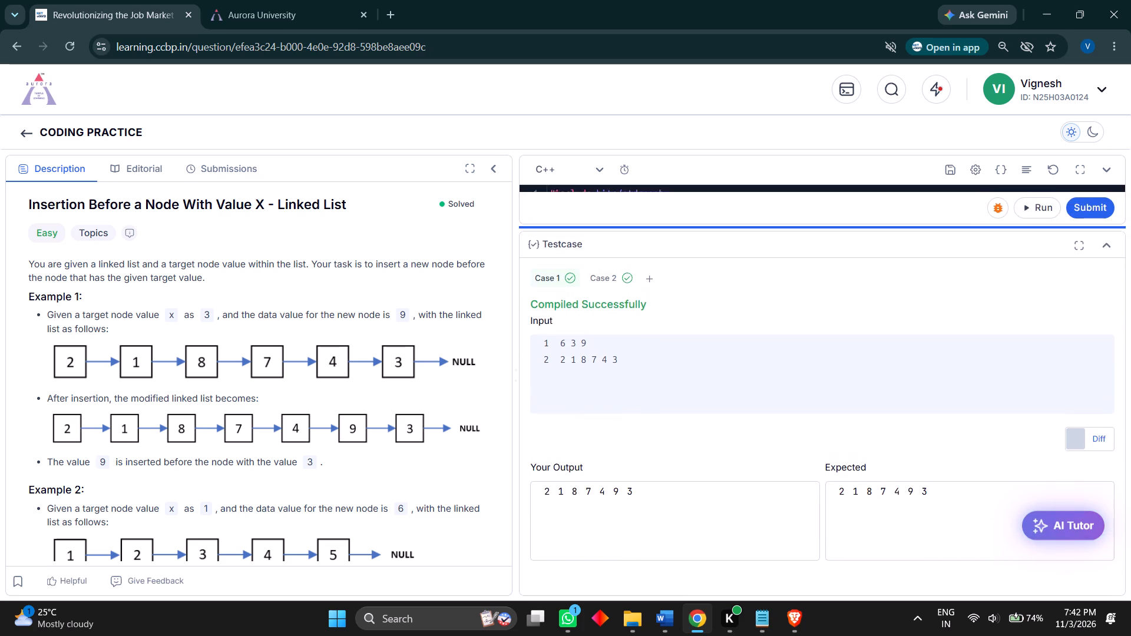
left_click_drag(825, 224, 821, 223)
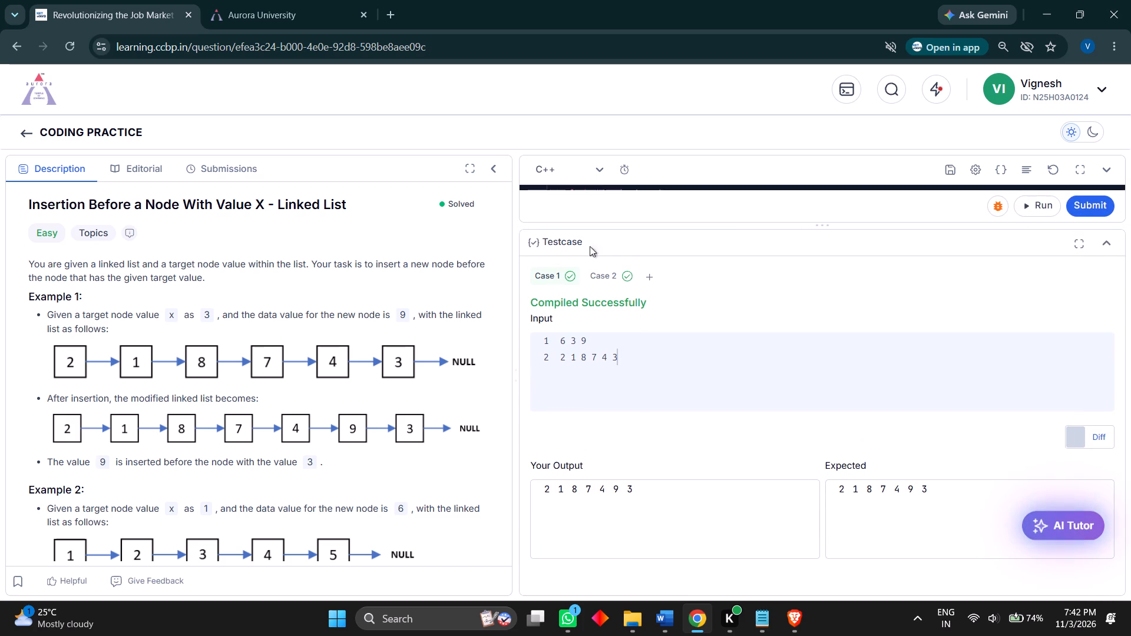
Enlarge the code editor again and copy the entire C++ solution.
scroll(626, 261, "up", 2)
left_click_drag(791, 224, 767, 362)
left_click(719, 256)
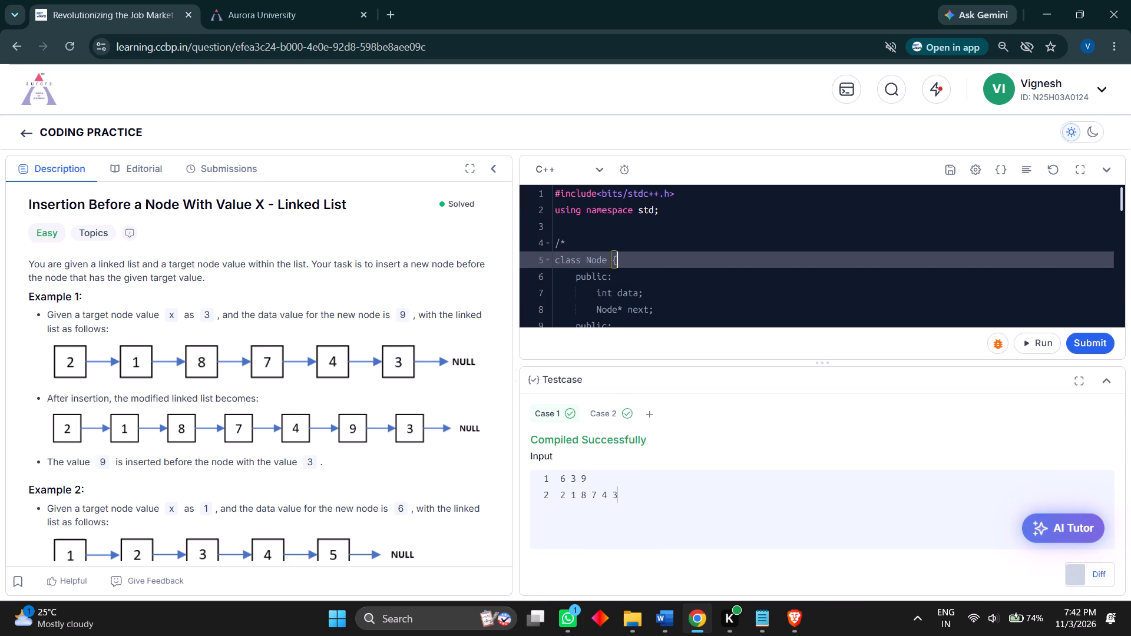
key("ctrl+a")
key("ctrl+c")
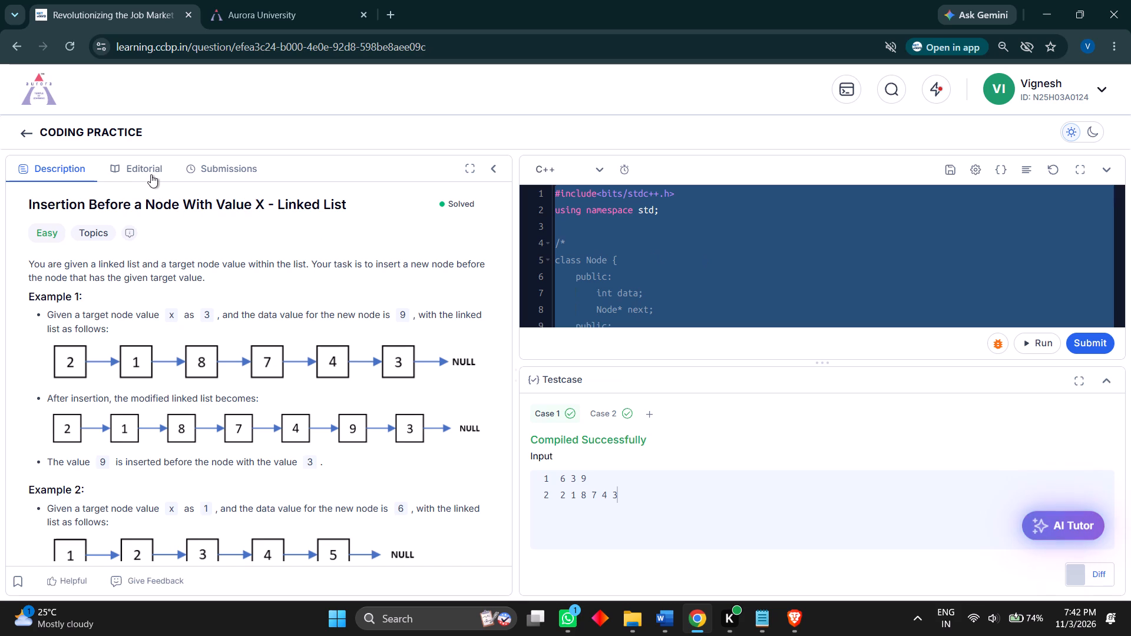
Copy the time and space complexity bullets from the problem's editorial, excluding the heading and the stray quotation mark below them.
left_click(151, 171)
scroll(248, 303, "down", 9)
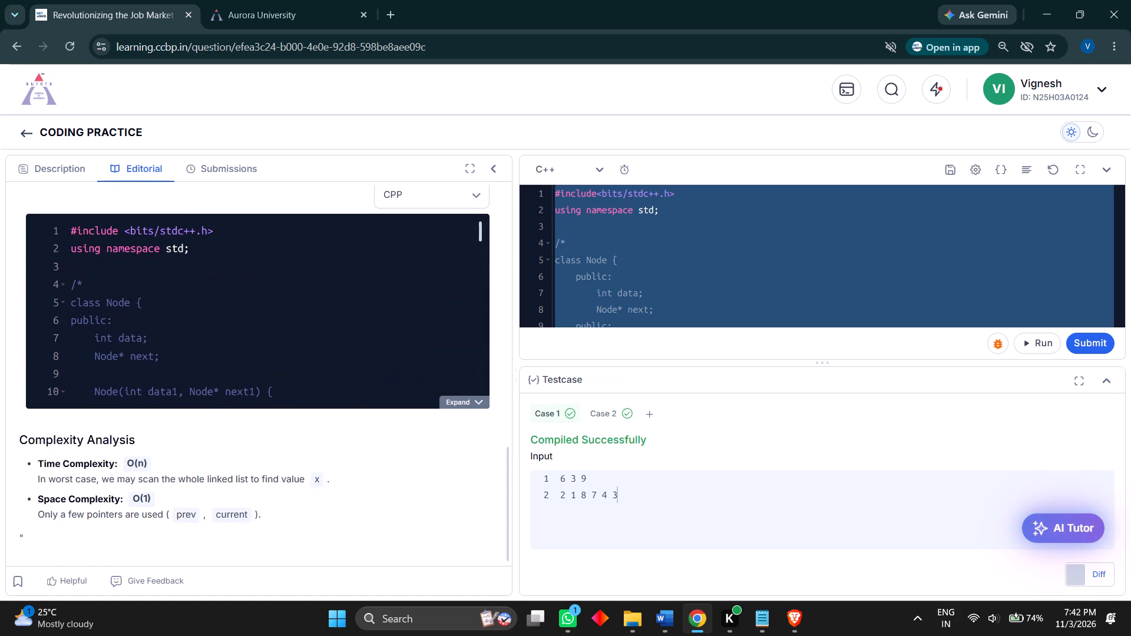
scroll(248, 303, "down", 3)
scroll(248, 303, "up", 1)
scroll(193, 403, "down", 4)
scroll(197, 411, "up", 1)
scroll(197, 411, "down", 3)
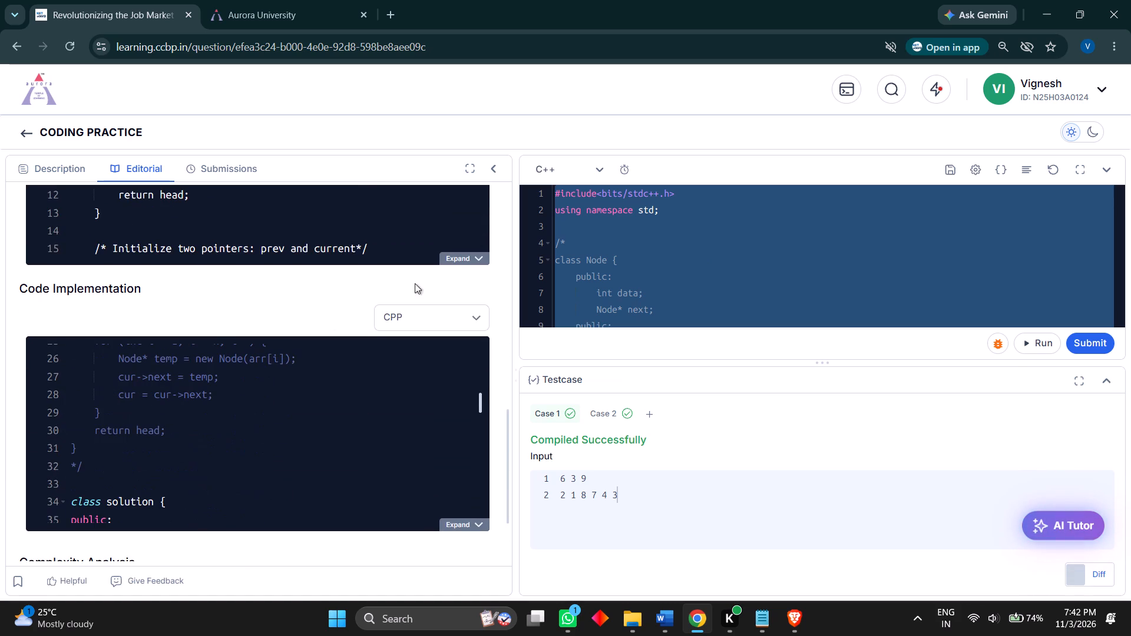
scroll(416, 281, "down", 2)
left_click_drag(38, 458, 38, 458)
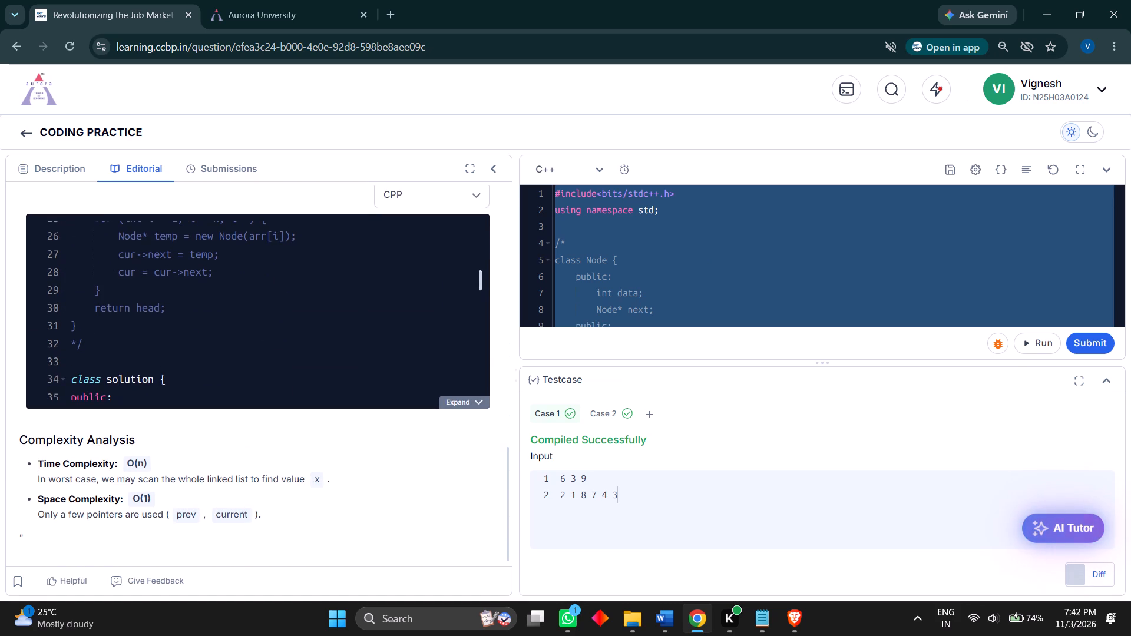
left_click_drag(38, 458, 282, 527)
key("ctrl+c")
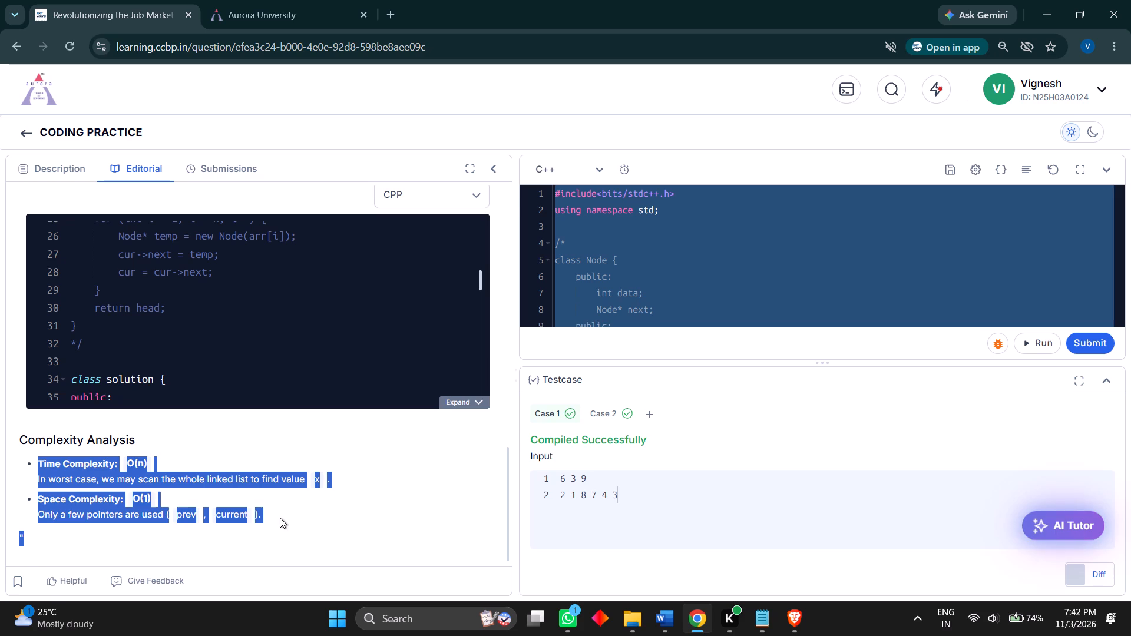
left_click(190, 506)
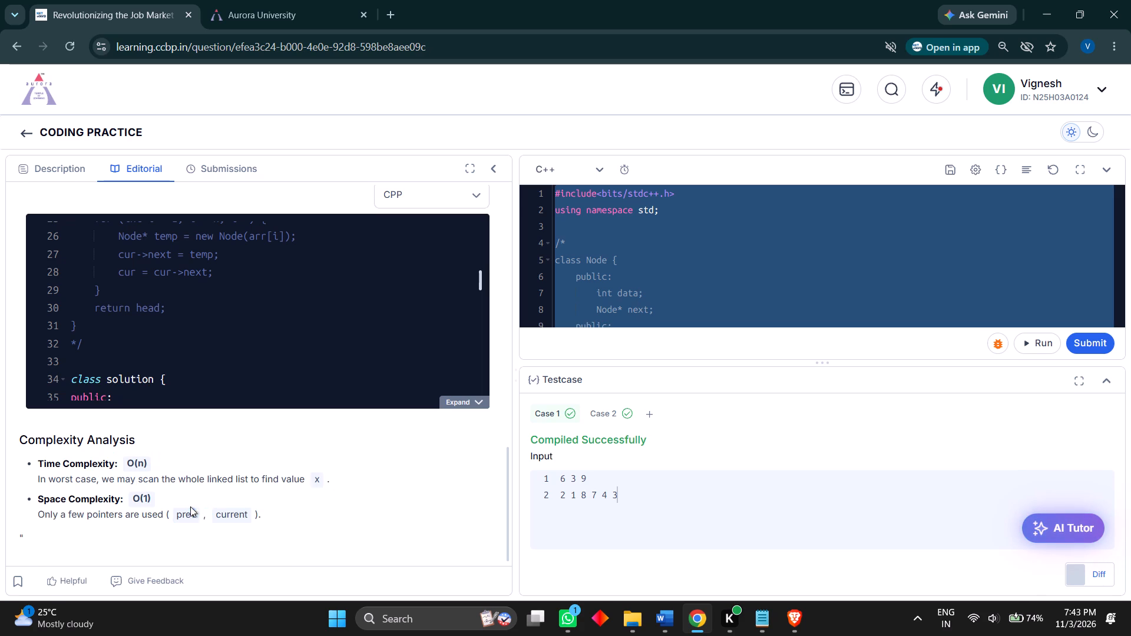
left_click_drag(262, 512, 57, 471)
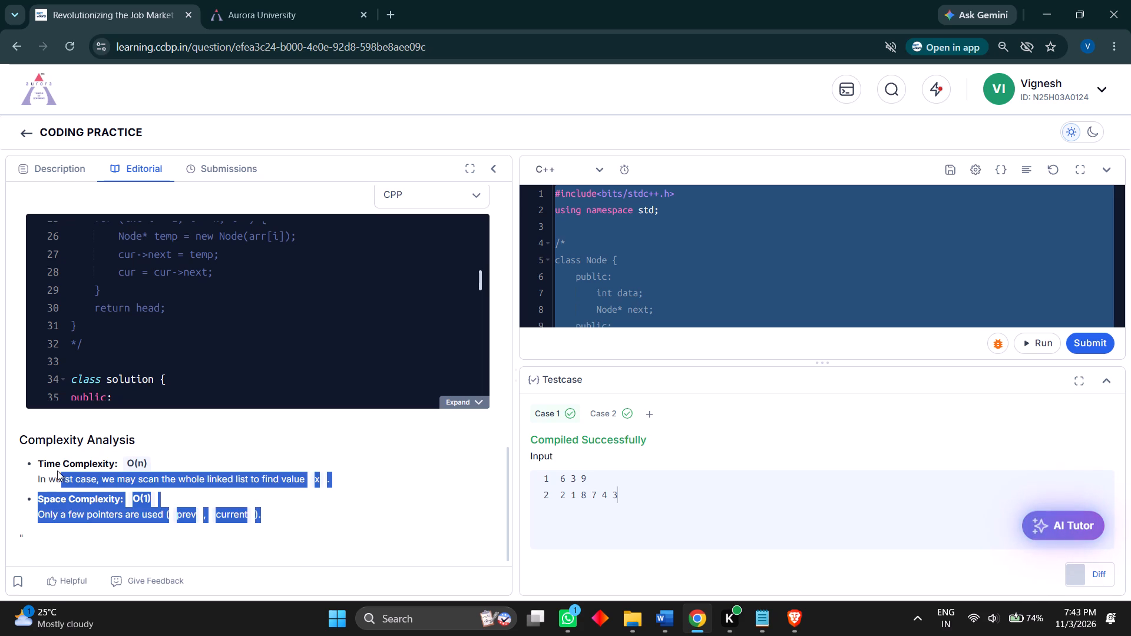
left_click_drag(57, 471, 35, 462)
key("ctrl+c")
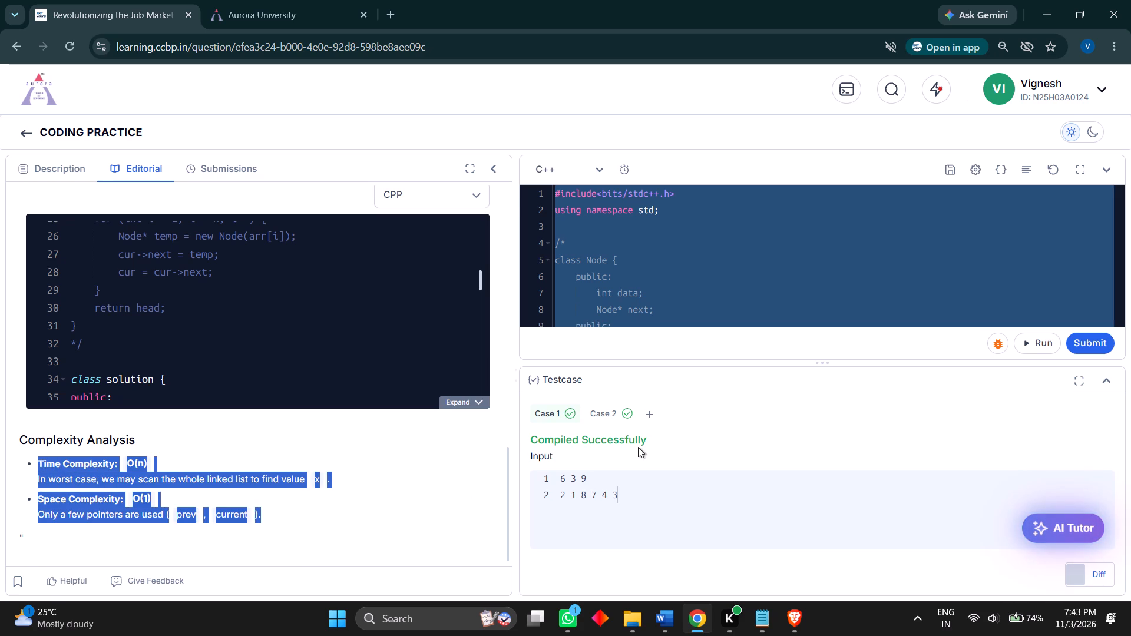
Enlarge the test case results, show the problem description beside them, and capture a screenshot of the page.
left_click_drag(832, 369, 825, 340)
left_click_drag(827, 363, 824, 211)
scroll(277, 382, "up", 5)
left_click(57, 158)
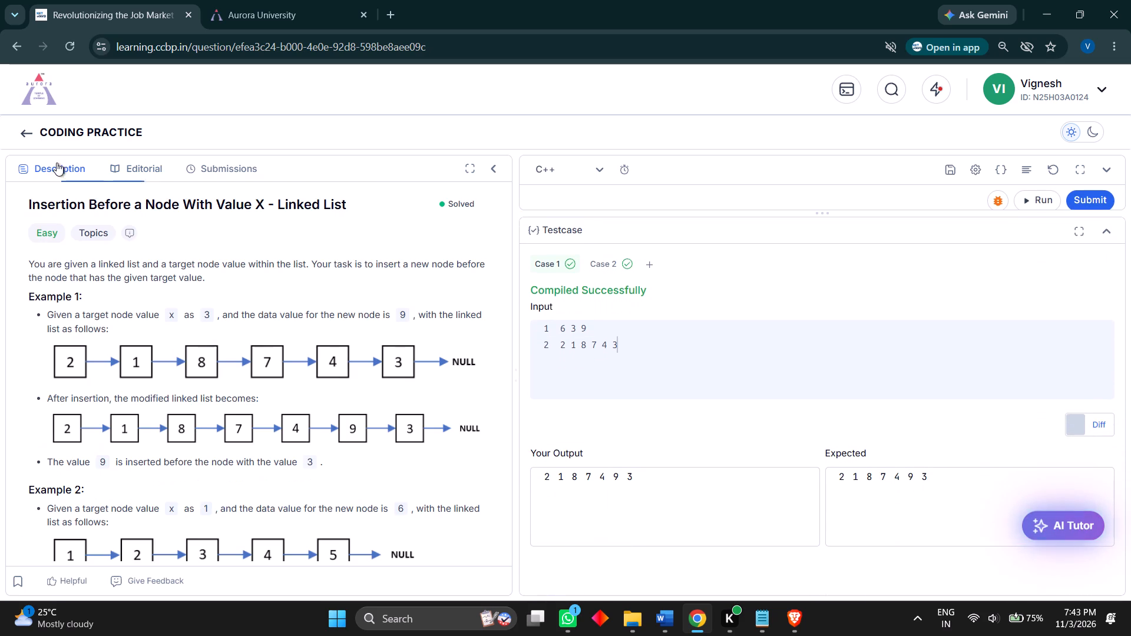
key("Print")
left_click(392, 410)
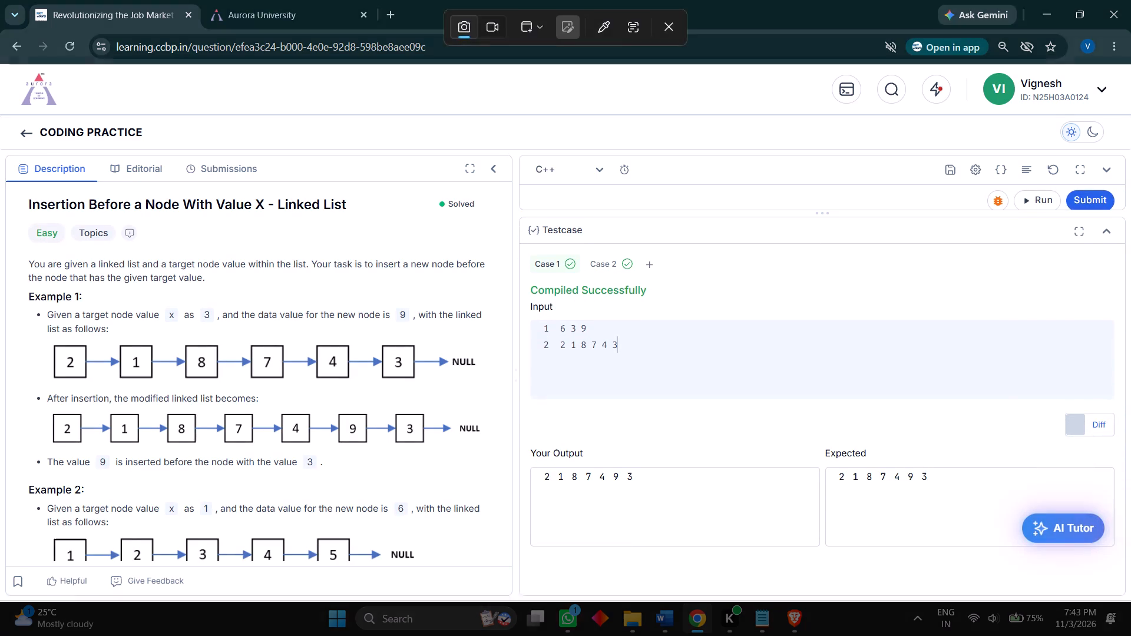
Switch to the Lab_Report_2 DSA document in Word and review the filled-in sections of experiments 2.1 to 2.3.
left_click(662, 609)
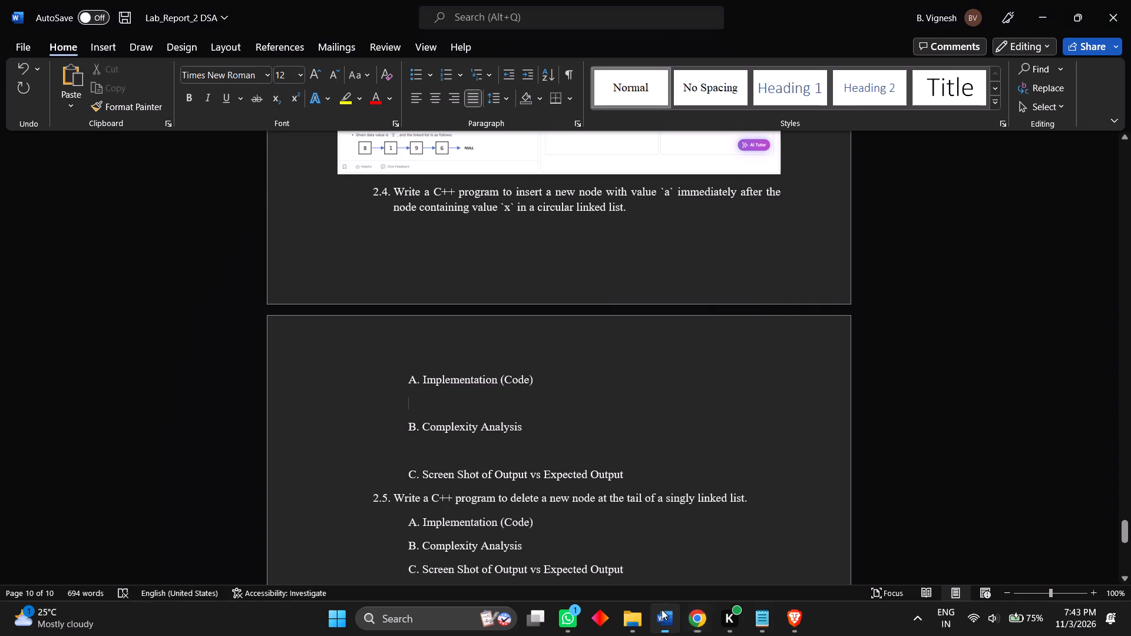
scroll(545, 403, "up", 11)
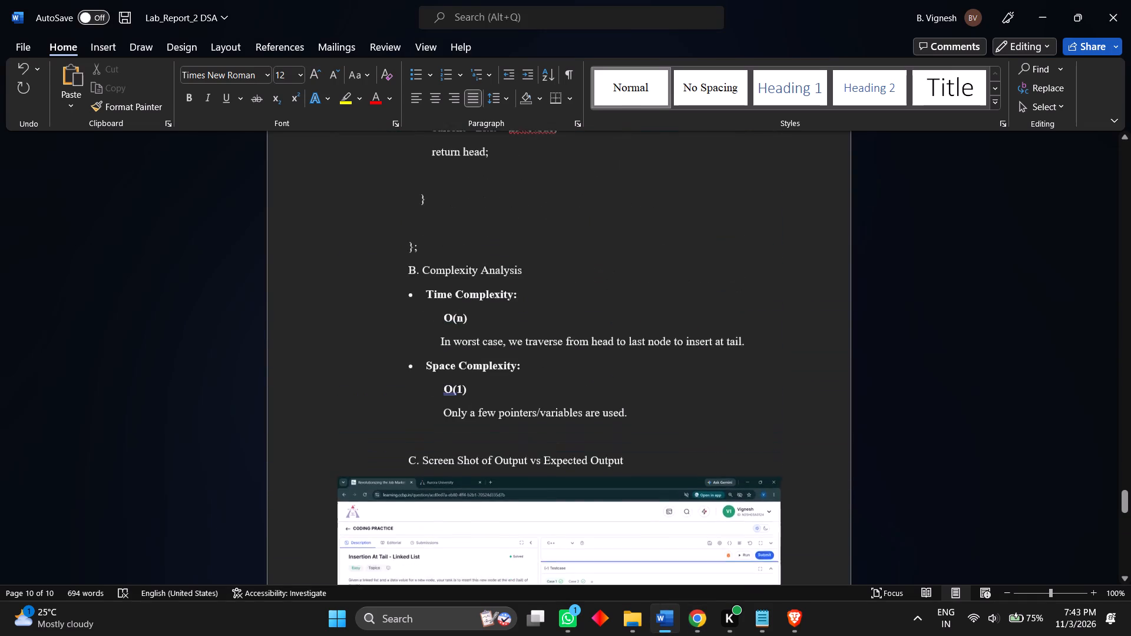
scroll(545, 401, "up", 11)
scroll(546, 398, "down", 1)
scroll(546, 398, "up", 4)
scroll(546, 396, "down", 1)
scroll(546, 396, "up", 7)
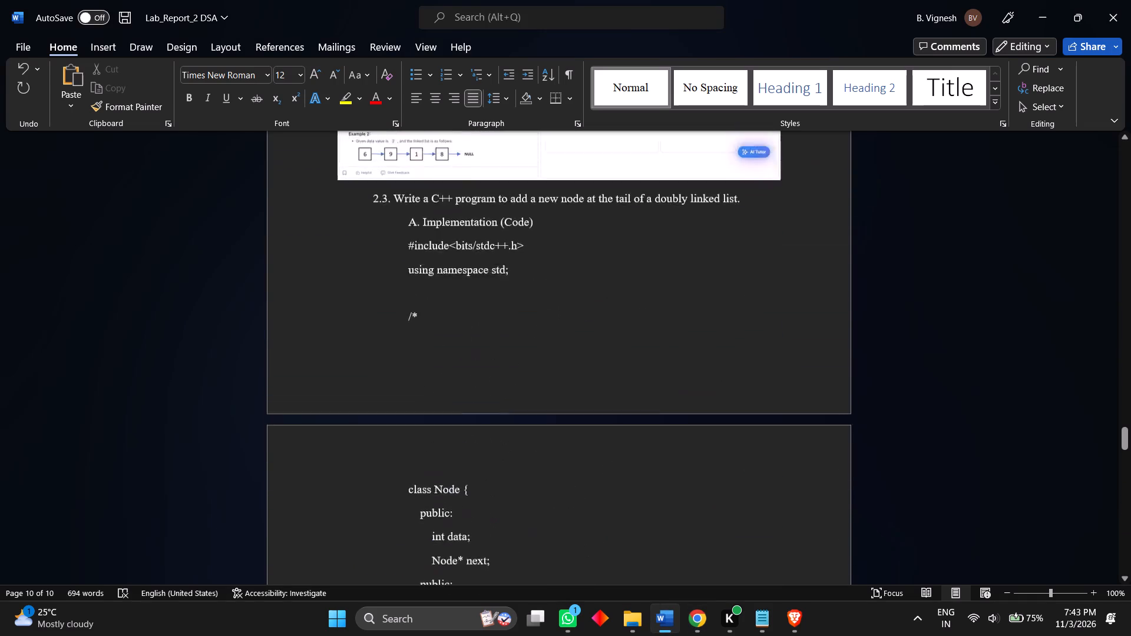
scroll(546, 393, "up", 12)
scroll(546, 392, "down", 1)
scroll(546, 392, "up", 8)
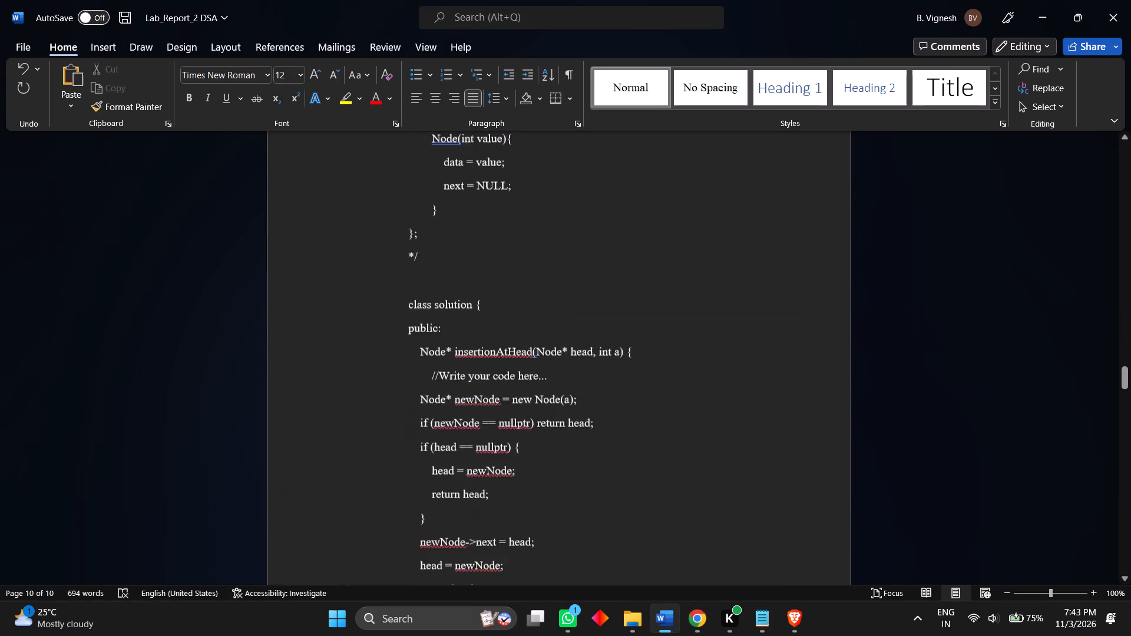
scroll(546, 390, "up", 17)
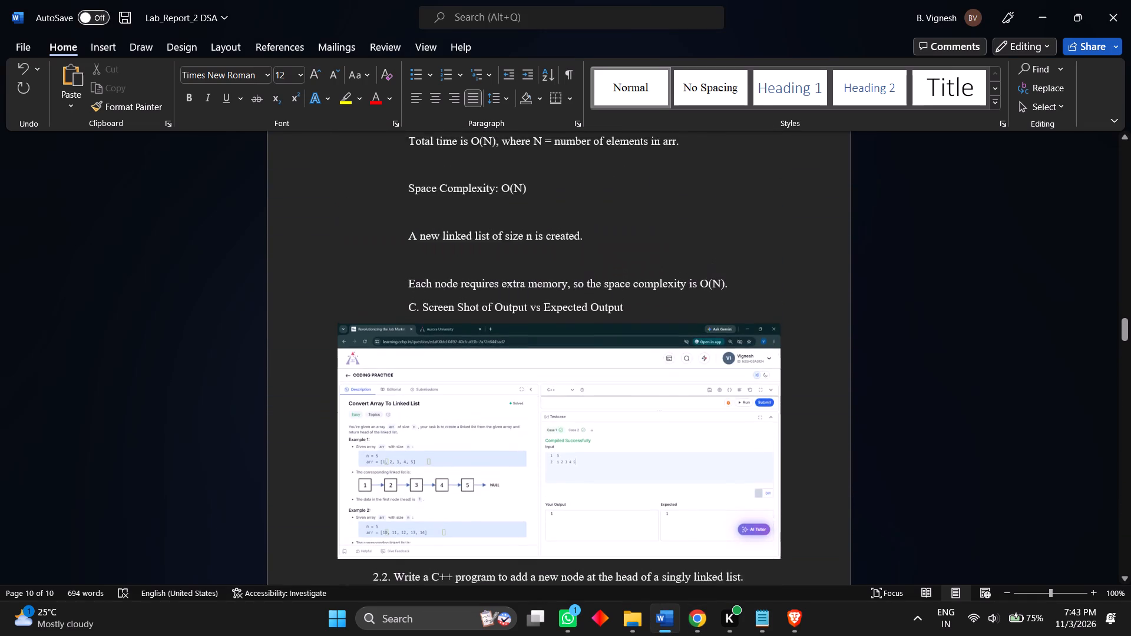
scroll(547, 386, "down", 5)
left_click_drag(1125, 346, 1129, 484)
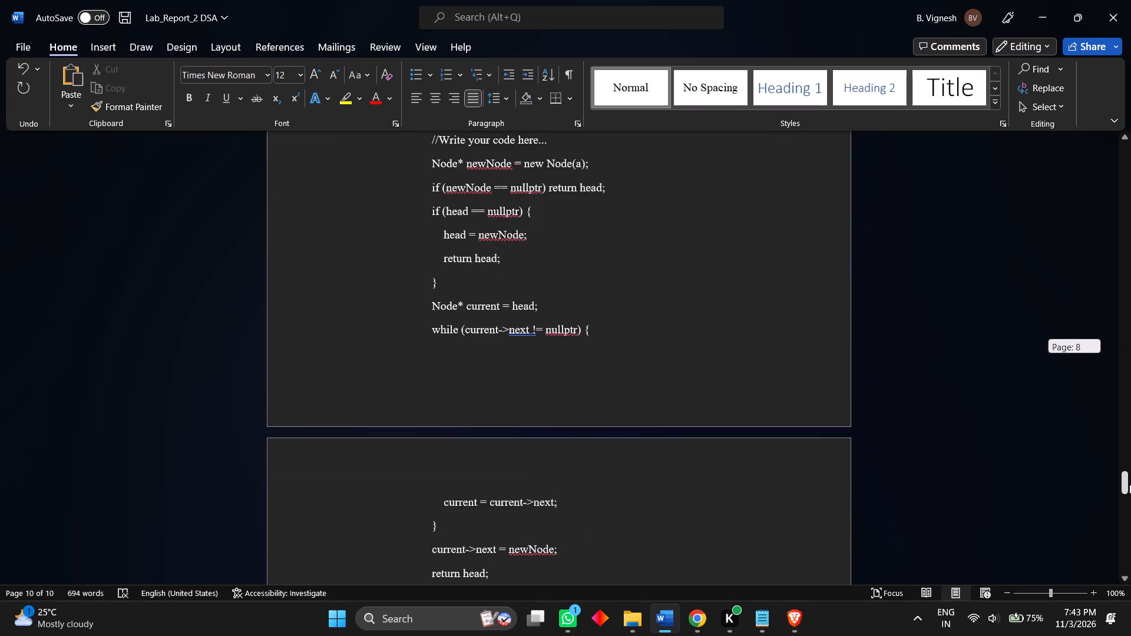
left_click_drag(1129, 484, 1130, 536)
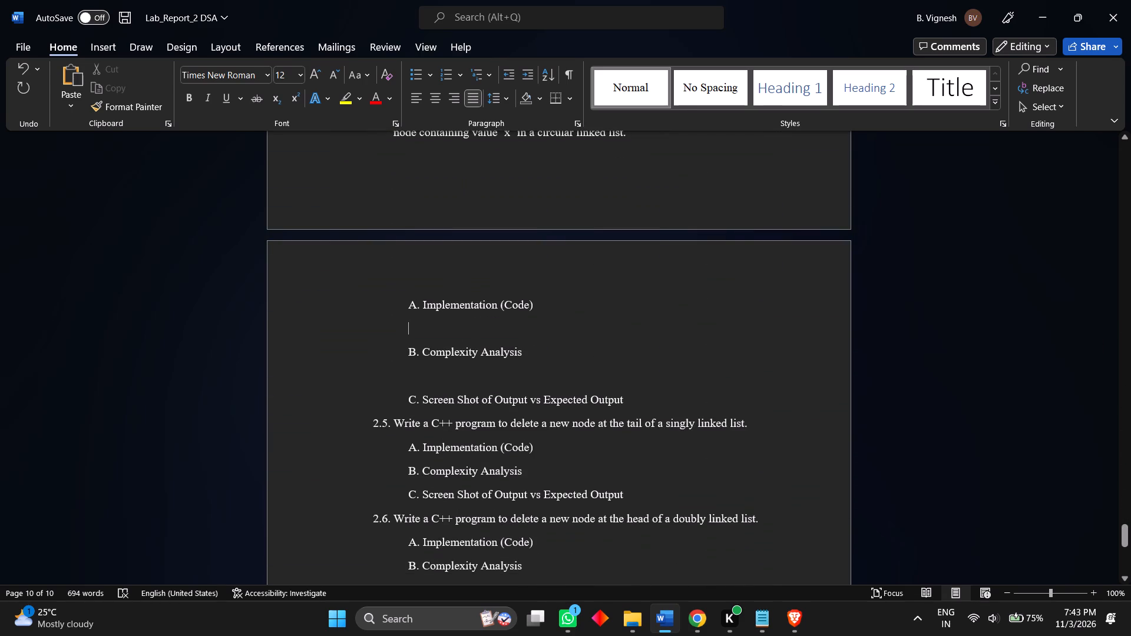
Paste the captured output screenshot on a new line below "C. Screen Shot of Output vs Expected Output" of experiment 2.4.
left_click(470, 375)
left_click(635, 406)
key("Return")
key("BackSpace")
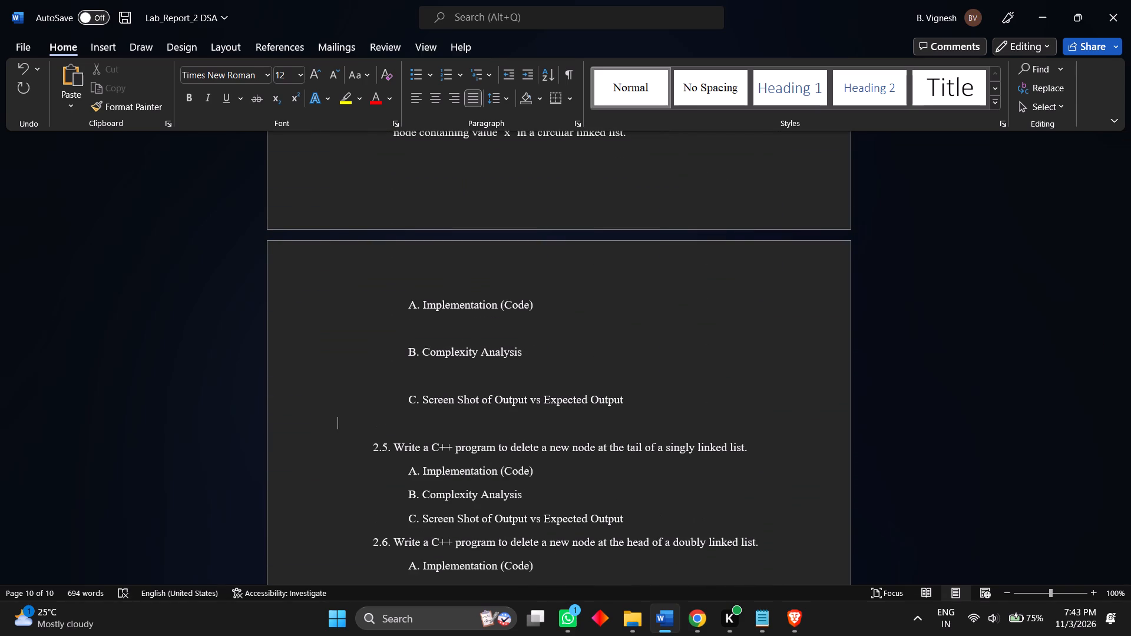
key("ctrl+v")
Paste the copied O(n) time and O(1) space complexity text from the clipboard history under experiment 2.4's Complexity Analysis, keeping text only.
scroll(632, 405, "up", 1)
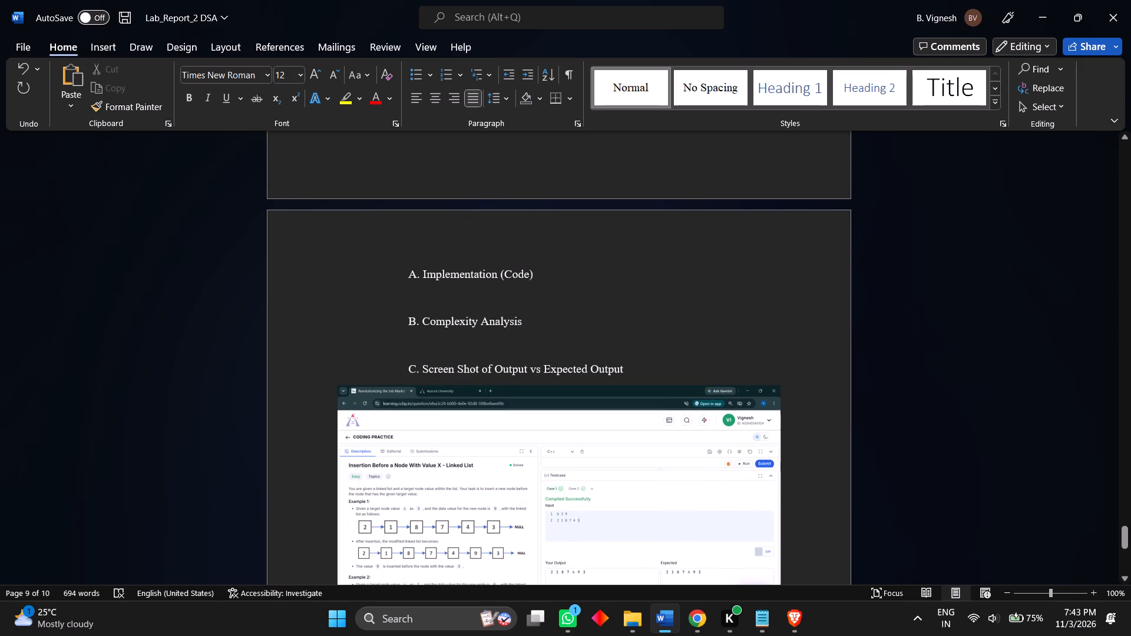
left_click(455, 289)
left_click(449, 342)
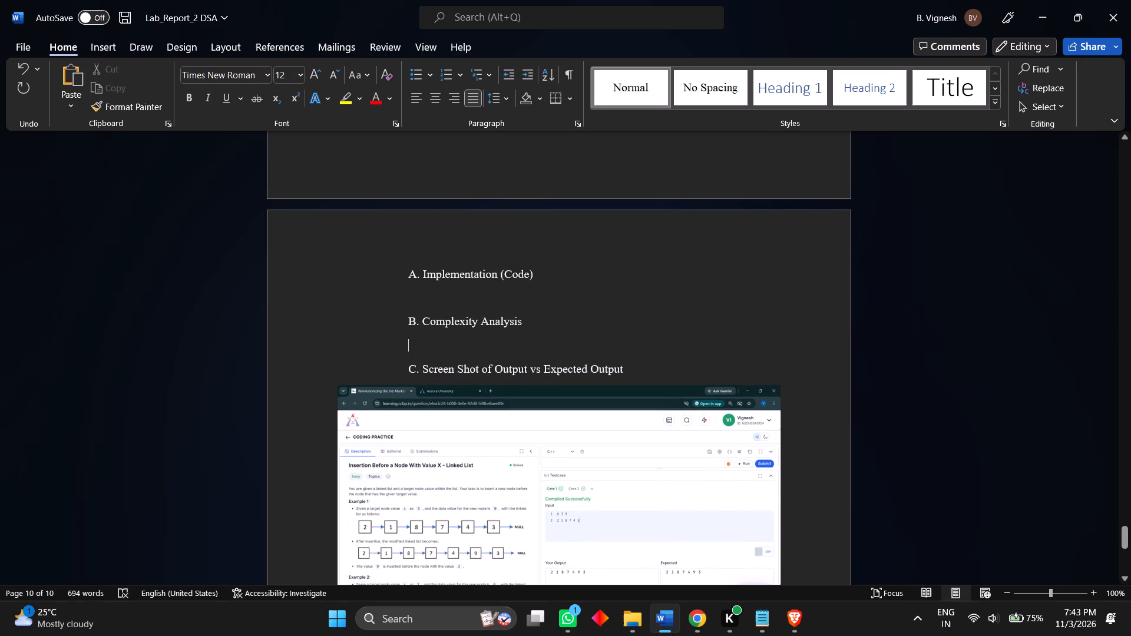
key("super+v")
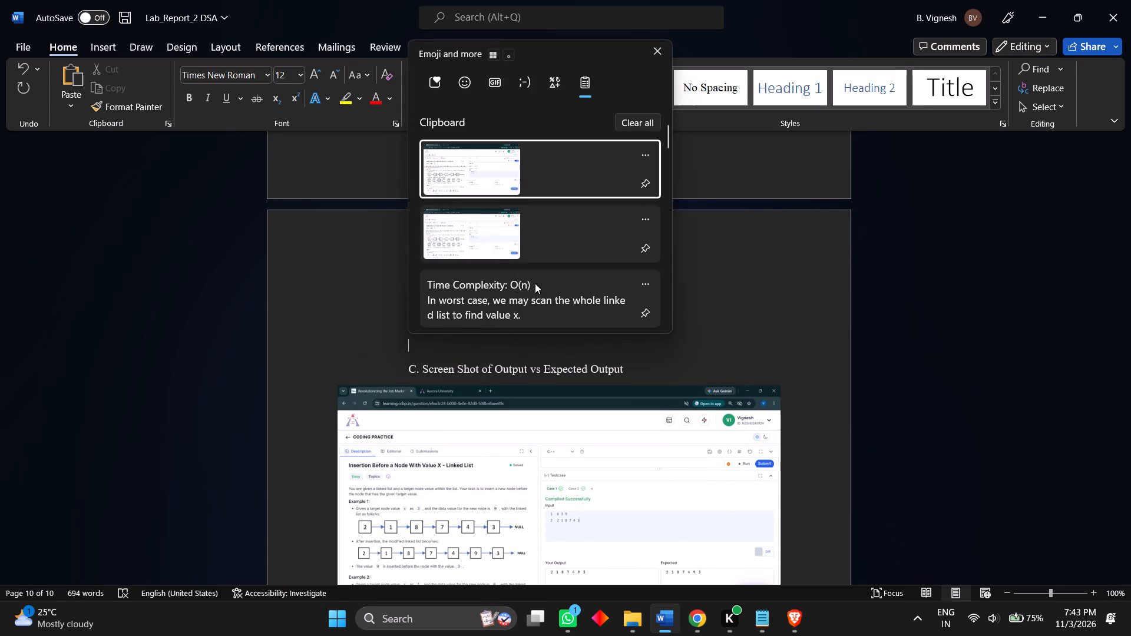
scroll(535, 281, "down", 1)
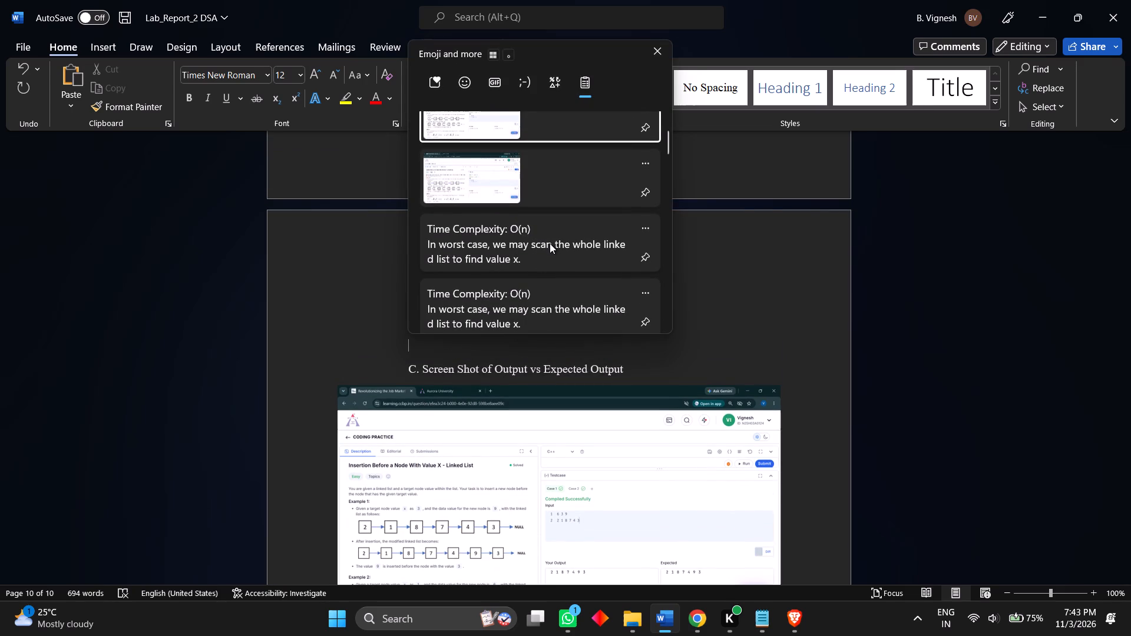
left_click(550, 243)
key("ctrl+v")
left_click(444, 555)
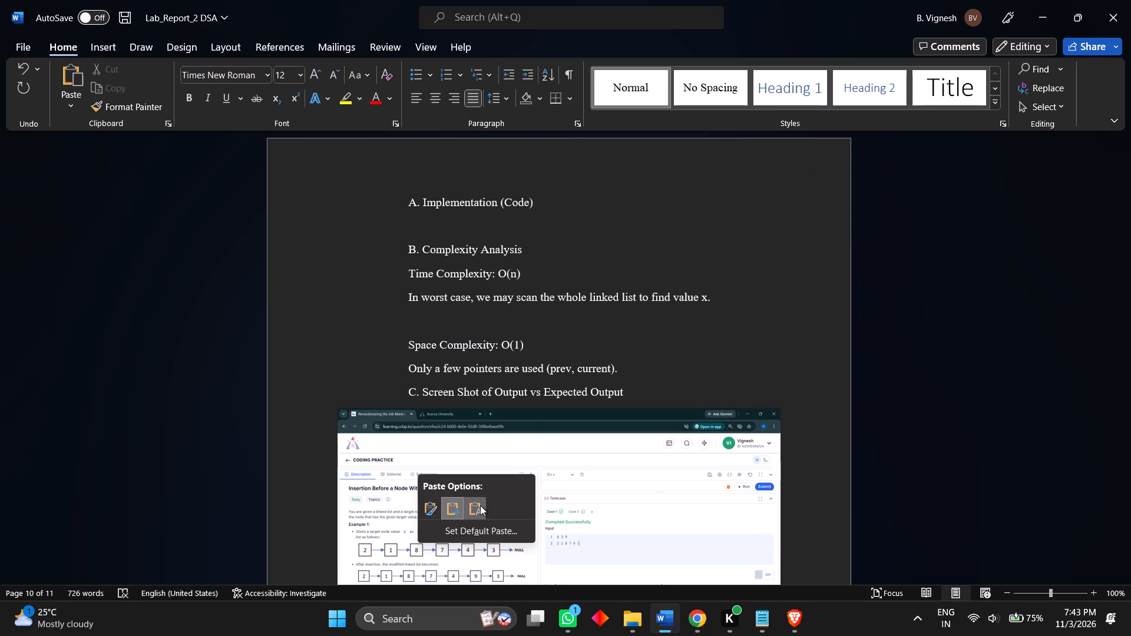
left_click(480, 505)
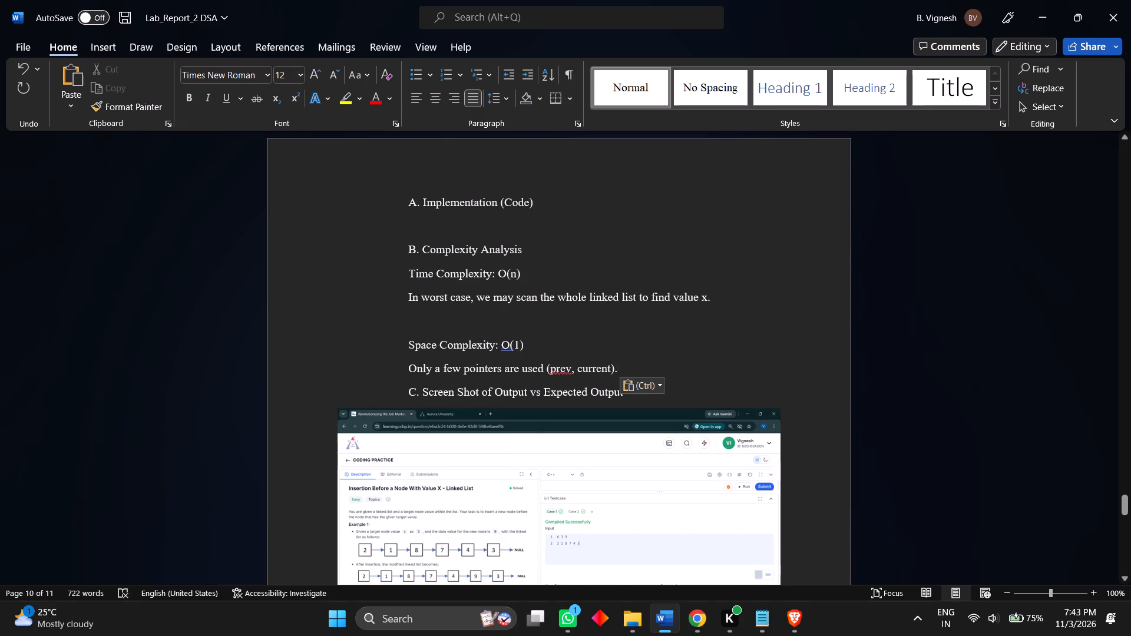
Remove the blank line above Space Complexity and indent the explanation lines below both complexity entries by one tab.
left_click(439, 319)
key("BackSpace")
key("BackSpace")
key("BackSpace")
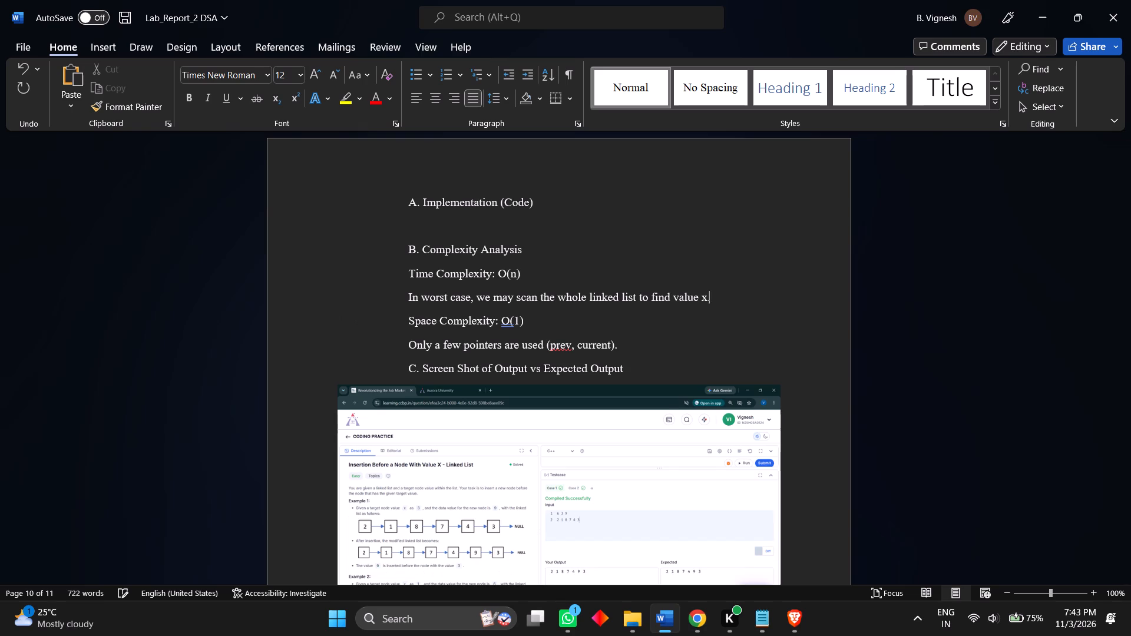
left_click(407, 296)
key("Tab")
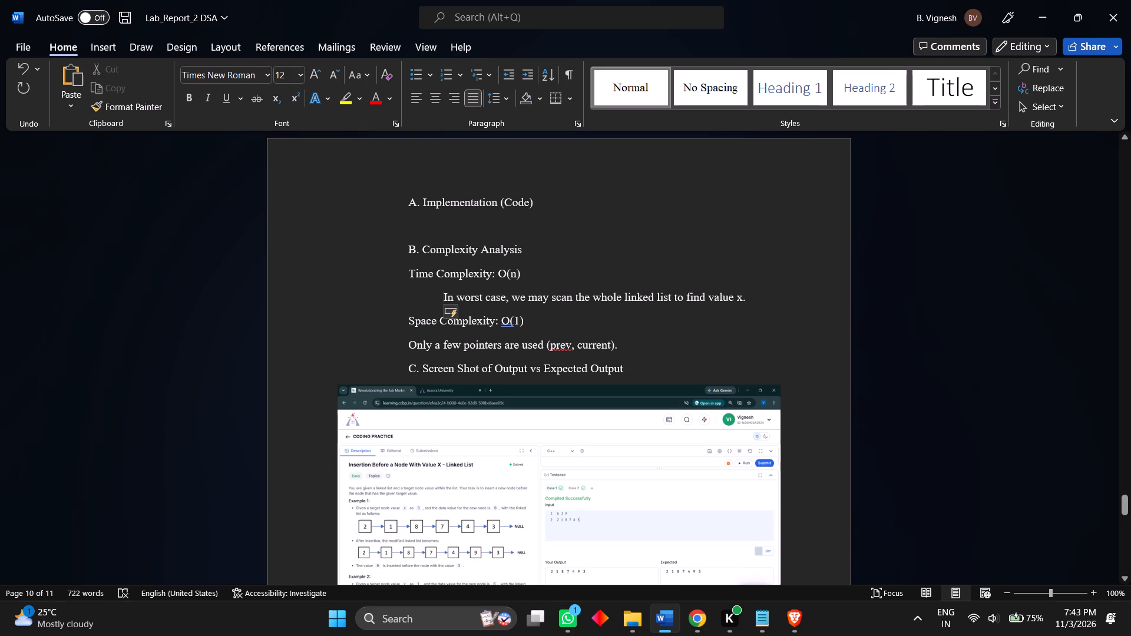
left_click(409, 345)
key("Tab")
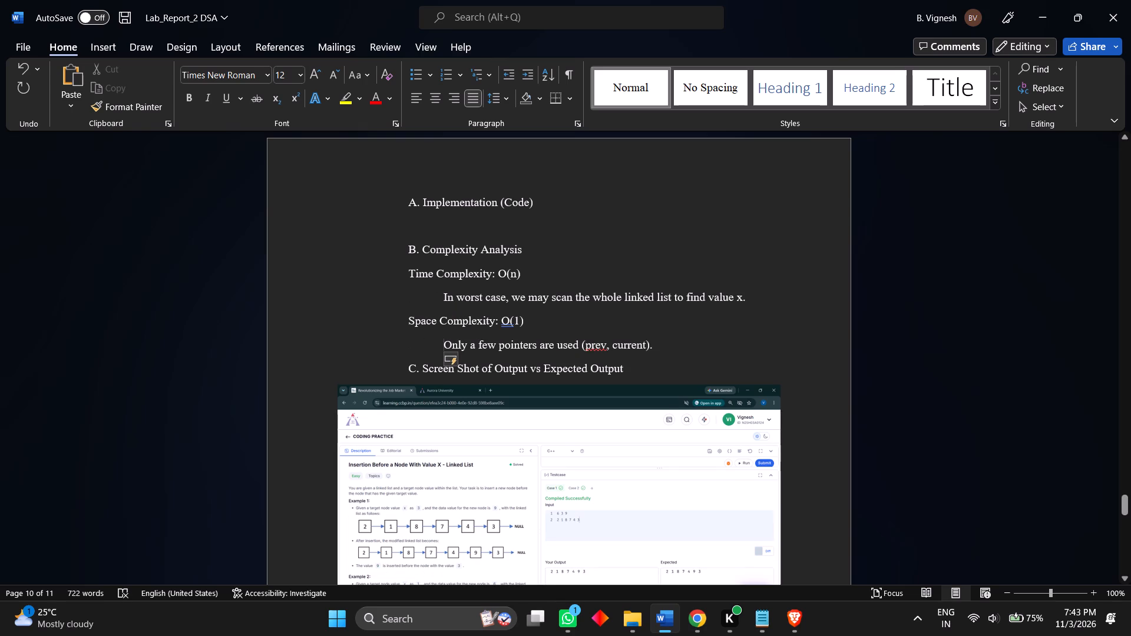
Paste the copied C++ solution from the clipboard history under "A. Implementation (Code)" of experiment 2.4 and check the pasted code.
left_click(465, 230)
key("super+v")
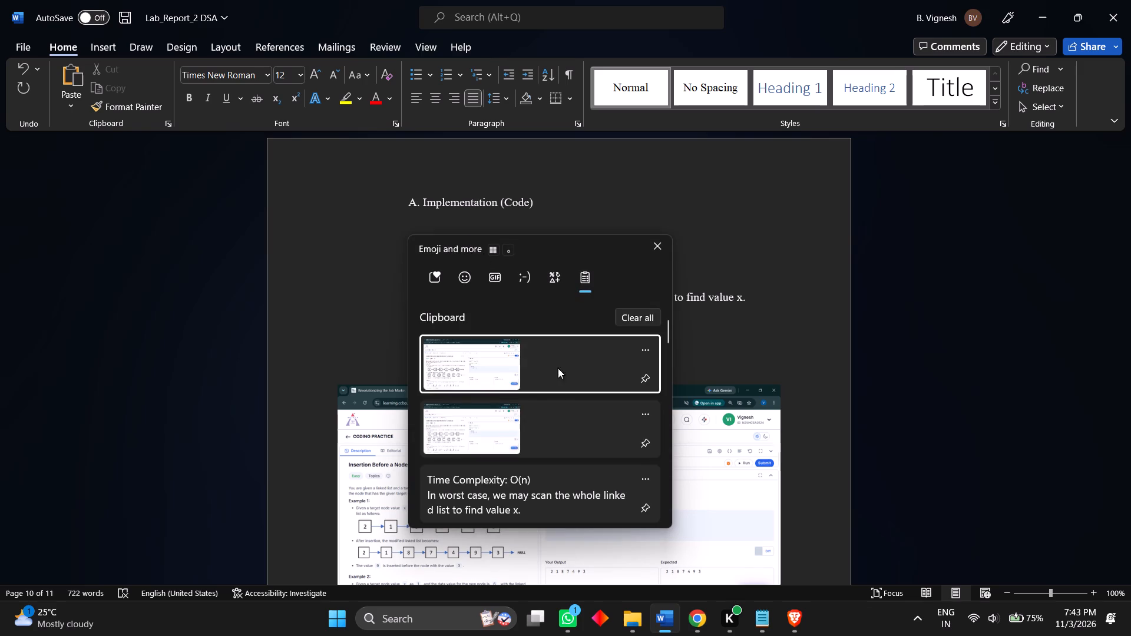
scroll(553, 406, "down", 4)
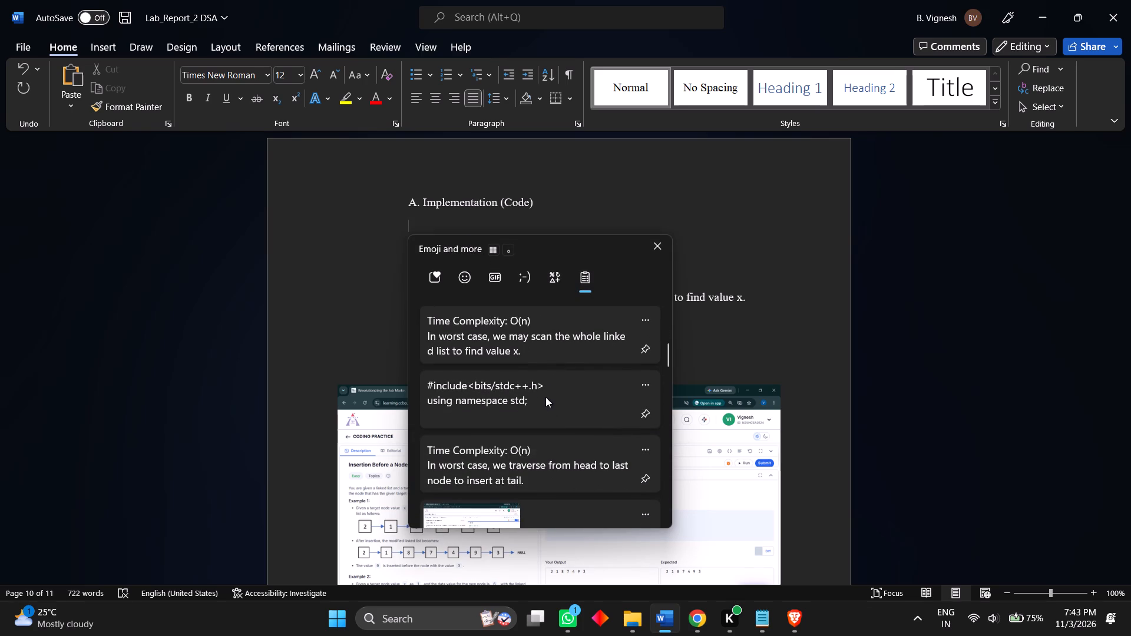
left_click(546, 406)
key("ctrl+v")
scroll(553, 346, "down", 2)
scroll(553, 350, "up", 2)
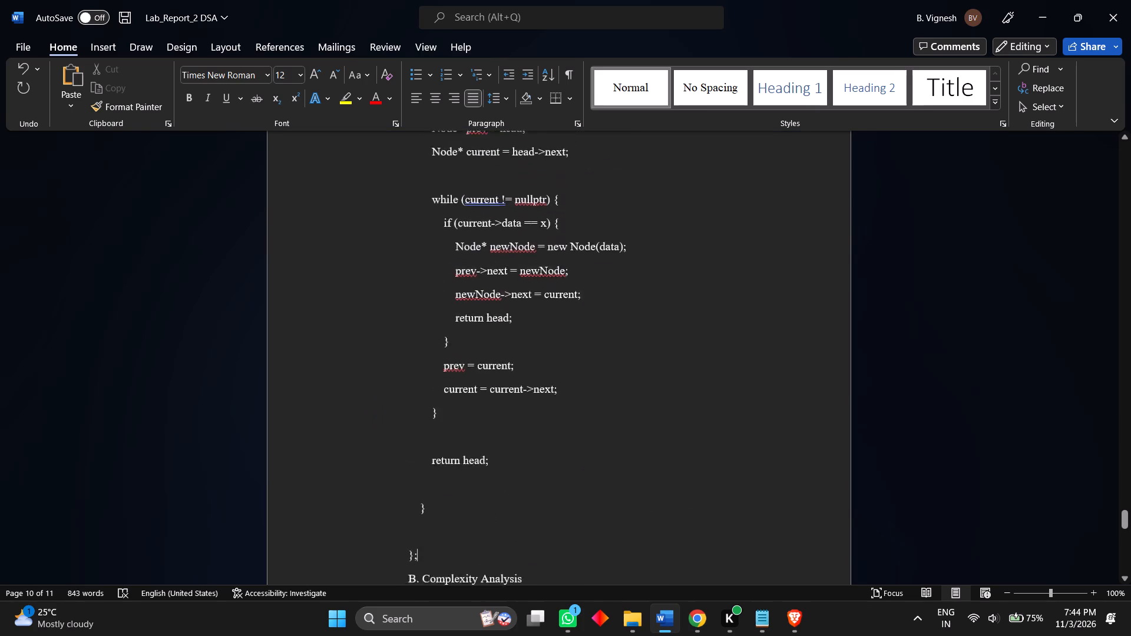
scroll(553, 351, "up", 4)
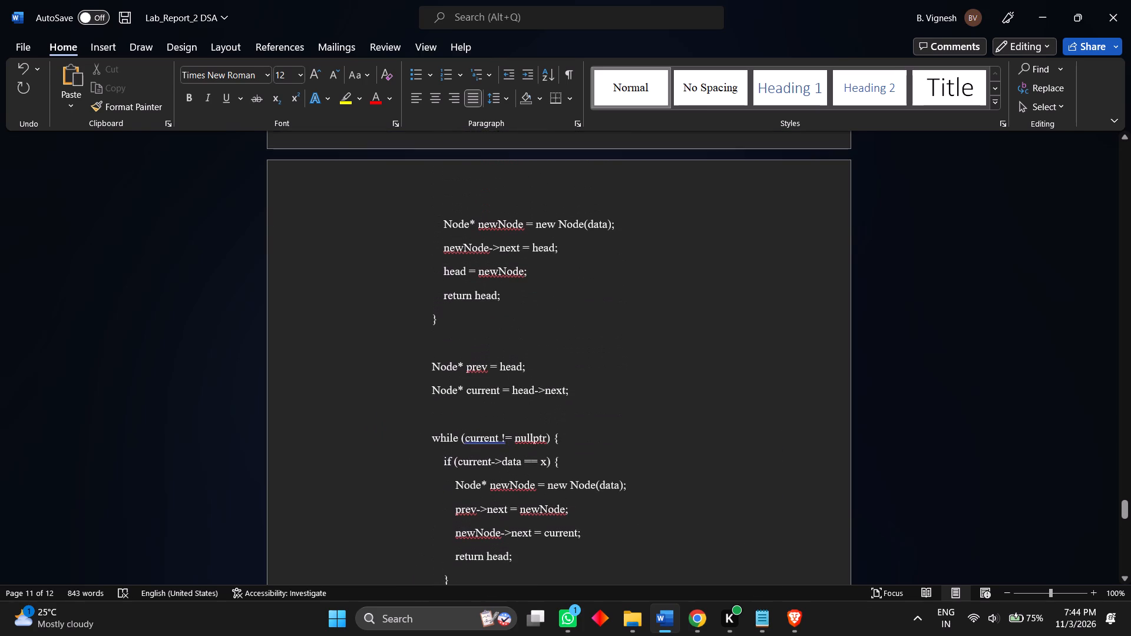
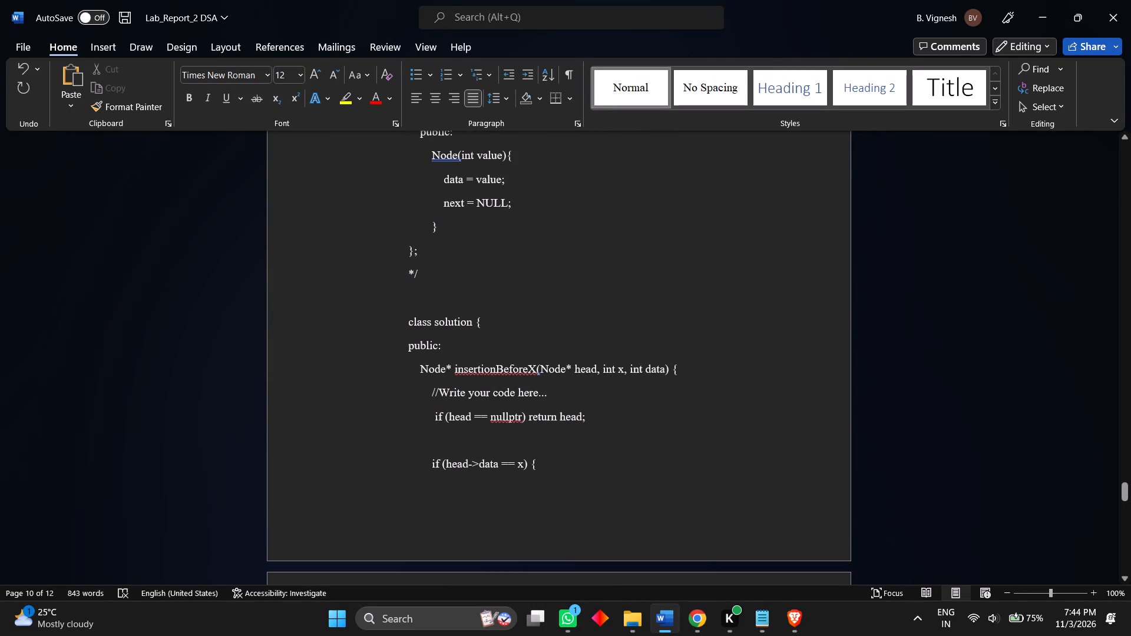
Add an empty line below each of experiment 2.5's three subheadings: Implementation (Code), Complexity Analysis and Screen Shot of Output vs Expected Output.
scroll(549, 339, "up", 10)
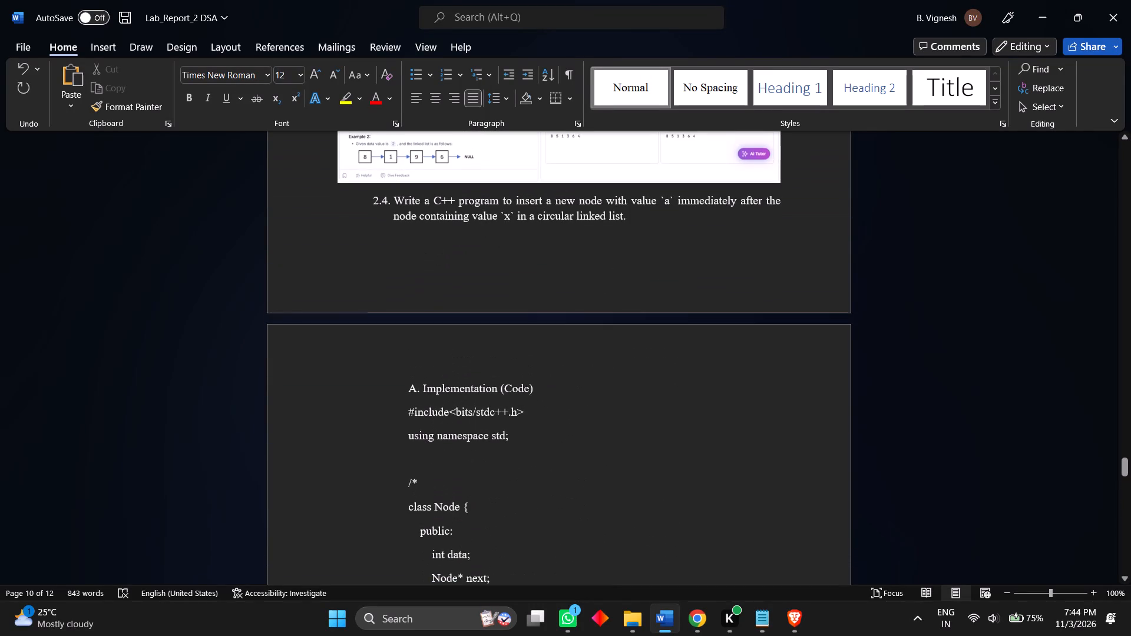
scroll(551, 347, "down", 5)
scroll(553, 348, "up", 1)
scroll(555, 349, "down", 1)
left_click_drag(1126, 479, 1126, 526)
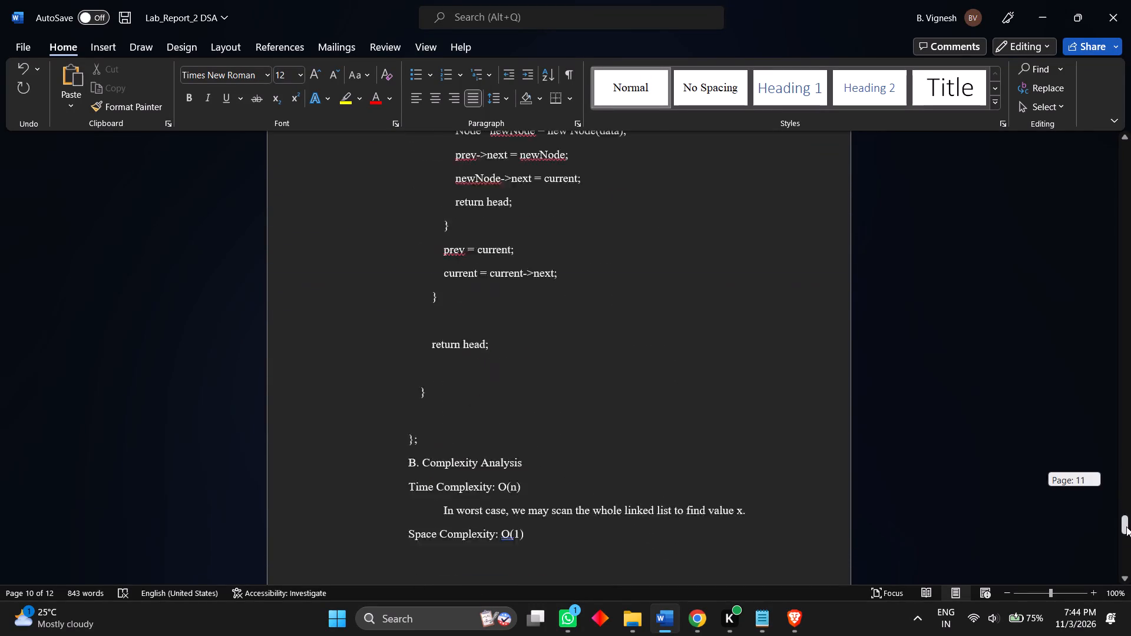
left_click_drag(1126, 526, 1125, 582)
scroll(660, 404, "up", 2)
scroll(501, 355, "up", 1)
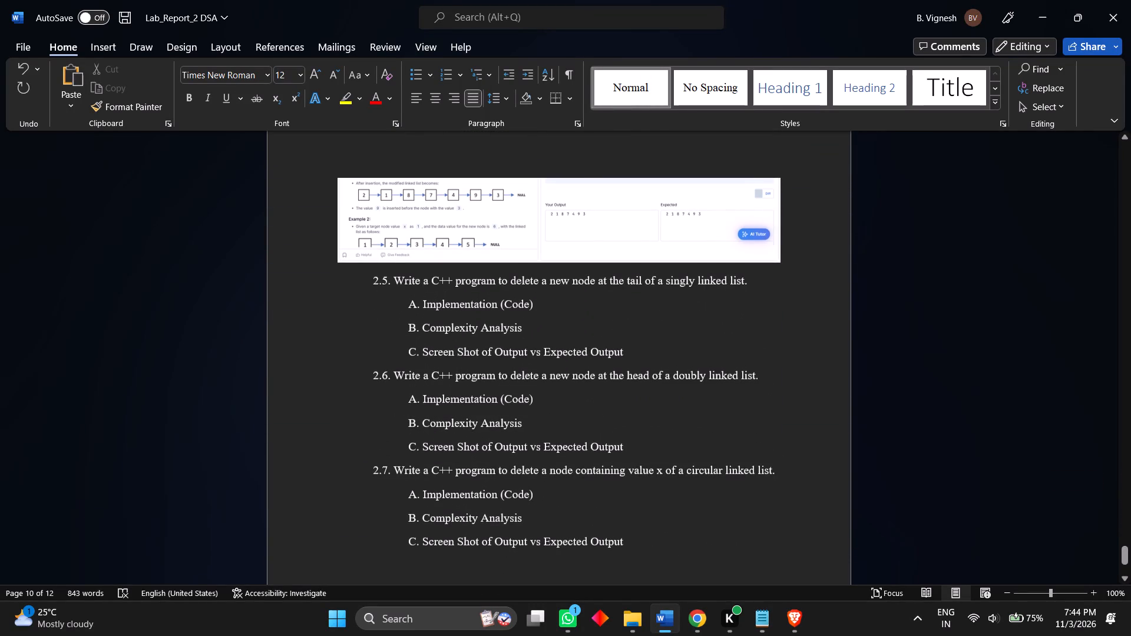
left_click(562, 307)
key("Return")
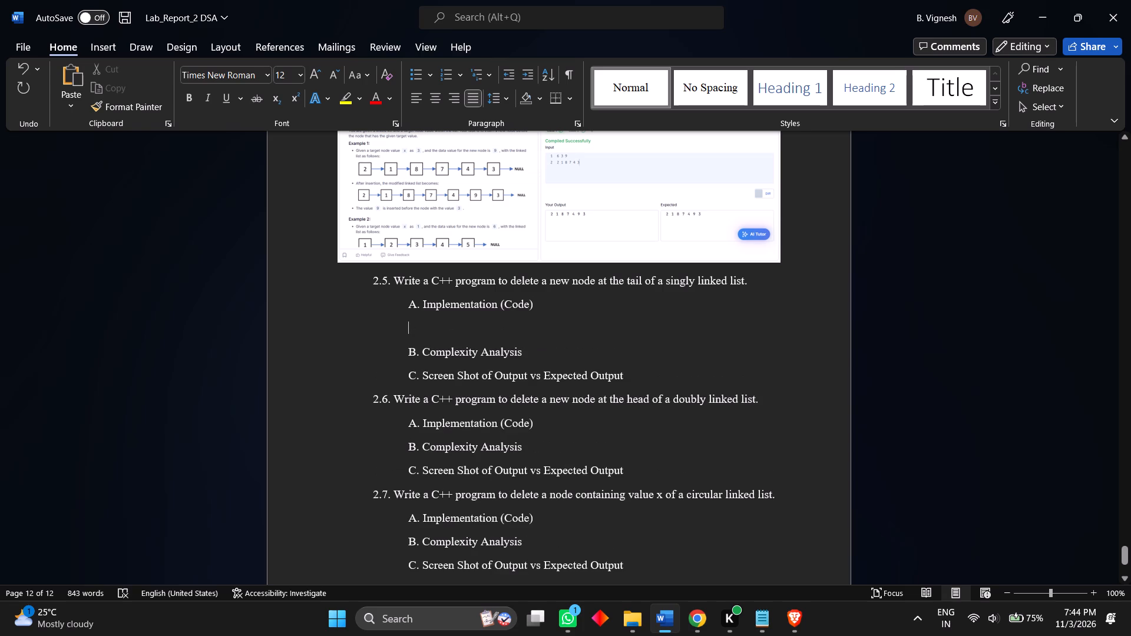
key("Down")
key("Right")
key("Right")
key("Right")
key("Right")
key("Right")
key("Right")
key("Right")
key("Right")
key("Right")
key("Right")
key("Right")
key("Right")
key("Right")
key("Right")
key("Right")
key("Right")
key("Right")
key("Right")
key("Right")
key("Right")
key("Right")
key("Right")
key("Right")
key("Left")
key("Return")
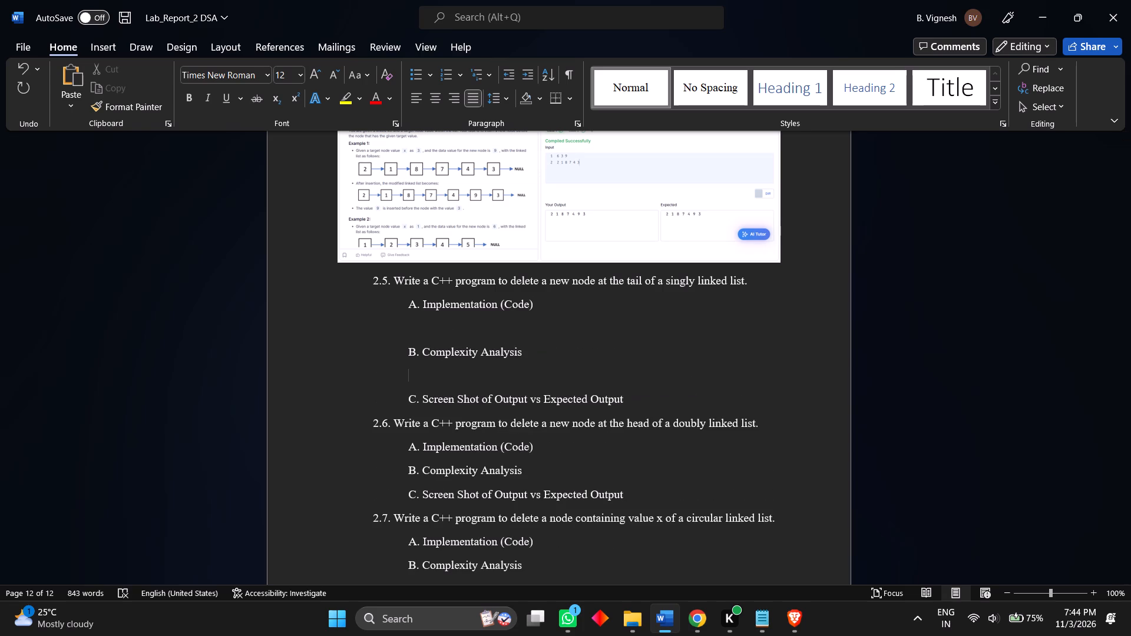
left_click(637, 401)
key("Return")
key("BackSpace")
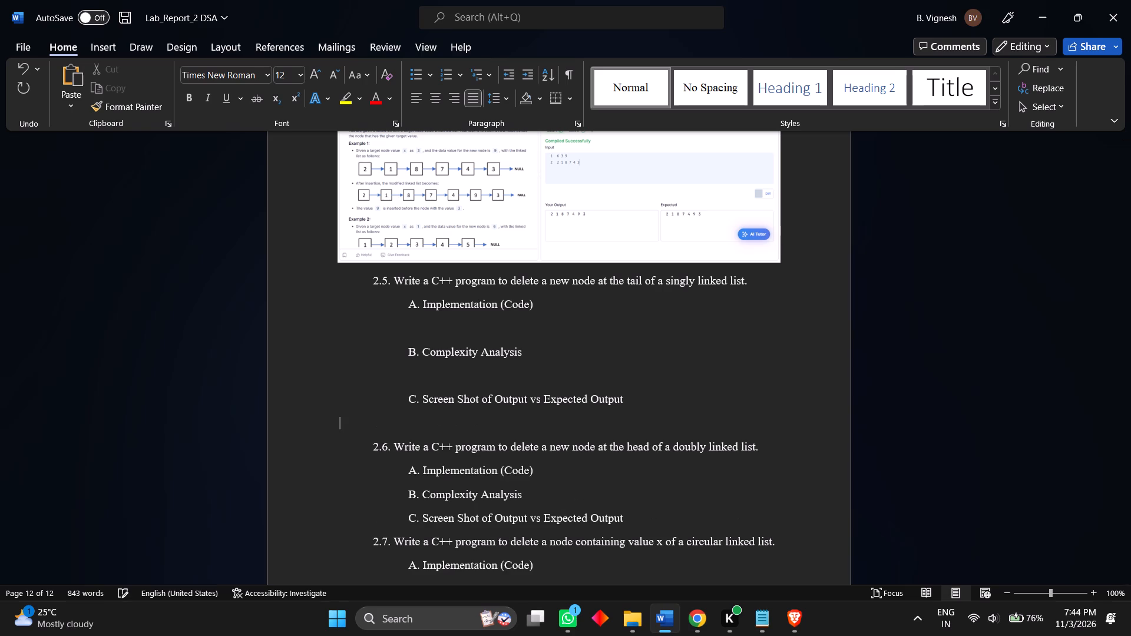
Switch to Chrome and open the "Delete Tail of the Linked List" problem from the linked-list deletion Coding Practice set.
left_click(697, 615)
left_click(32, 136)
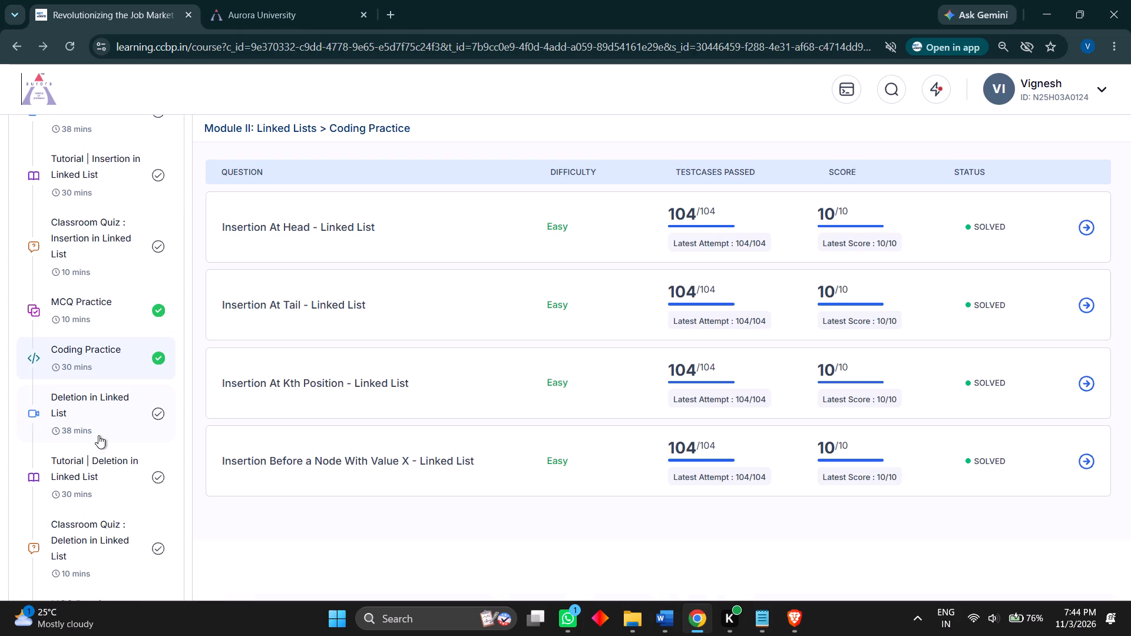
scroll(111, 479, "down", 2)
left_click(114, 418)
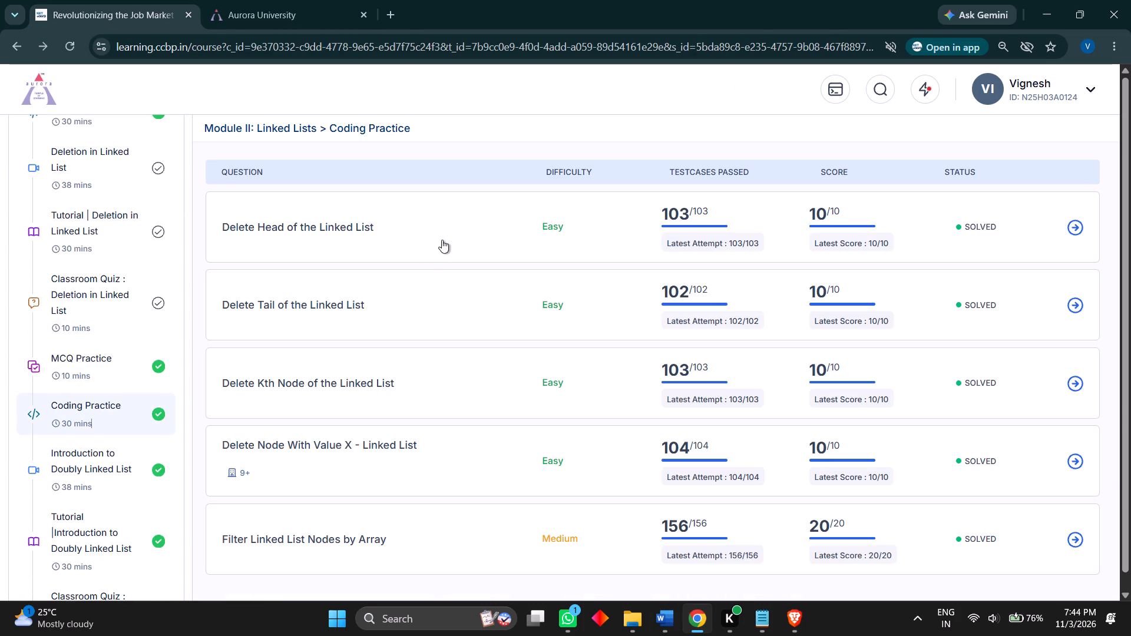
left_click(660, 607)
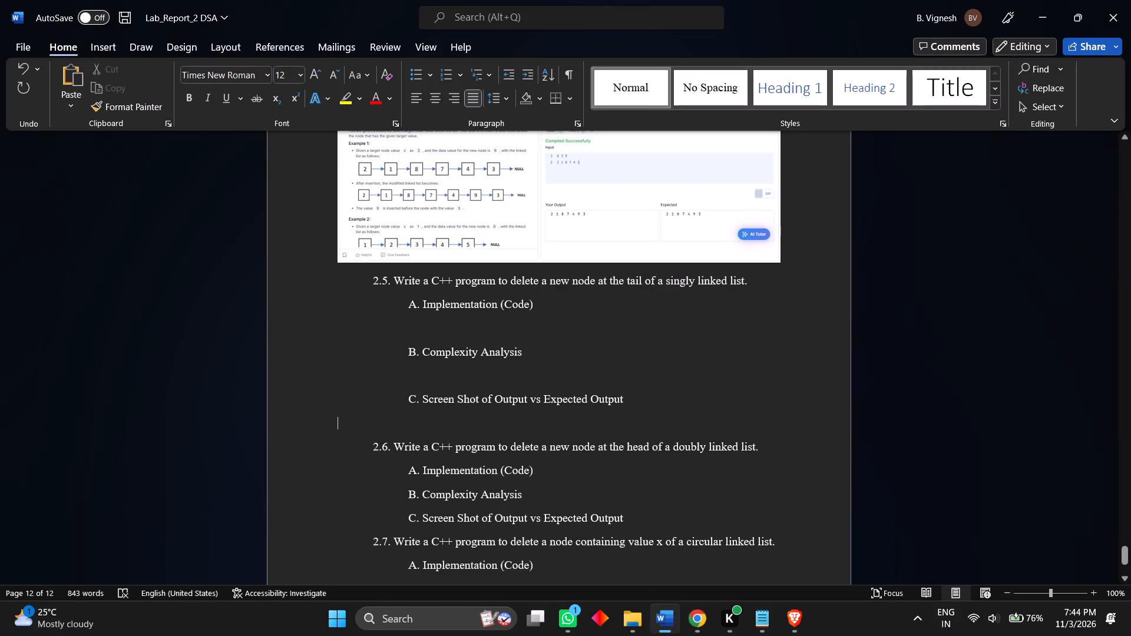
left_click(699, 621)
left_click(444, 304)
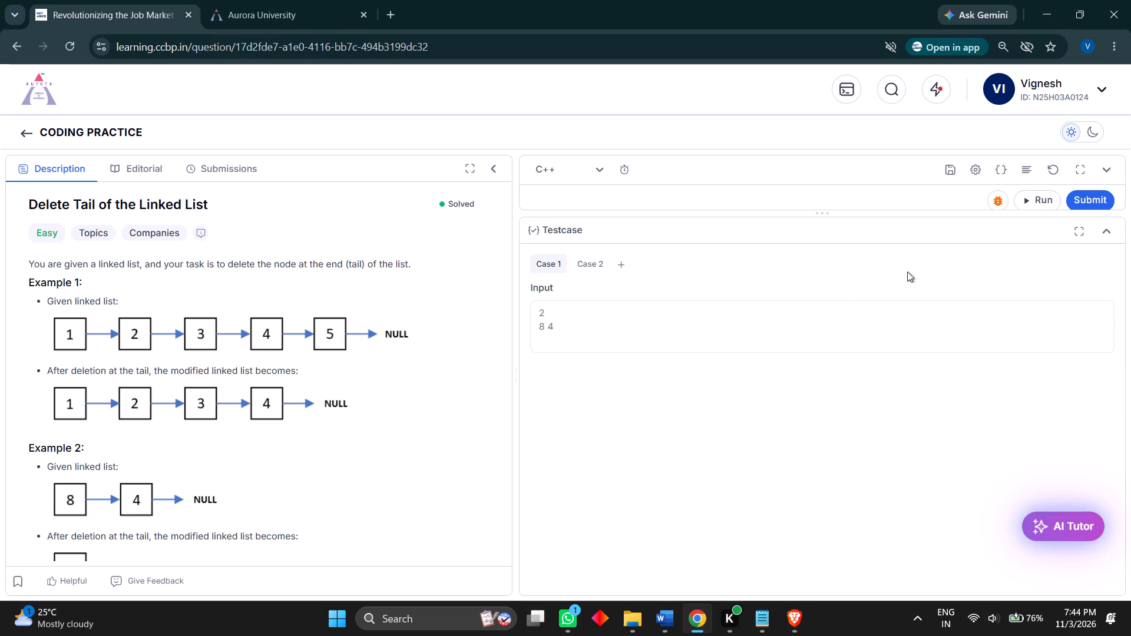
Enlarge the code editor area and copy the entire C++ solution for deleting the linked list's tail.
left_click(1037, 194)
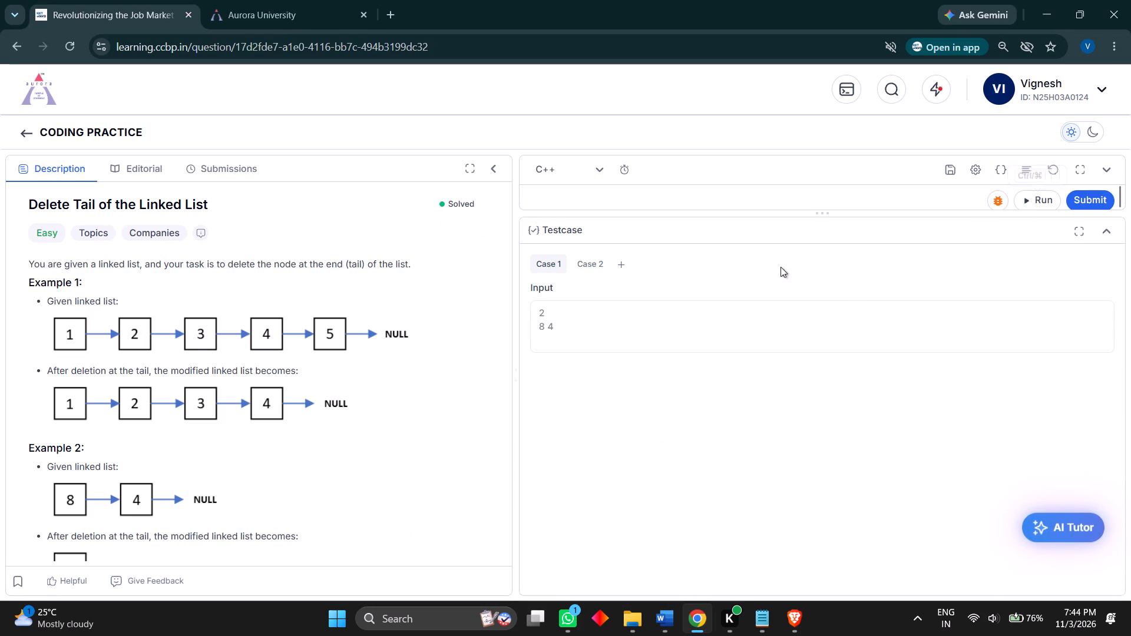
scroll(853, 309, "up", 2)
left_click(824, 207)
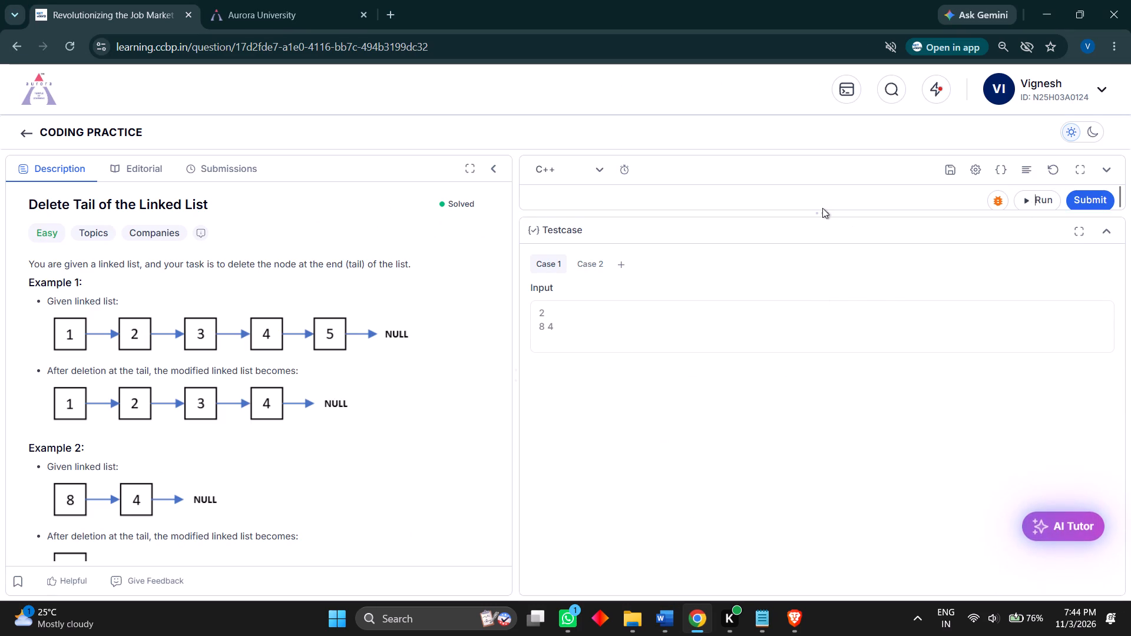
left_click_drag(822, 211, 825, 456)
left_click(770, 283)
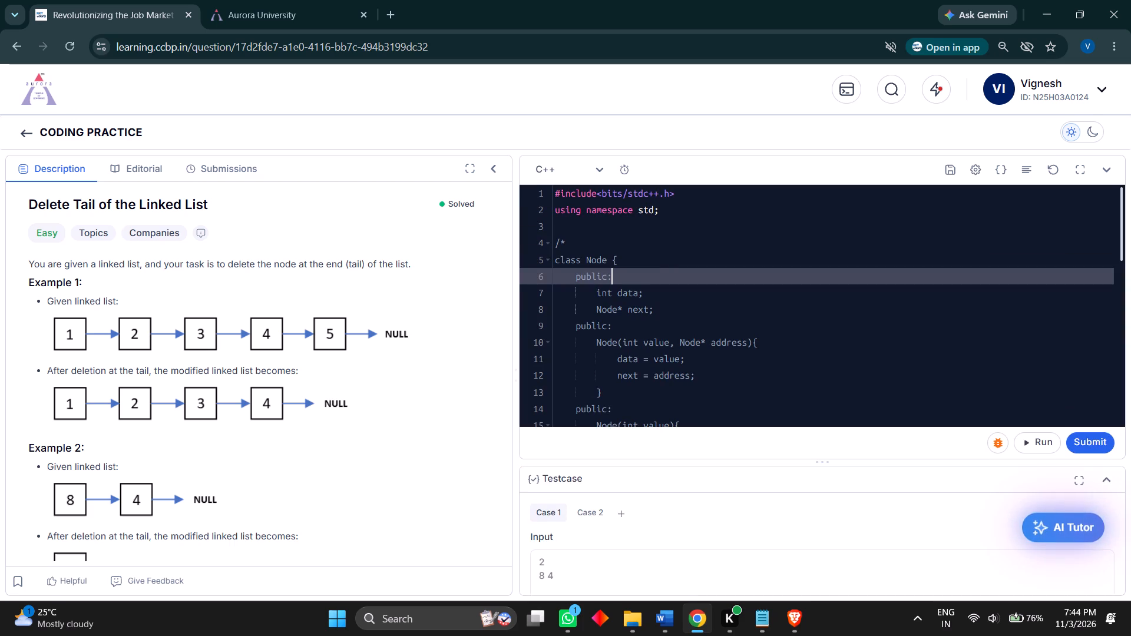
key("ctrl+a")
key("ctrl+c")
Copy the time and space complexity text, with its explanations, from the Complexity Analysis section of the problem's editorial.
left_click(124, 168)
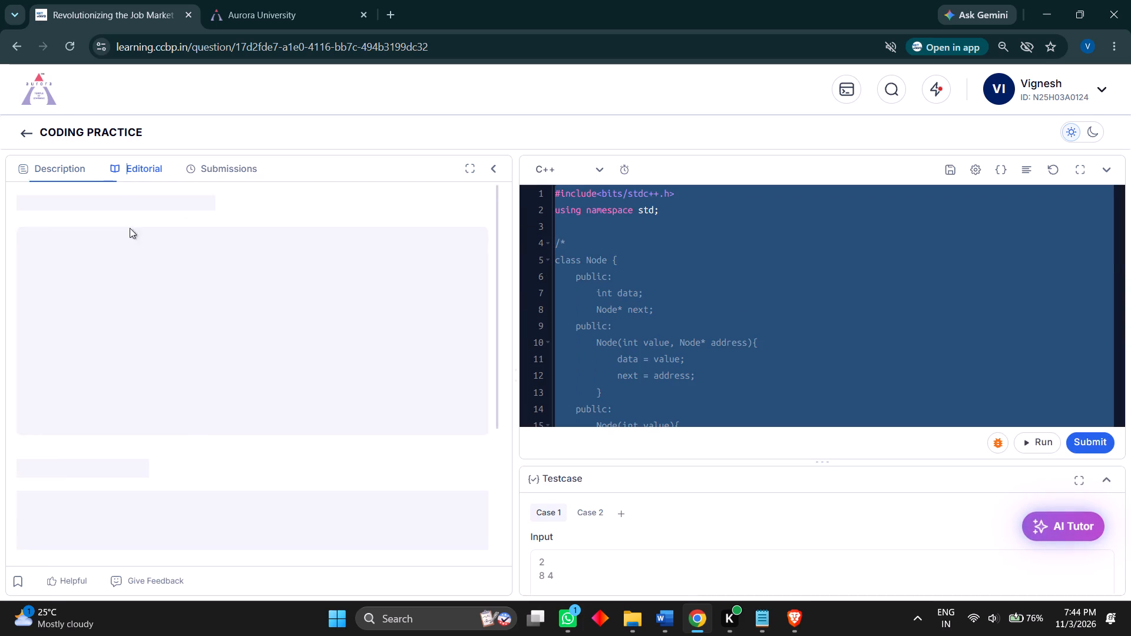
scroll(157, 278, "down", 9)
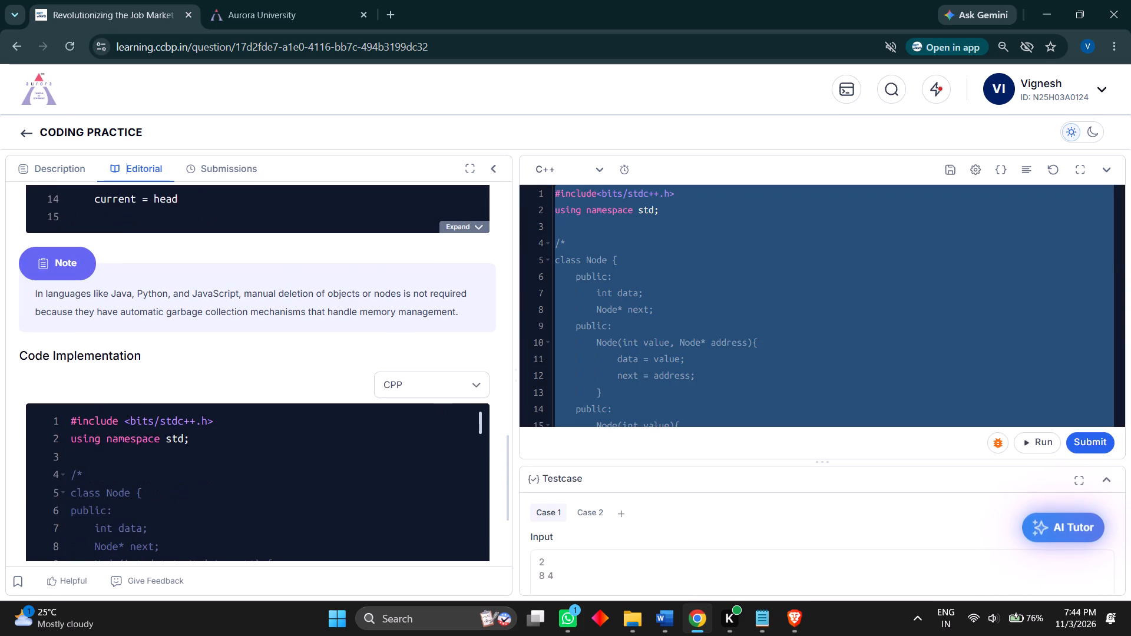
left_click_drag(508, 486, 494, 635)
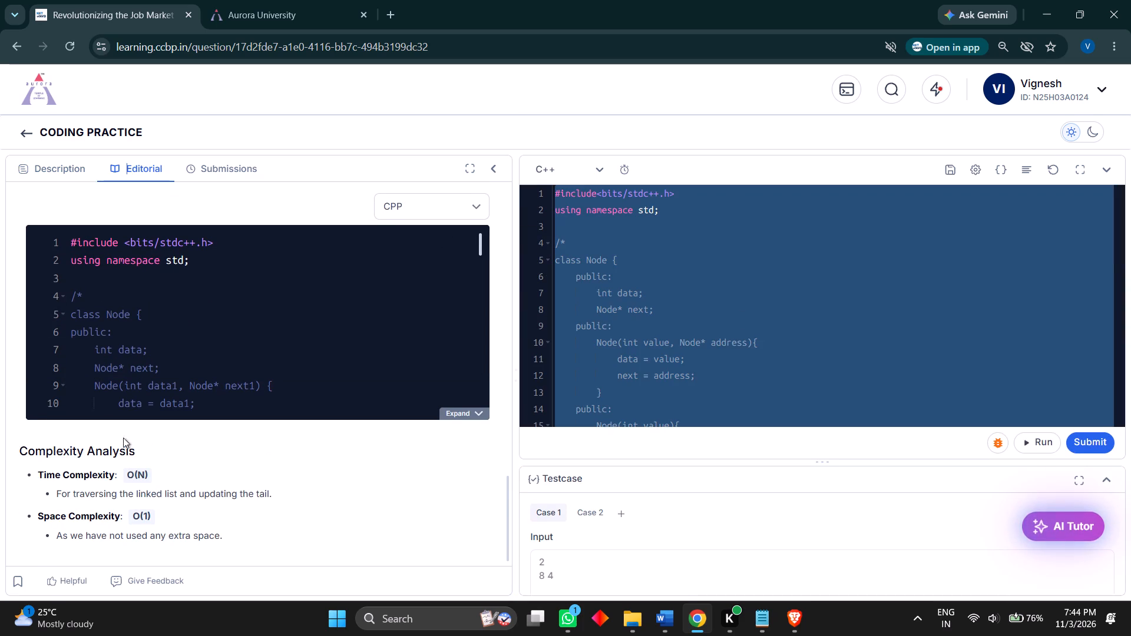
left_click_drag(39, 471, 84, 486)
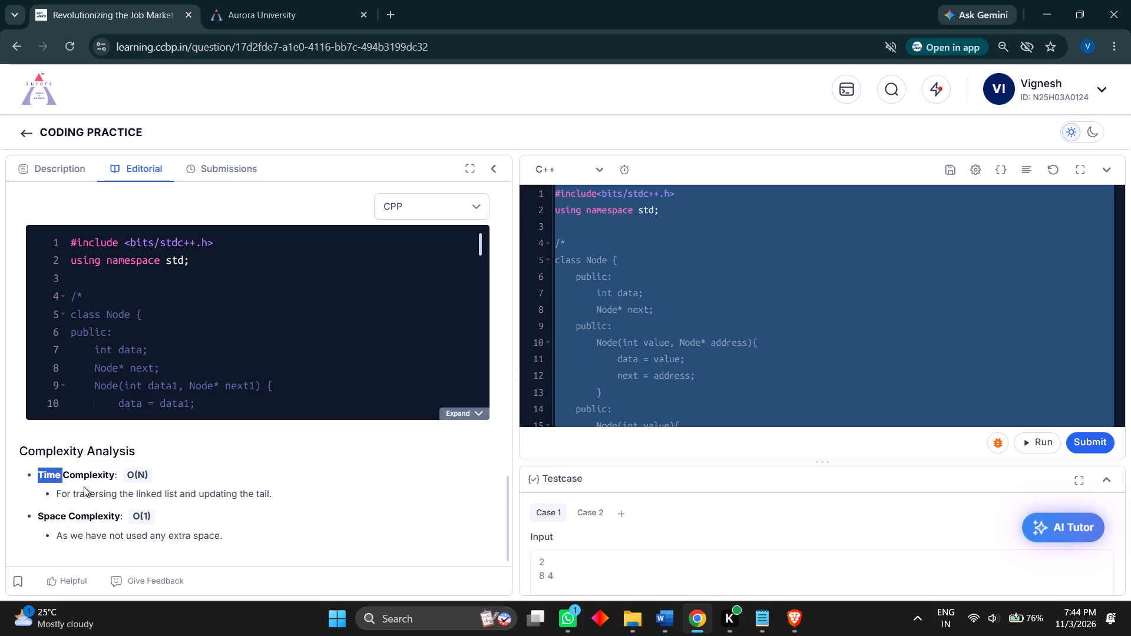
left_click_drag(84, 486, 236, 541)
key("ctrl+c")
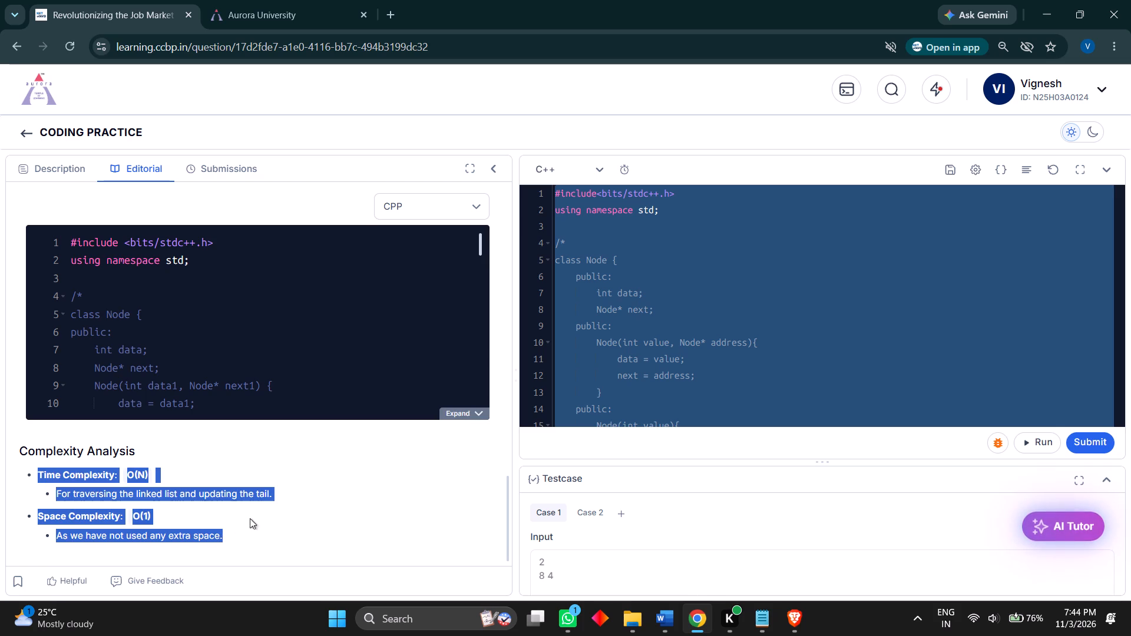
Run the solution, enlarge the test case results and capture a screenshot showing them beside the problem description.
left_click(1042, 435)
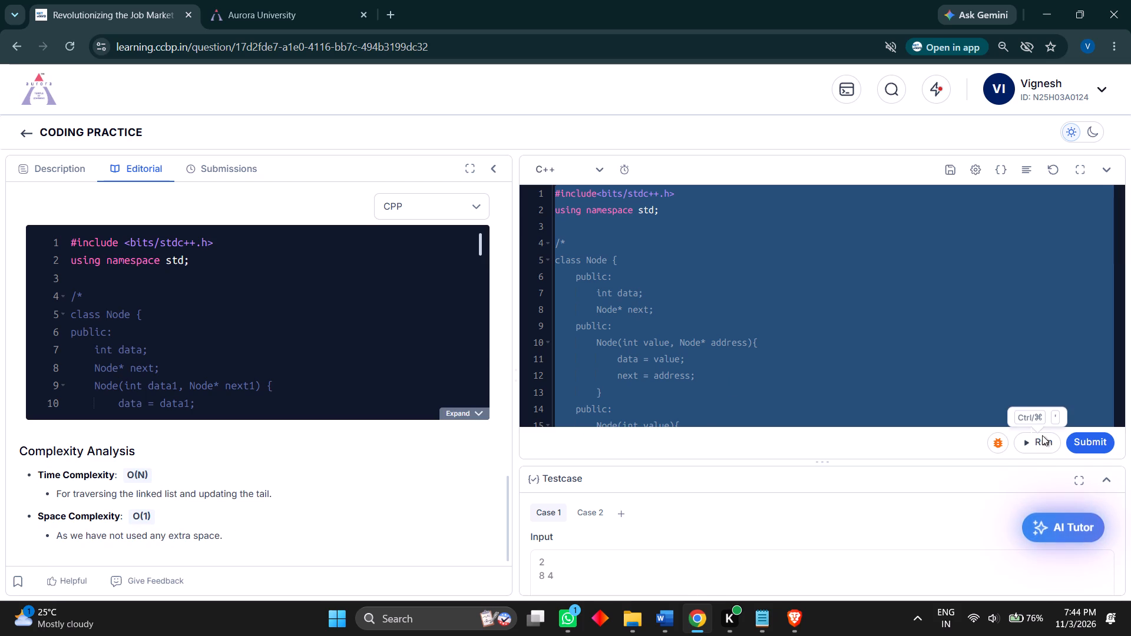
left_click(1041, 445)
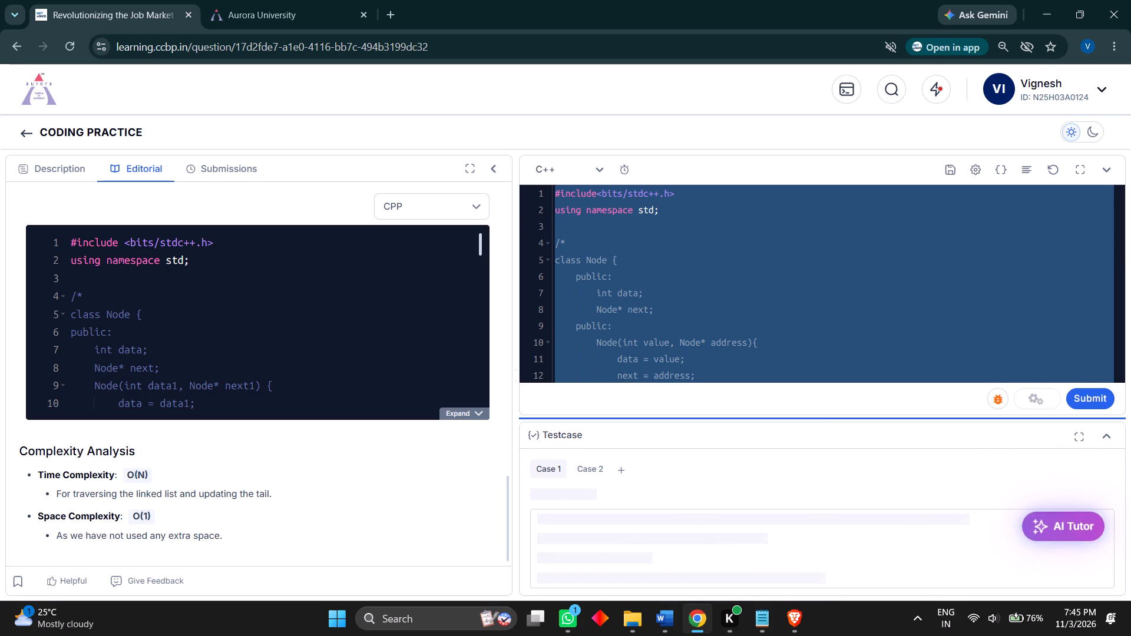
left_click_drag(827, 416, 830, 180)
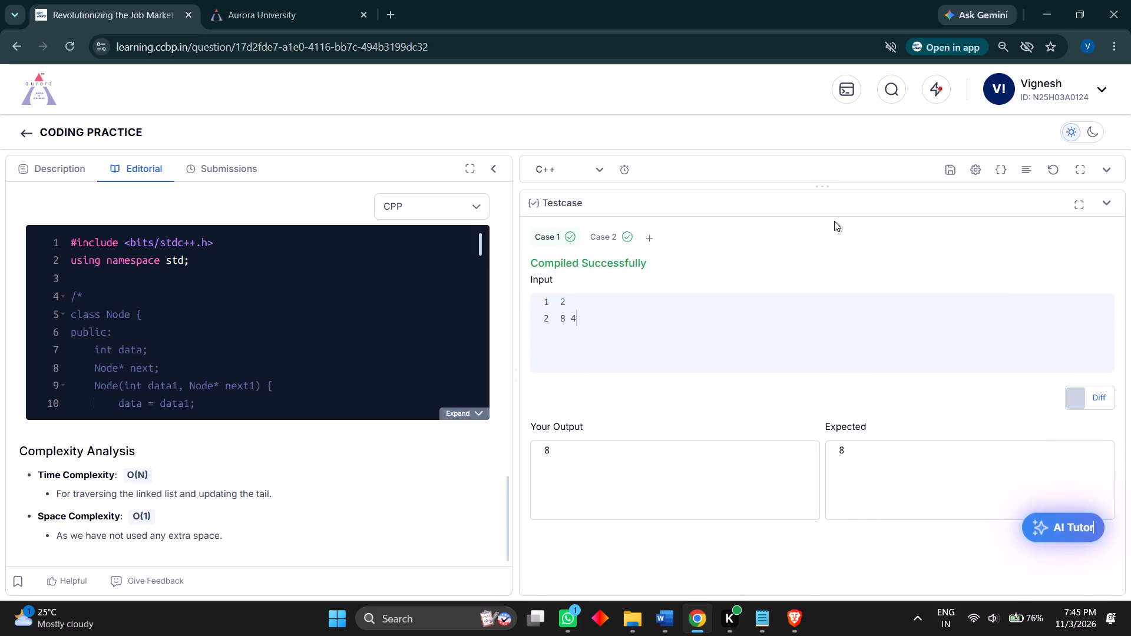
left_click(59, 163)
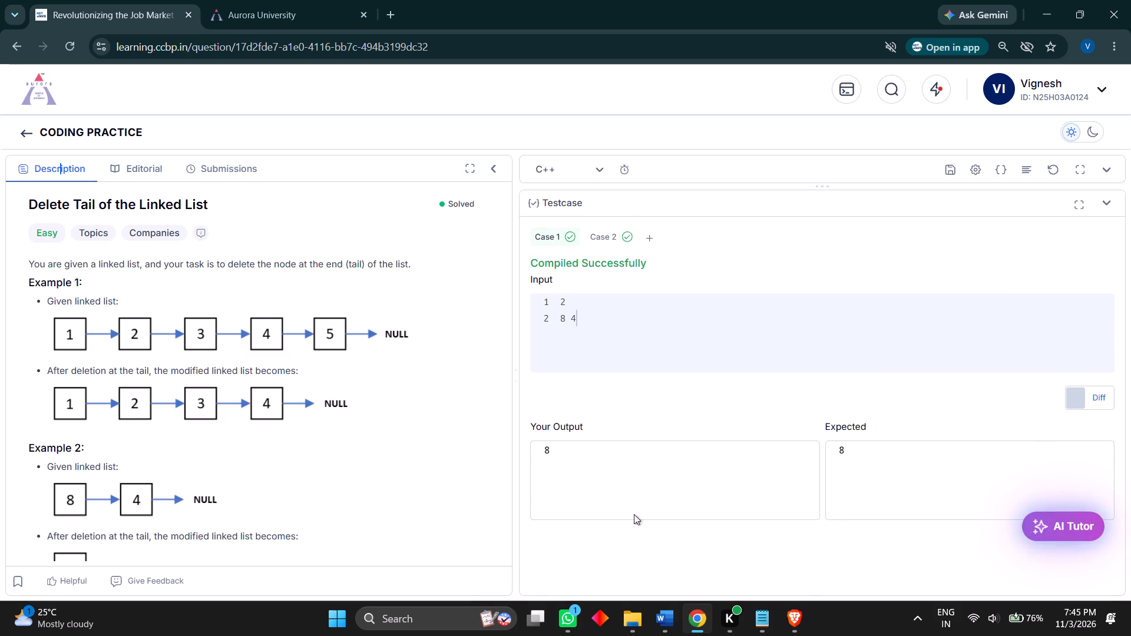
key("Print")
left_click(404, 430)
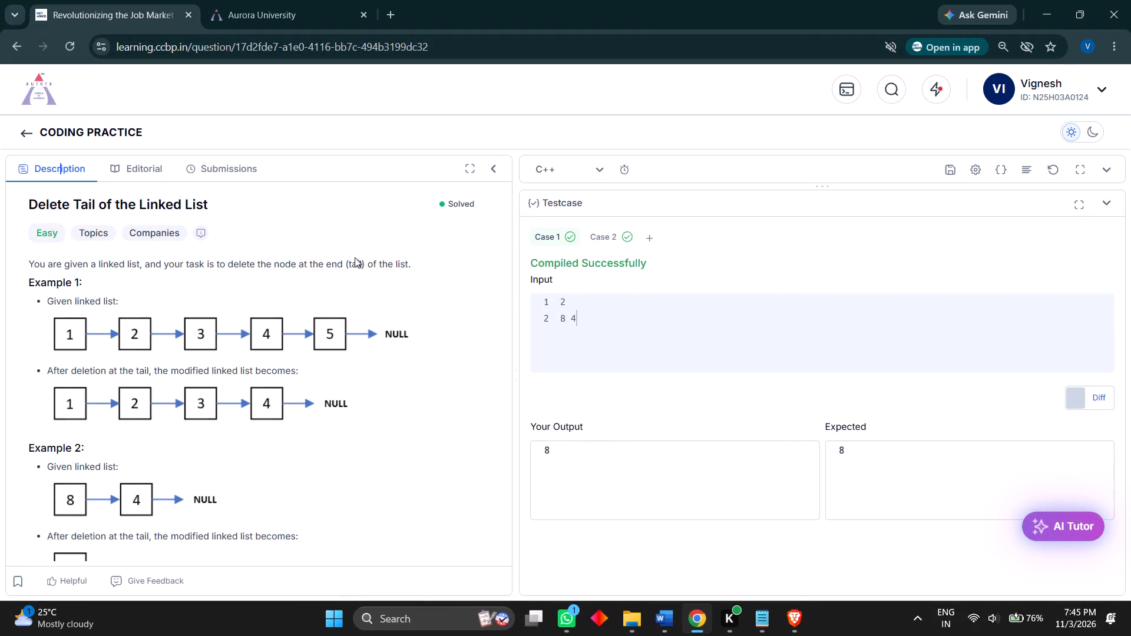
Switch to Word and paste the captured screenshot below "C. Screen Shot of Output vs Expected Output" of experiment 2.5.
left_click(668, 624)
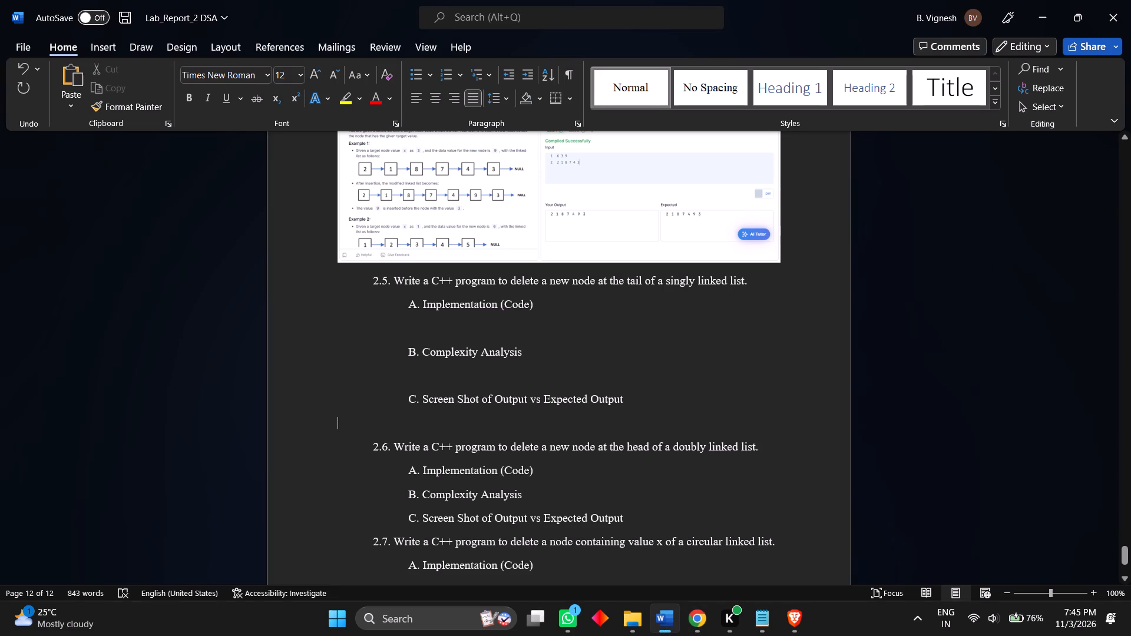
key("ctrl+v")
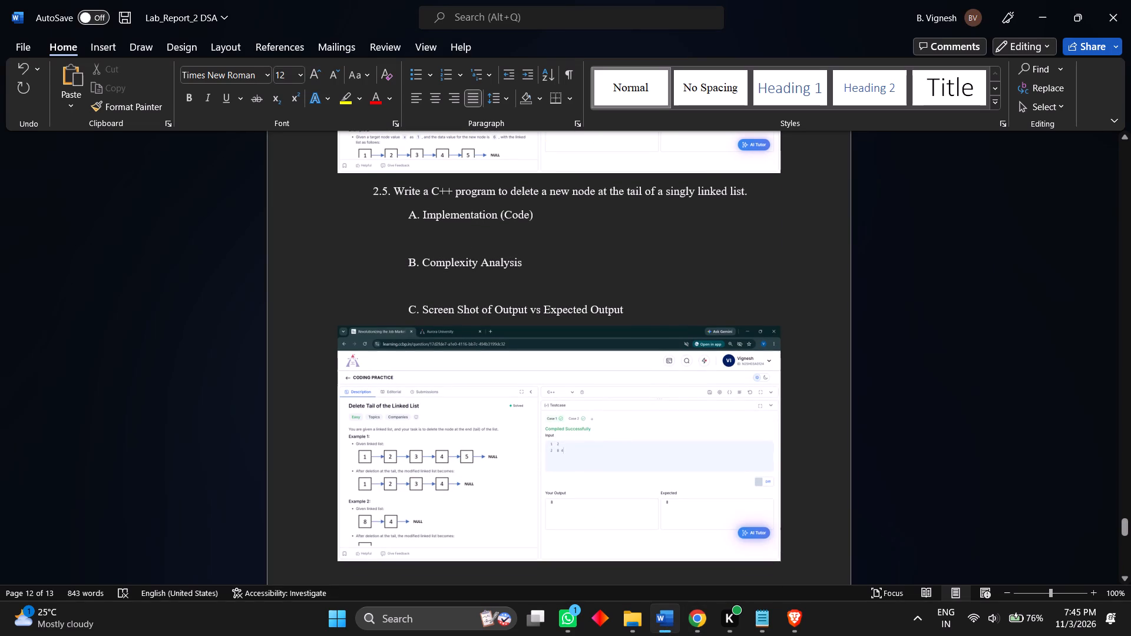
Paste the copied O(N) time and O(1) space complexity text from the clipboard history under experiment 2.5's Complexity Analysis, keeping text only.
left_click(453, 287)
key("super+v")
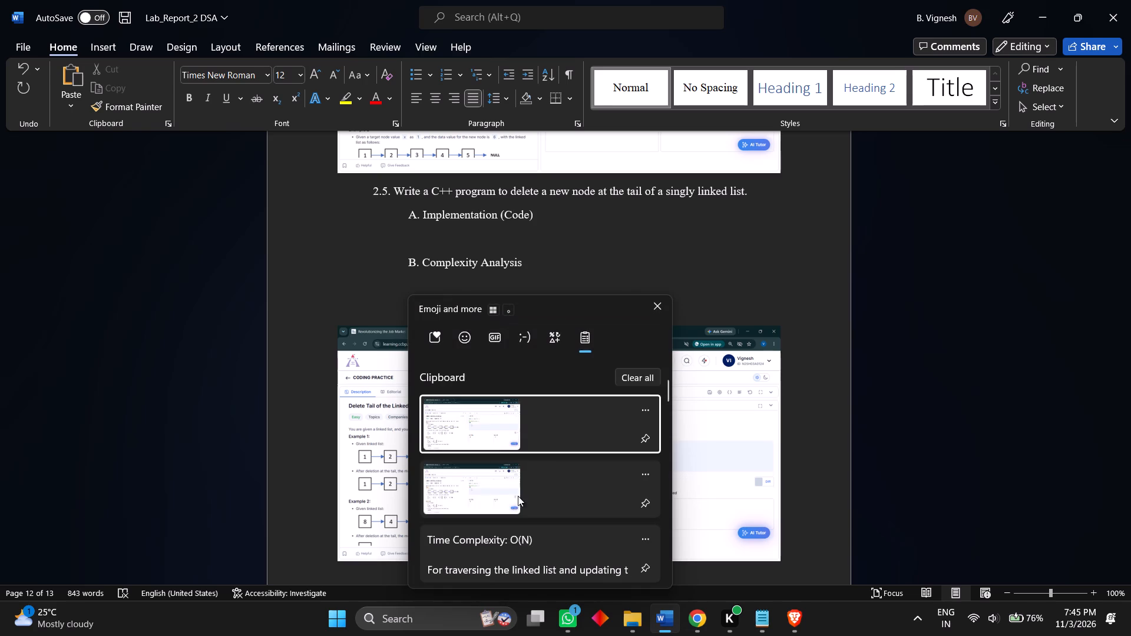
scroll(518, 524, "down", 1)
left_click(525, 486)
key("ctrl+v")
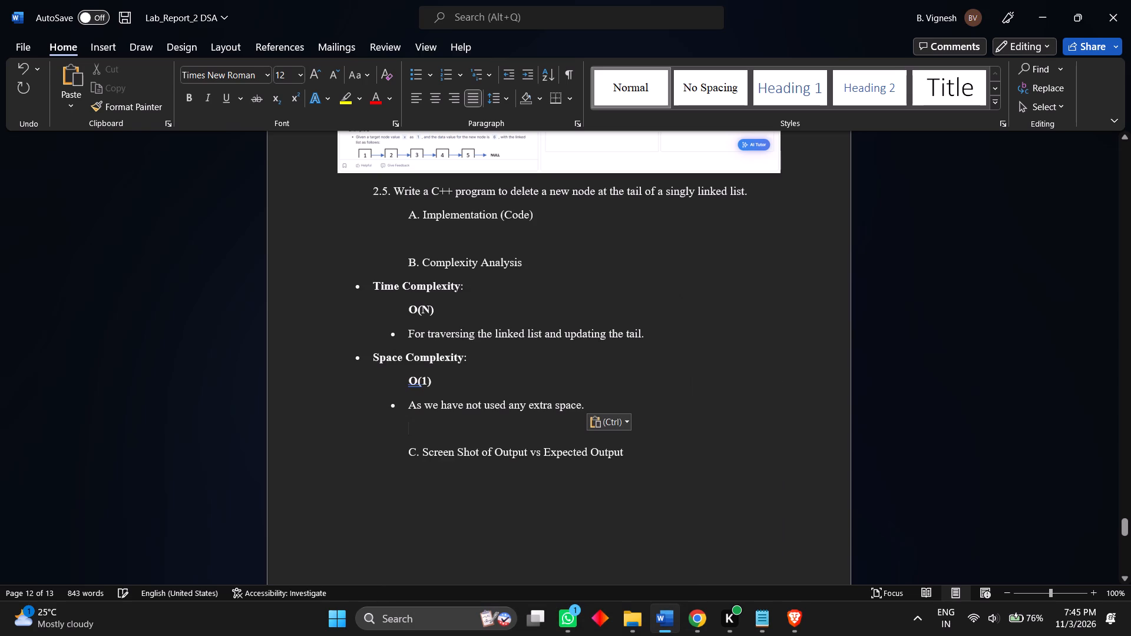
left_click(600, 414)
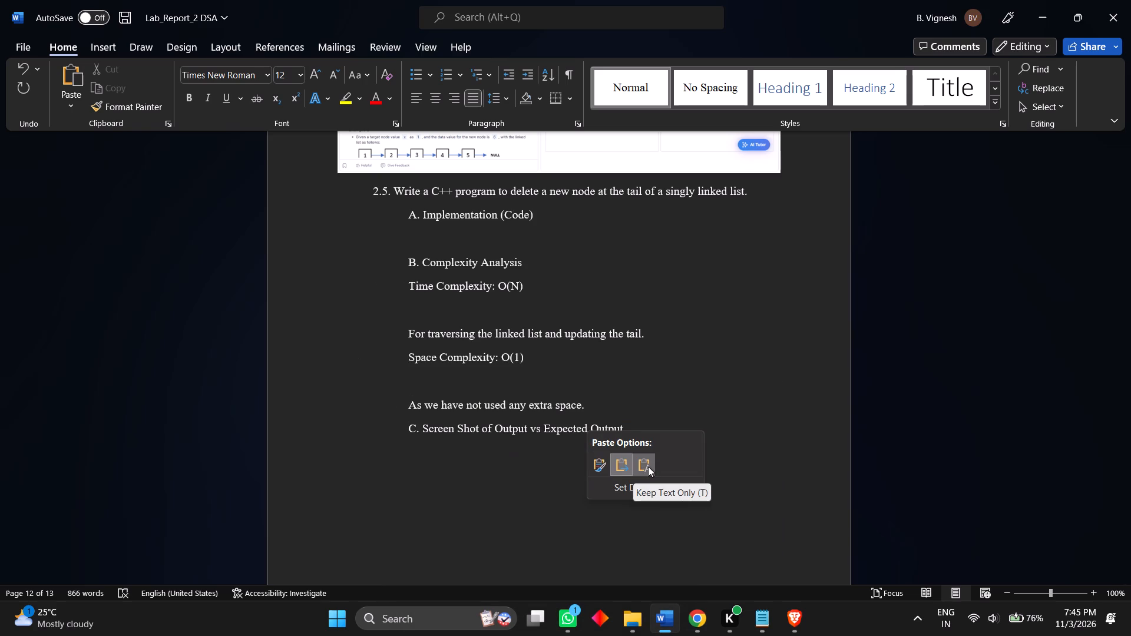
left_click(648, 466)
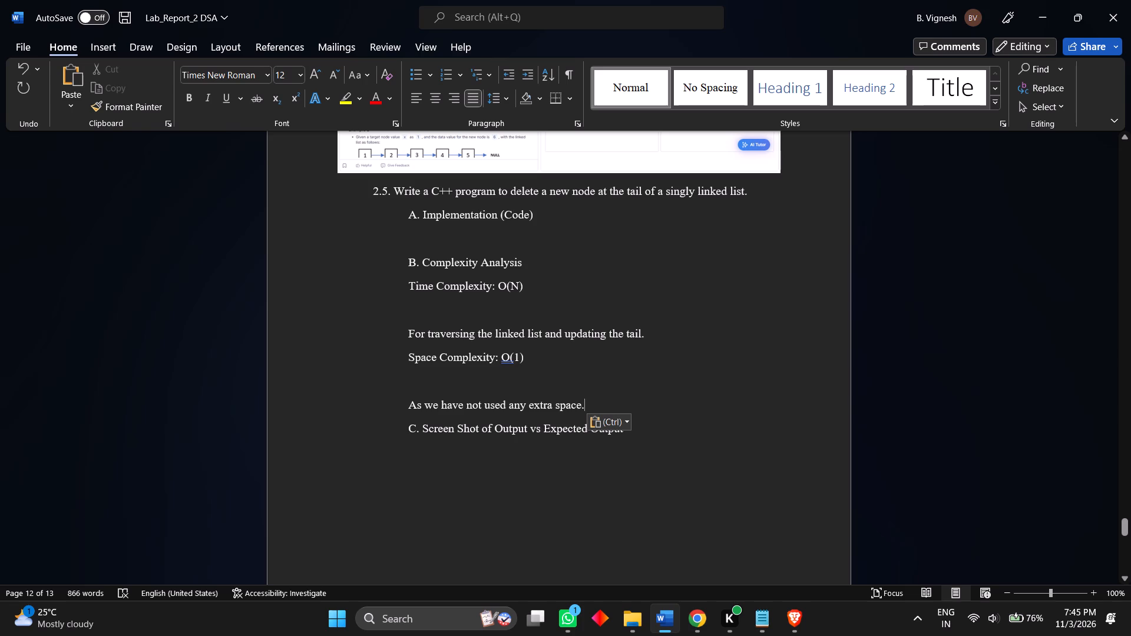
Remove the blank lines below the Space Complexity and Time Complexity entries of experiment 2.5.
left_click(442, 386)
key("BackSpace")
key("BackSpace")
key("BackSpace")
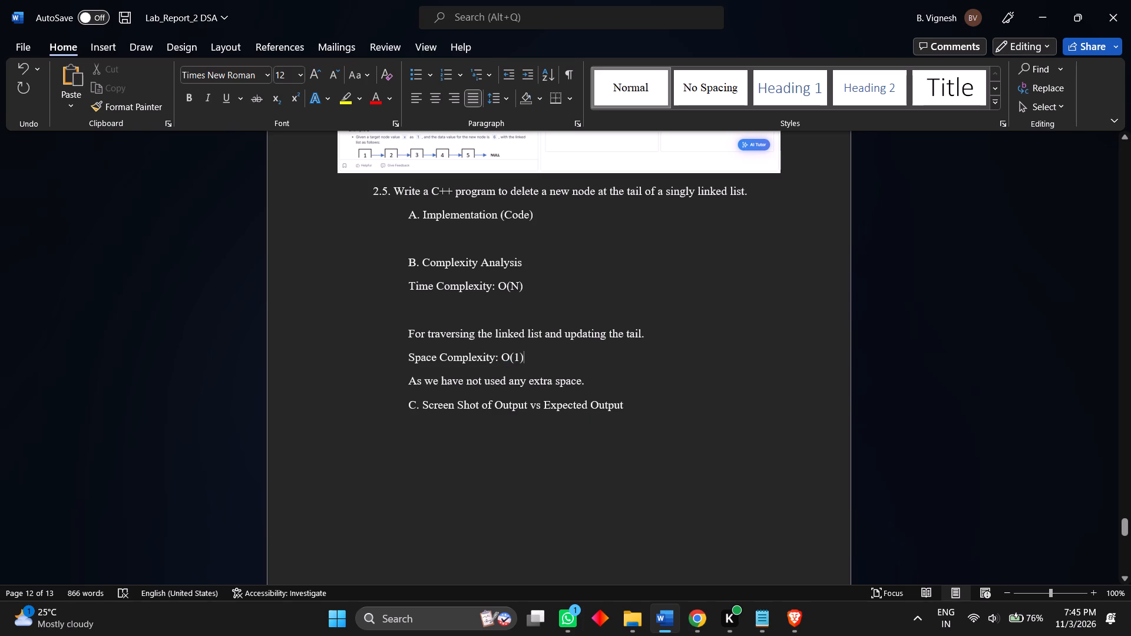
left_click(494, 296)
left_click(482, 314)
key("BackSpace")
key("BackSpace")
key("BackSpace")
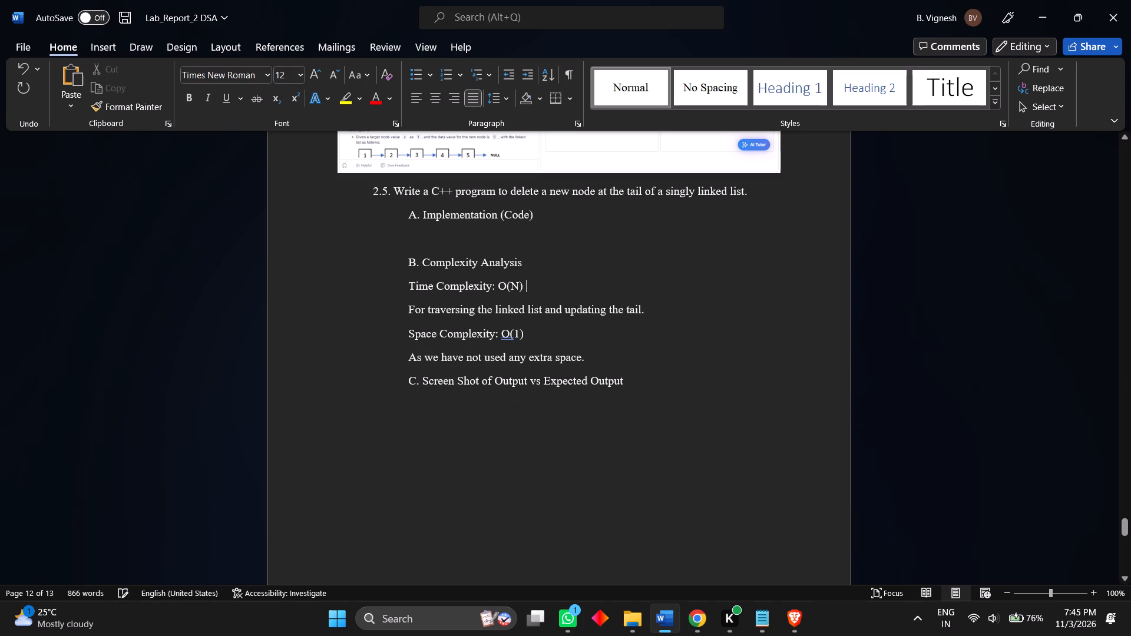
Indent the explanation lines below Time Complexity and Space Complexity in experiment 2.5 by one level.
left_click(401, 286)
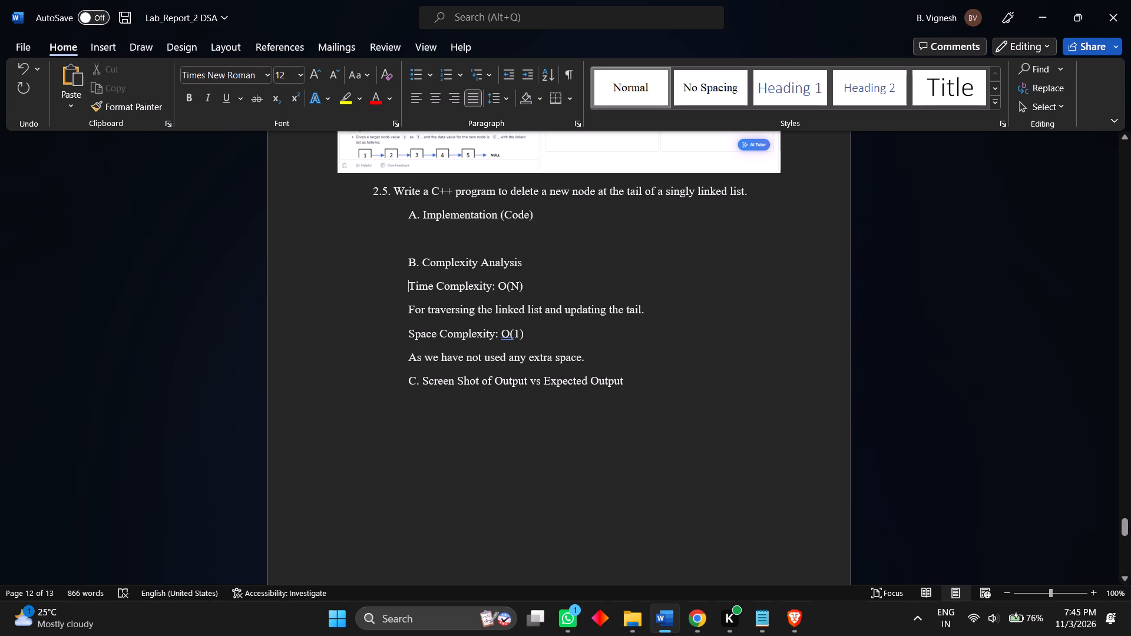
left_click(411, 310)
key("Tab")
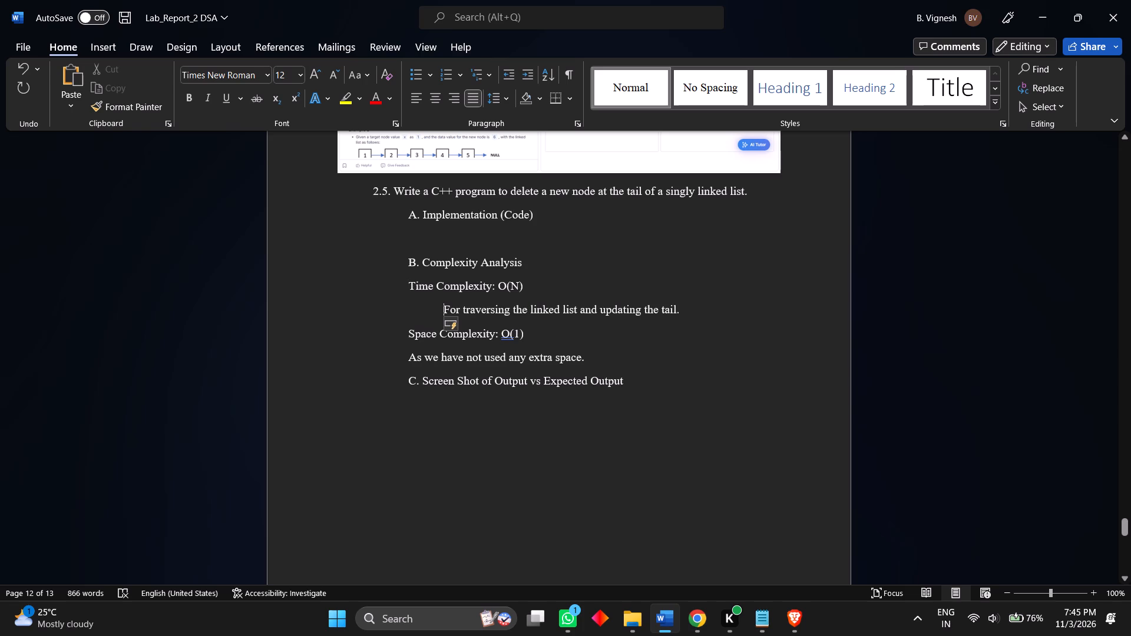
left_click(404, 357)
key("Tab")
Paste the copied C++ solution code from the clipboard history under experiment 2.5's Implementation (Code) heading and check the result.
left_click(445, 237)
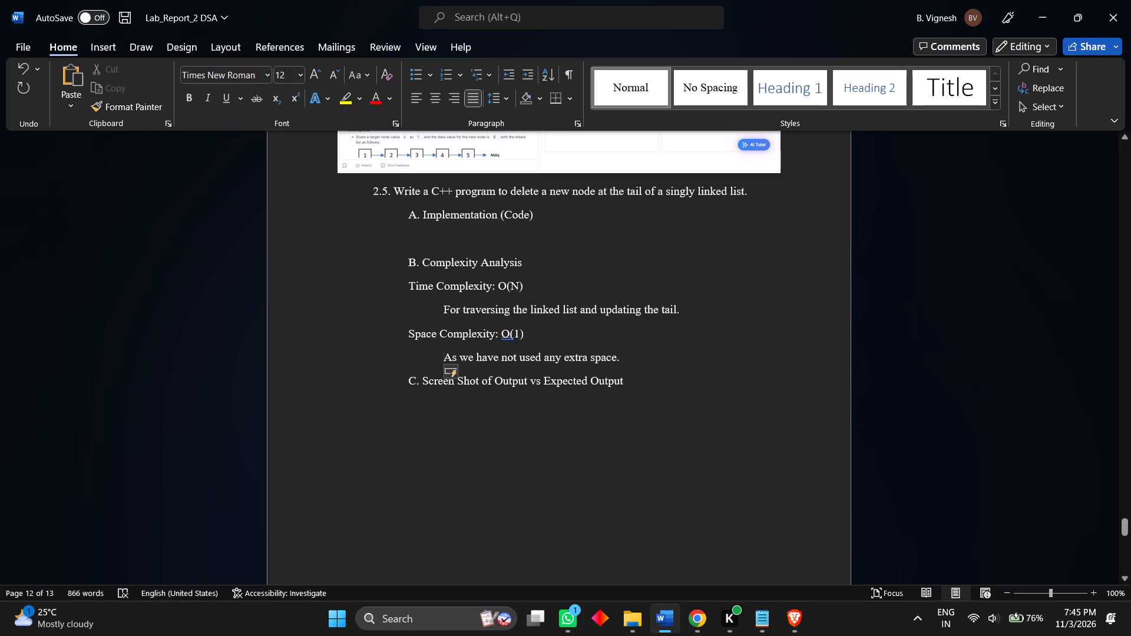
key("super+v")
scroll(510, 418, "down", 3)
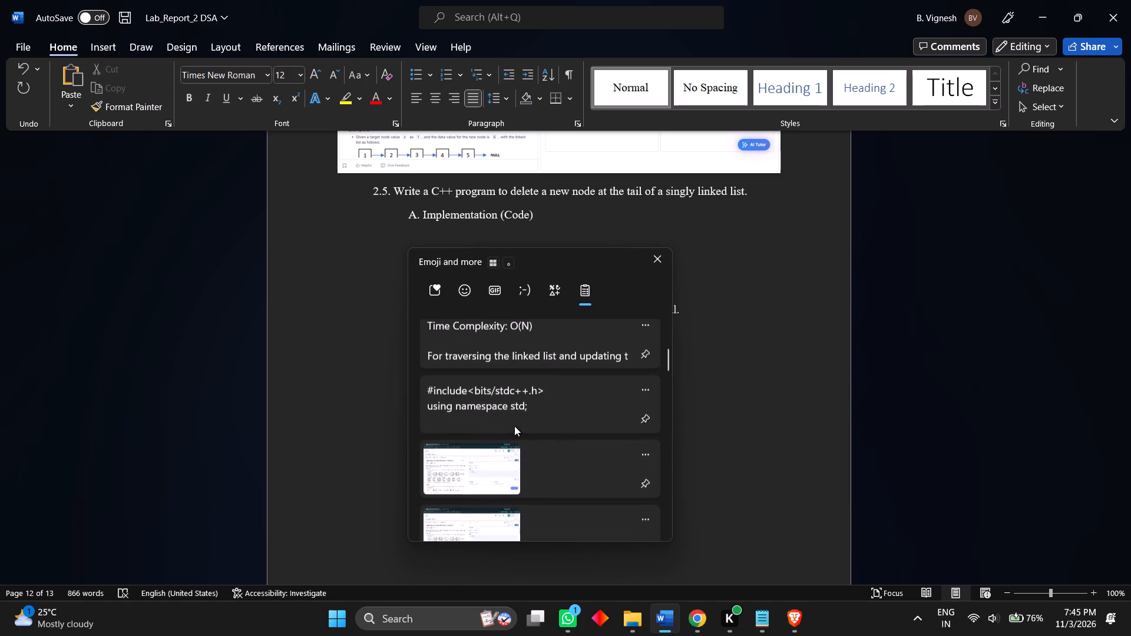
left_click(530, 380)
key("ctrl+v")
scroll(524, 355, "up", 4)
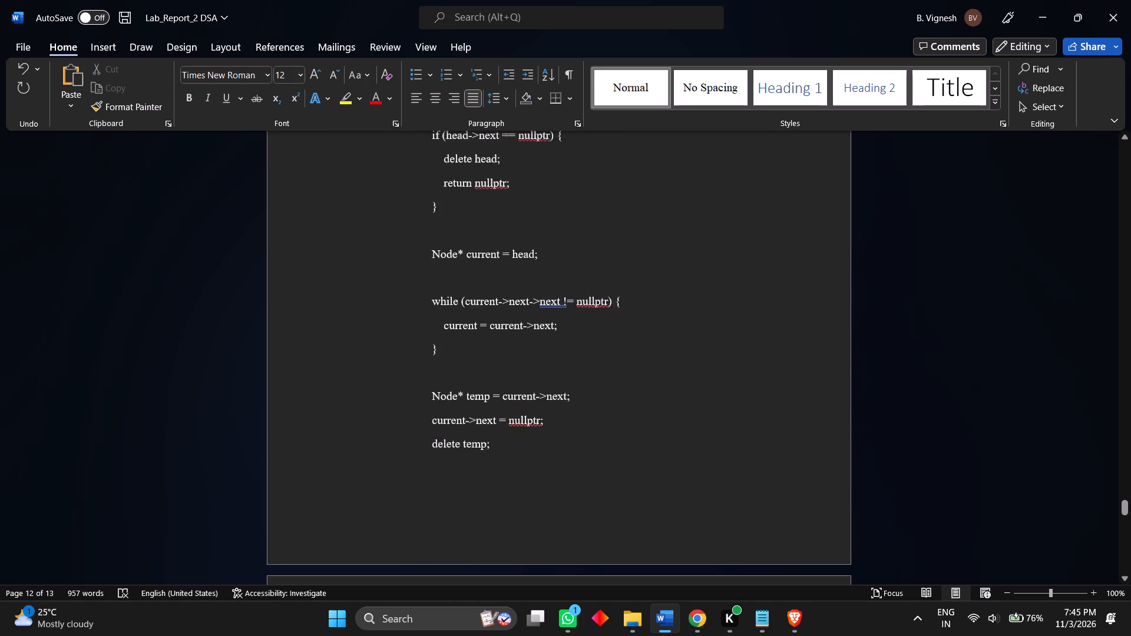
scroll(531, 351, "up", 4)
scroll(531, 351, "down", 8)
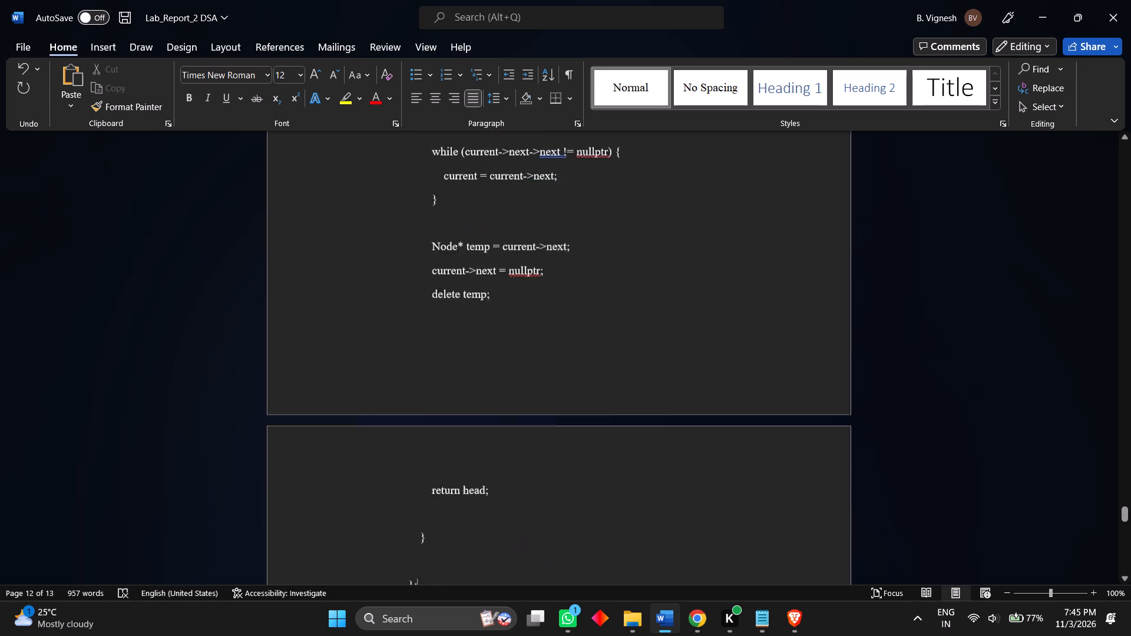
scroll(535, 351, "down", 6)
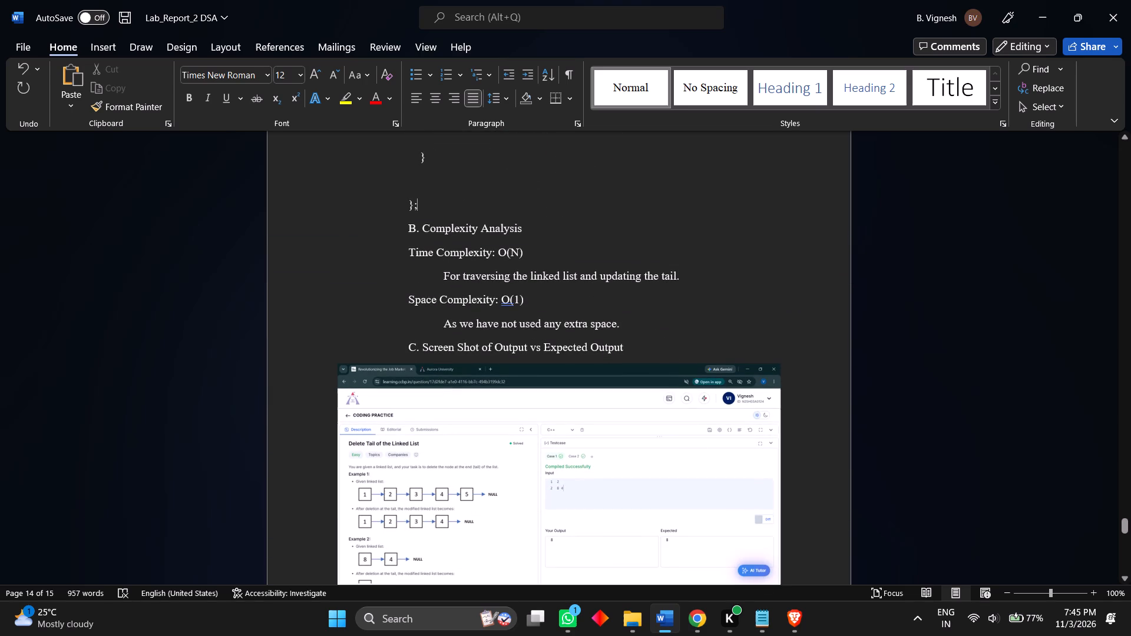
left_click_drag(531, 336, 526, 319)
Add an empty line below each of experiment 2.6's Implementation, Complexity Analysis and Screen Shot headings.
scroll(518, 320, "down", 5)
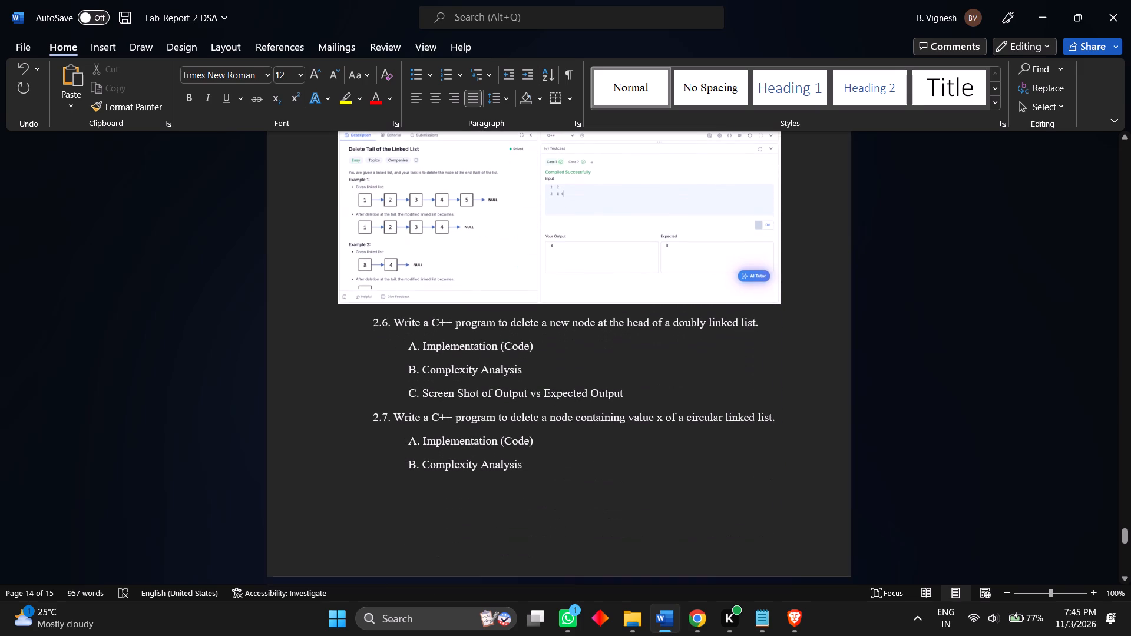
left_click(571, 356)
key("Return")
left_click(550, 403)
key("Return")
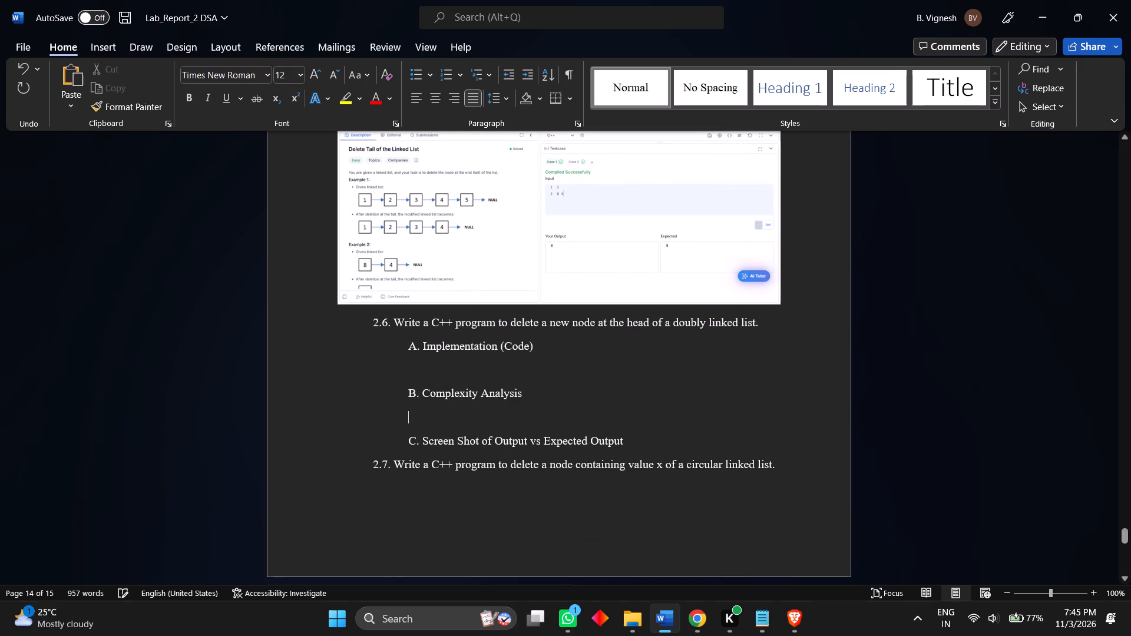
left_click(633, 440)
key("Return")
Switch to Chrome and open the description of the "Delete Head of the Linked List" problem from the coding practice list.
left_click(693, 634)
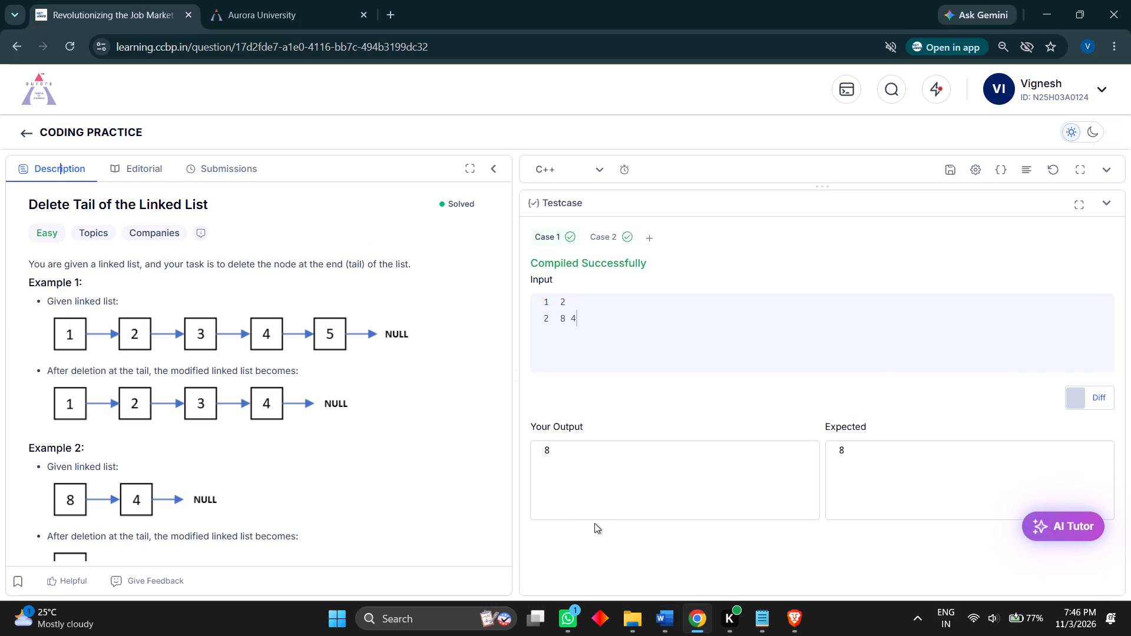
left_click(662, 633)
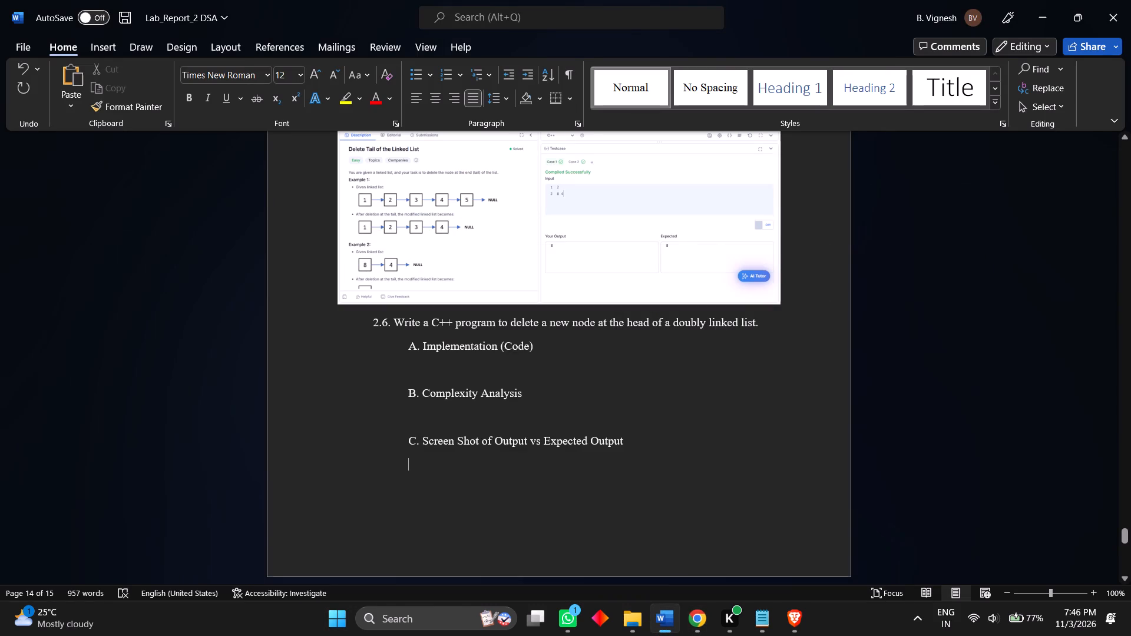
left_click(682, 622)
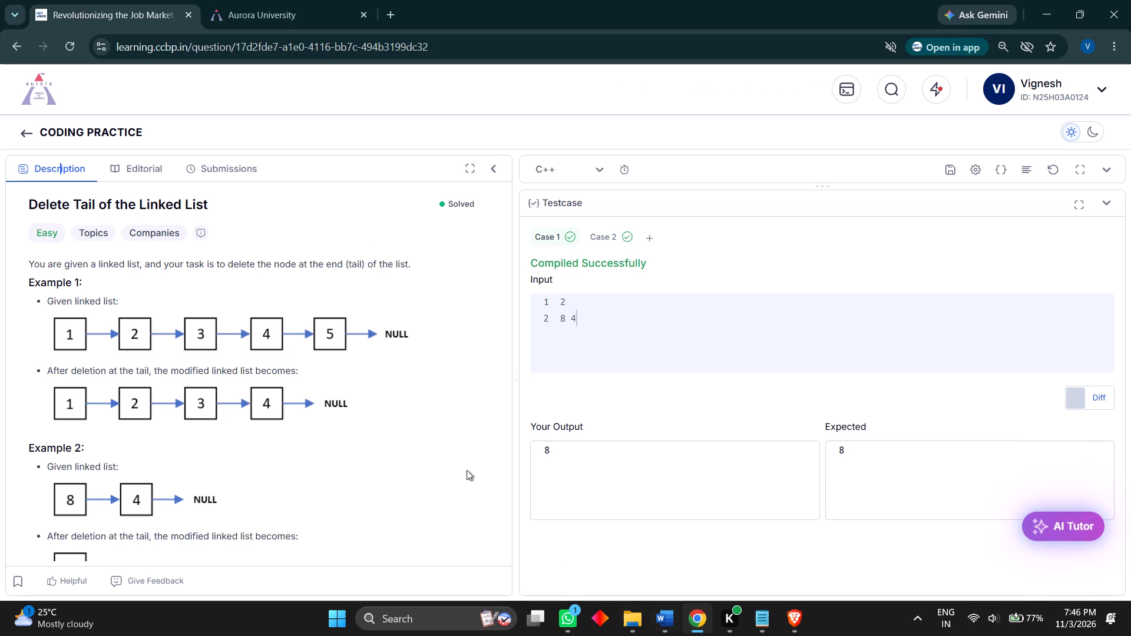
left_click(27, 133)
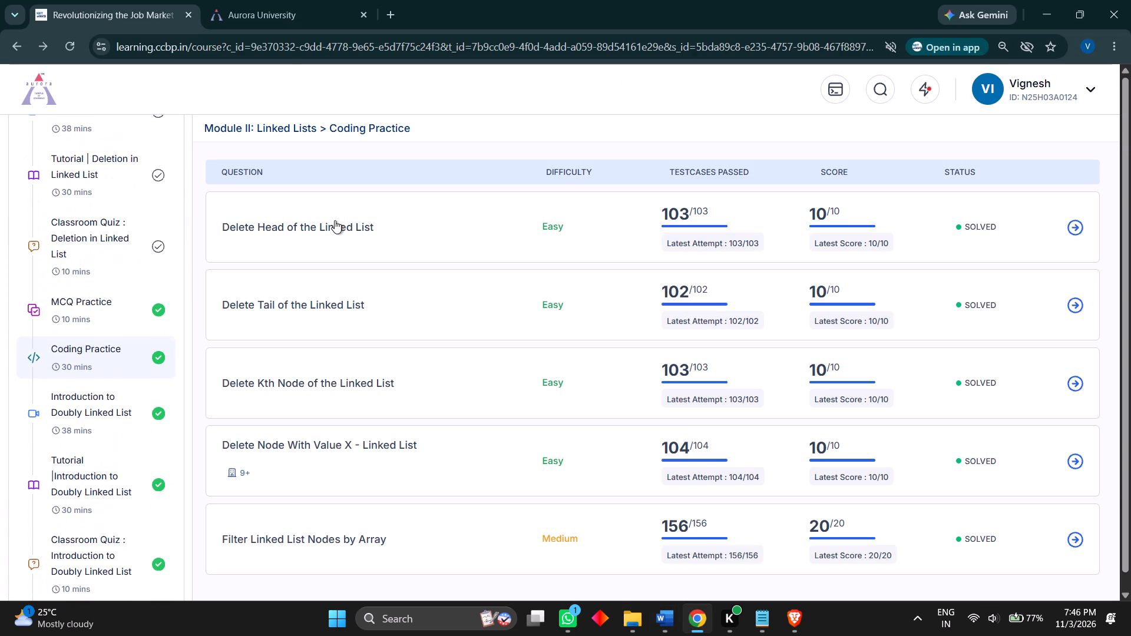
left_click(335, 220)
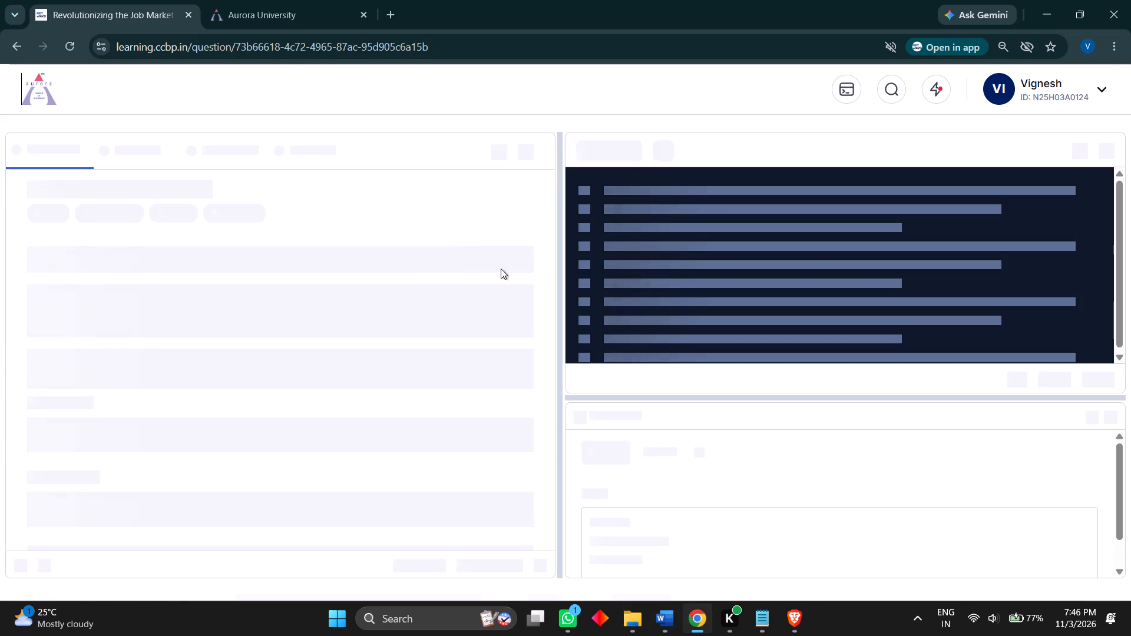
left_click(155, 171)
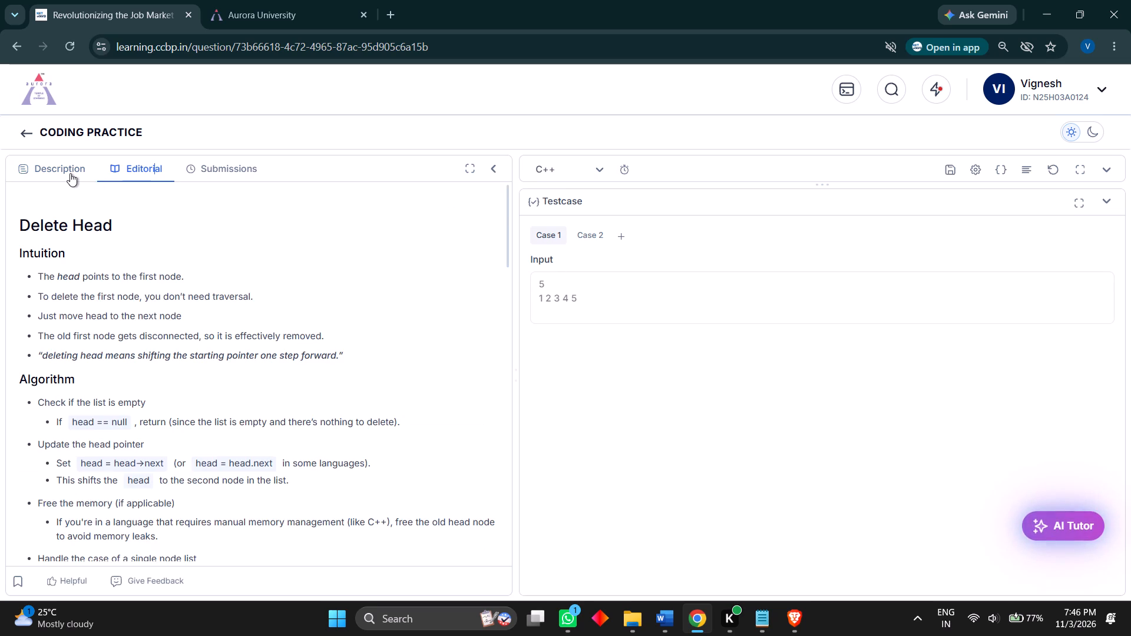
left_click(70, 173)
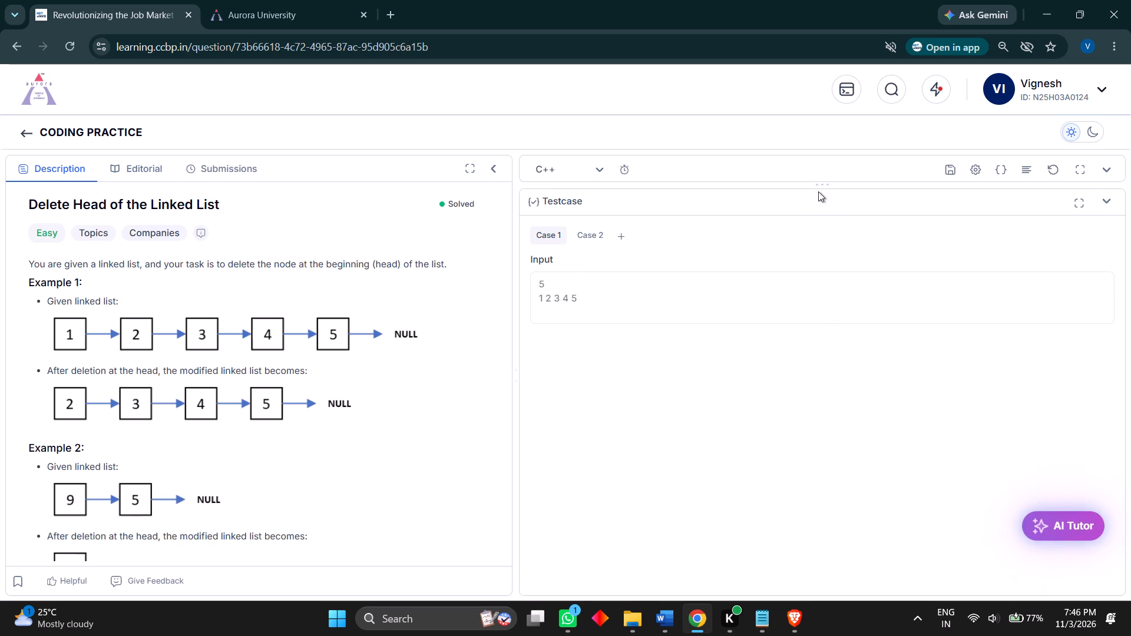
Run the Delete Head solution, enlarge the test case results and capture a screenshot showing them beside the problem description.
left_click_drag(819, 182, 832, 262)
left_click(1034, 243)
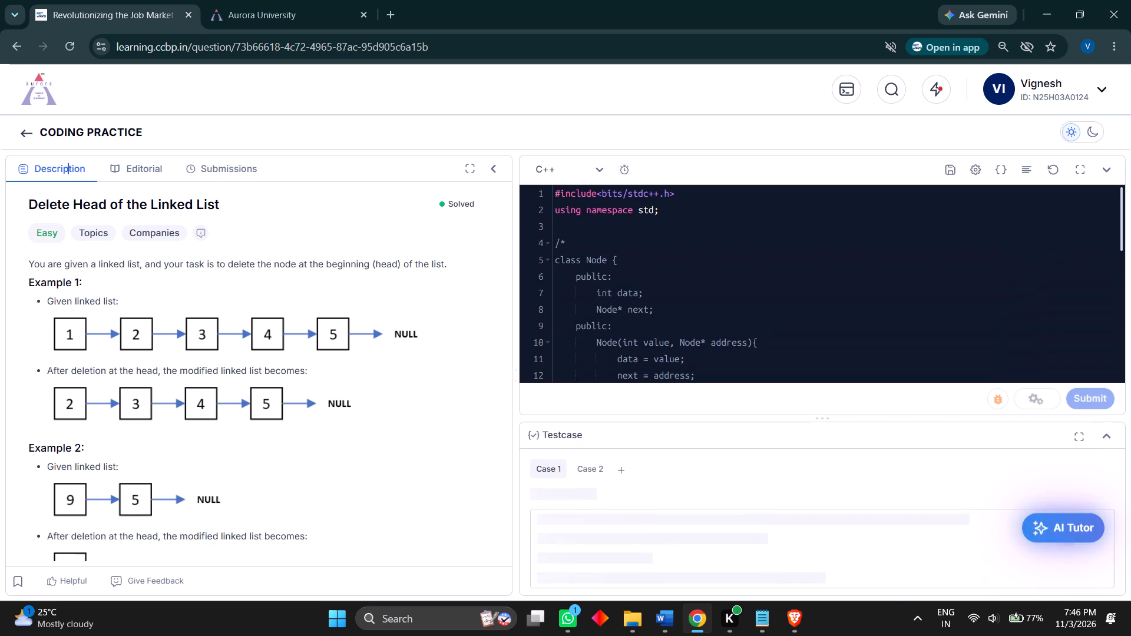
left_click_drag(821, 422, 830, 221)
key("Print")
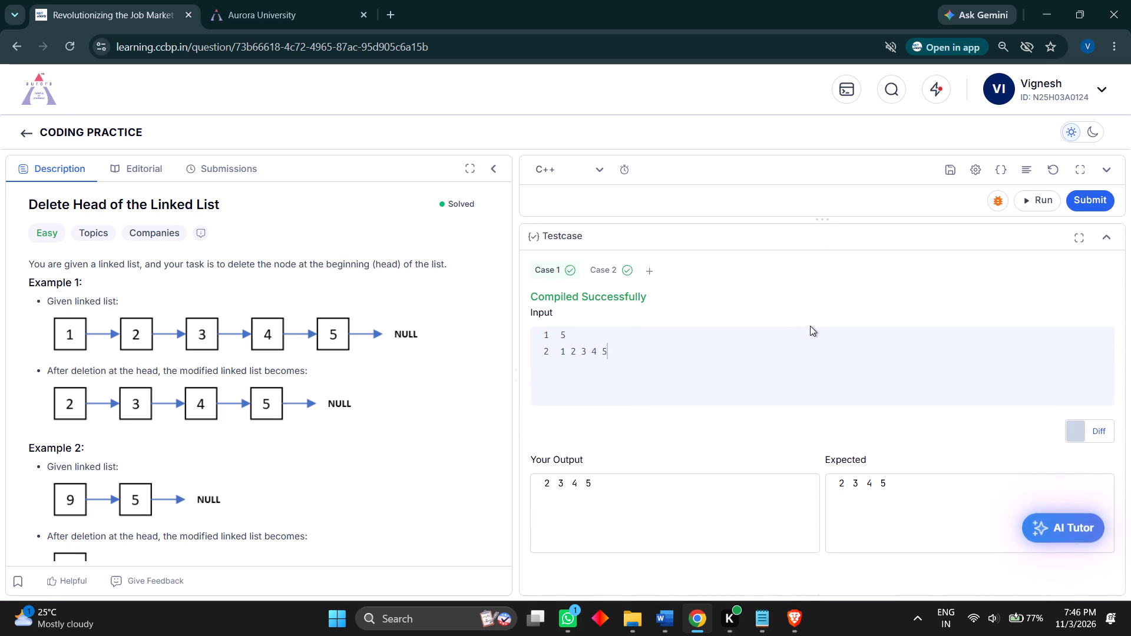
left_click(810, 326)
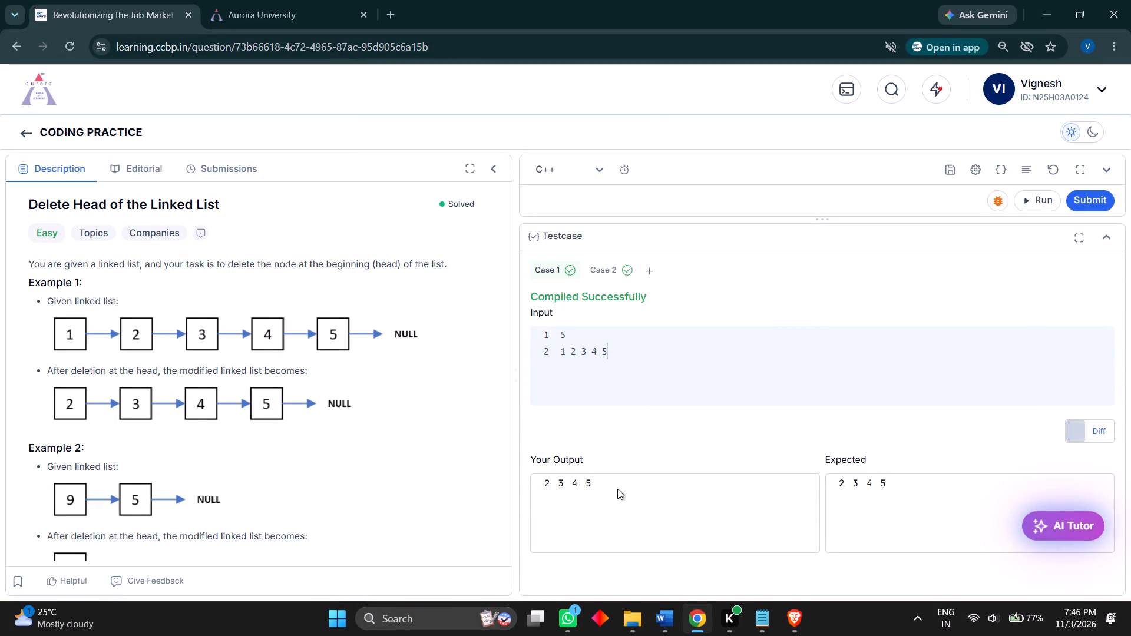
Enlarge the code editor again and copy the entire C++ solution for Delete Head of the Linked List.
left_click_drag(824, 220, 818, 259)
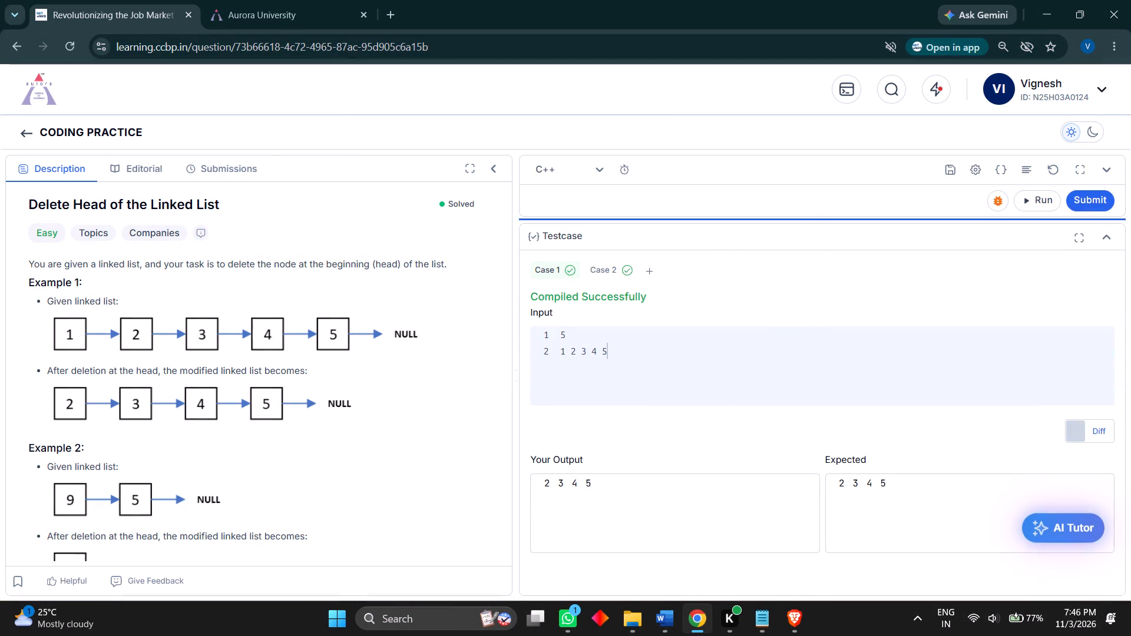
left_click_drag(818, 259, 807, 471)
left_click(726, 310)
key("ctrl+a")
key("ctrl+c")
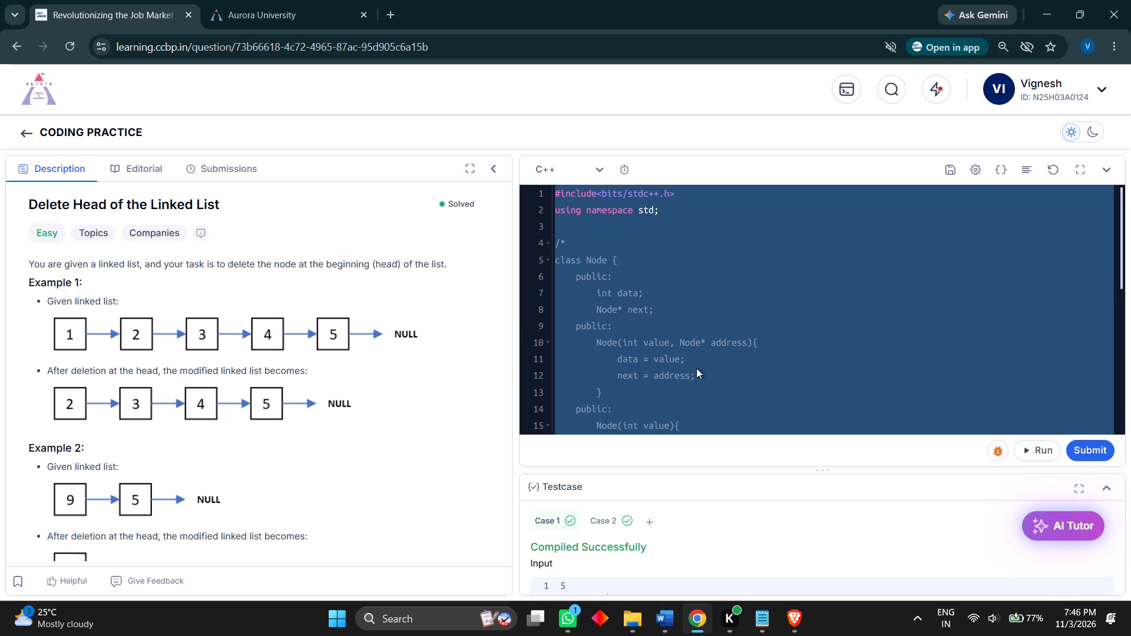
Copy the O(1) time and O(1) space complexity text with its explanations from the Delete Head editorial.
left_click(148, 167)
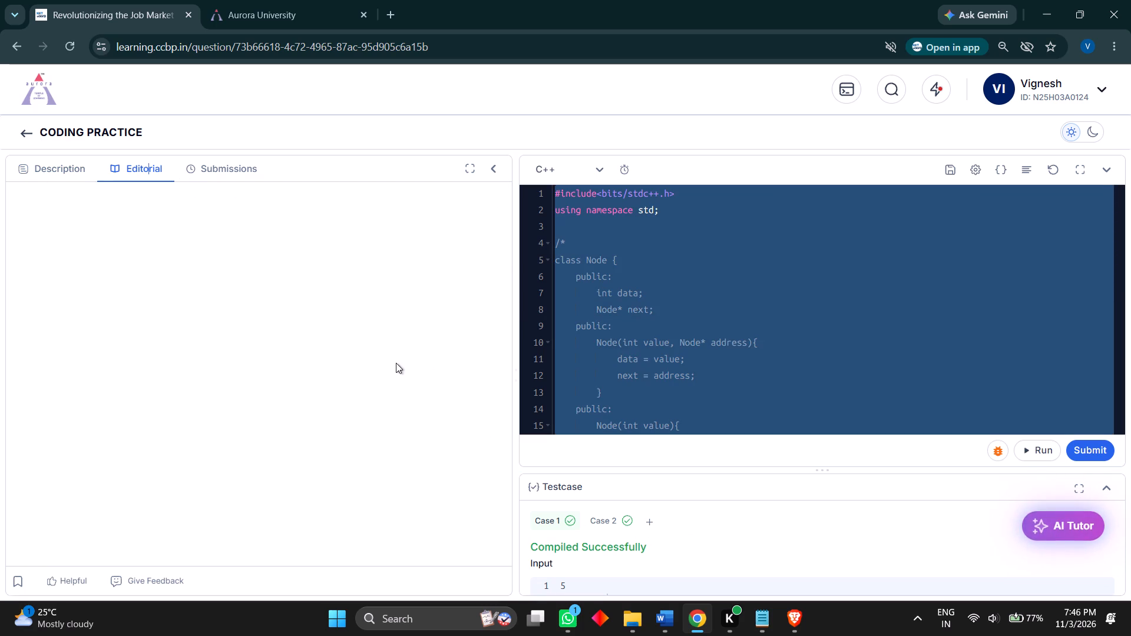
scroll(396, 362, "down", 11)
scroll(396, 353, "up", 2)
scroll(398, 346, "down", 1)
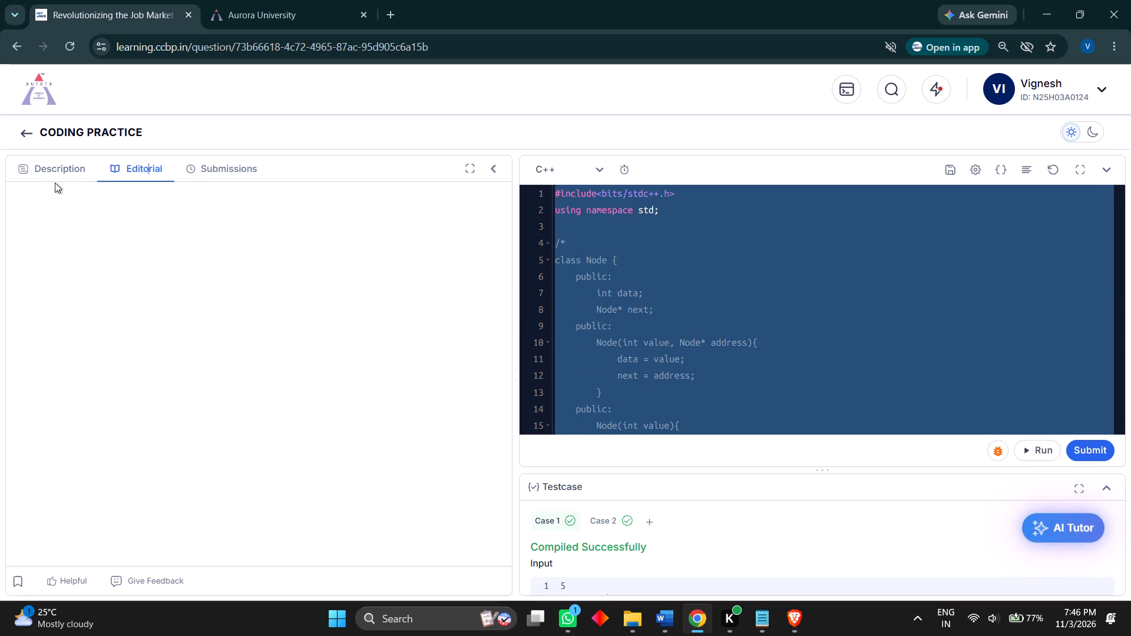
left_click(55, 181)
left_click(119, 171)
scroll(273, 345, "down", 5)
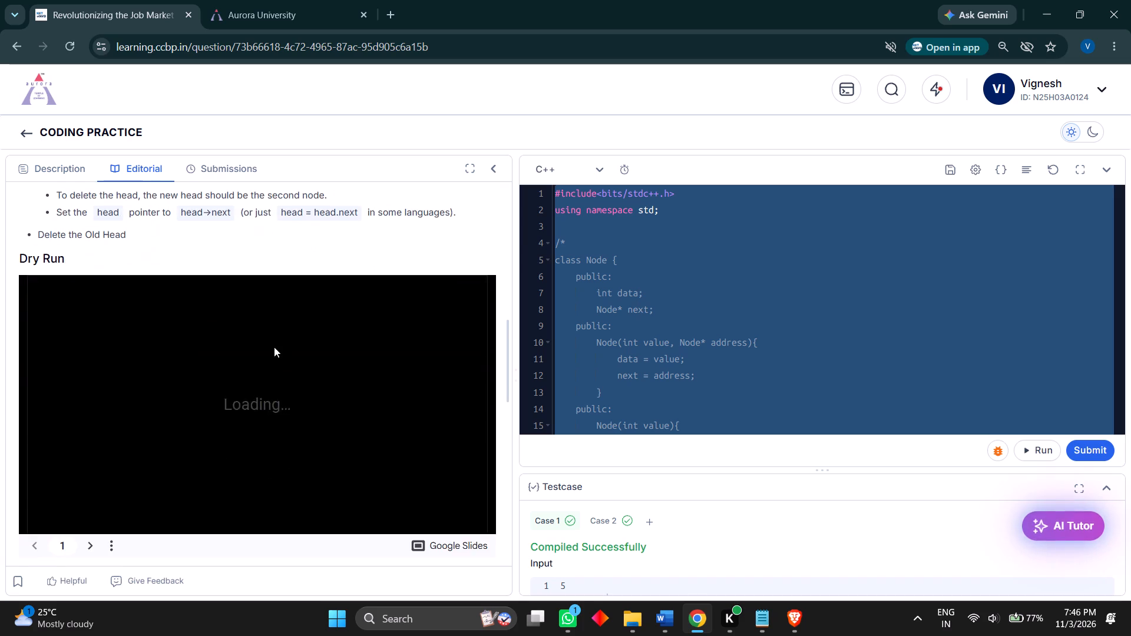
scroll(274, 347, "down", 11)
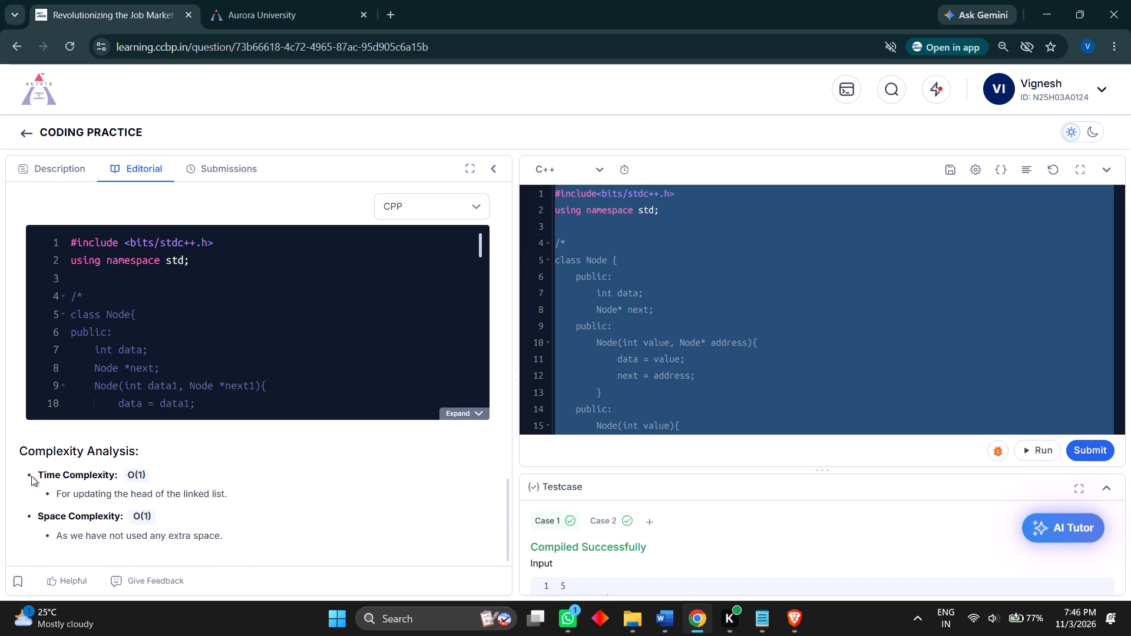
left_click_drag(37, 473, 117, 528)
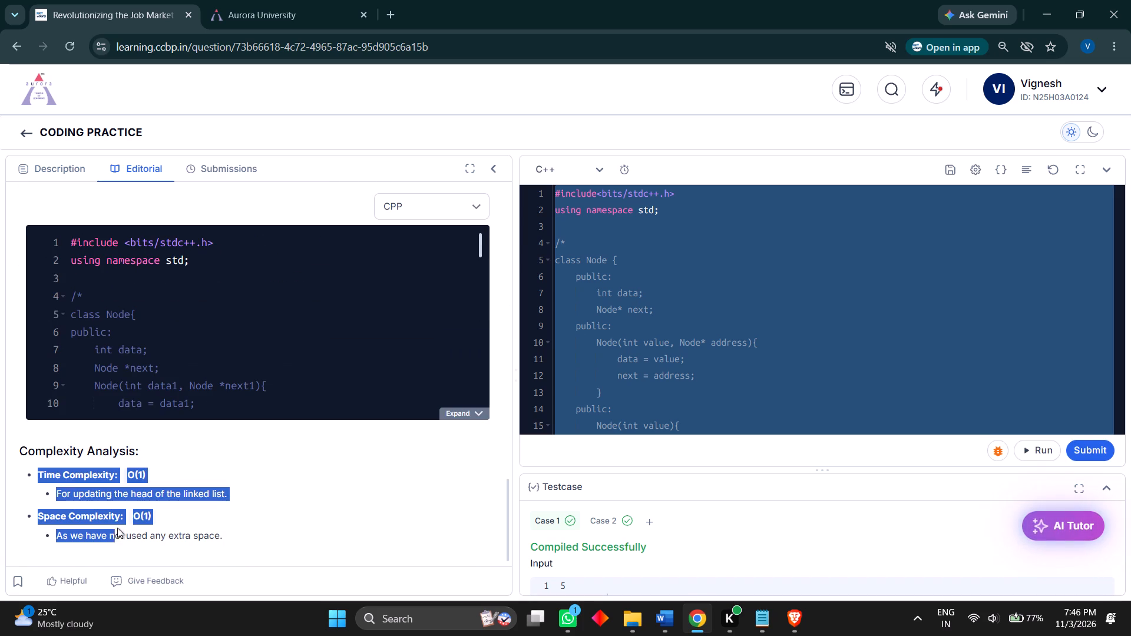
left_click_drag(117, 528, 237, 540)
key("ctrl+c")
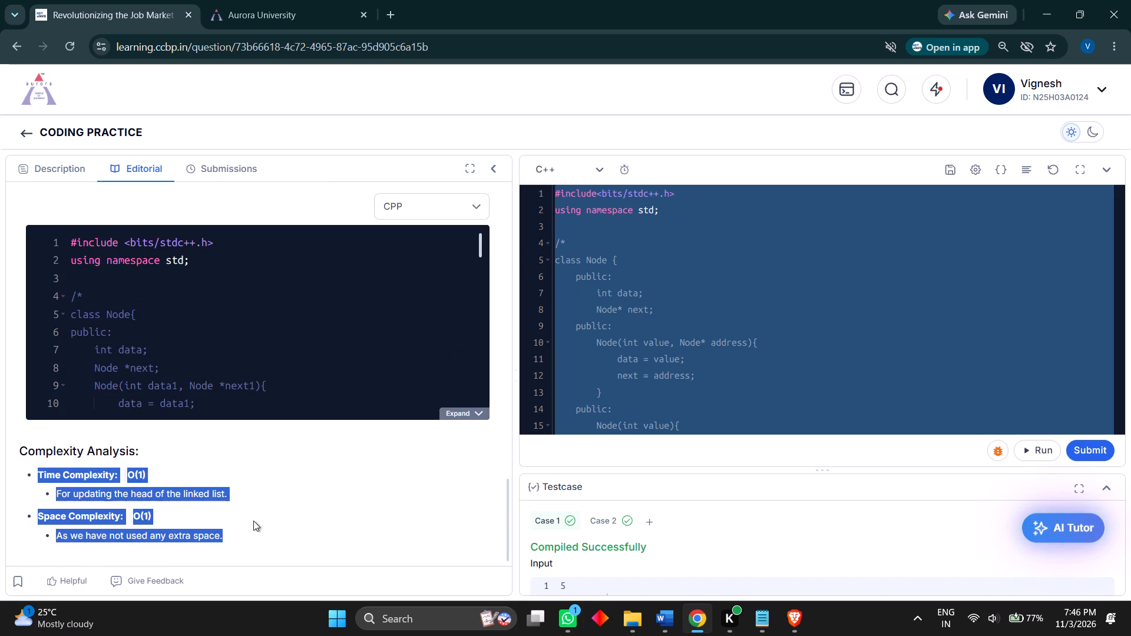
Switch to Word and paste the copied complexity text under experiment 2.6's Complexity Analysis, keeping text only.
left_click(659, 625)
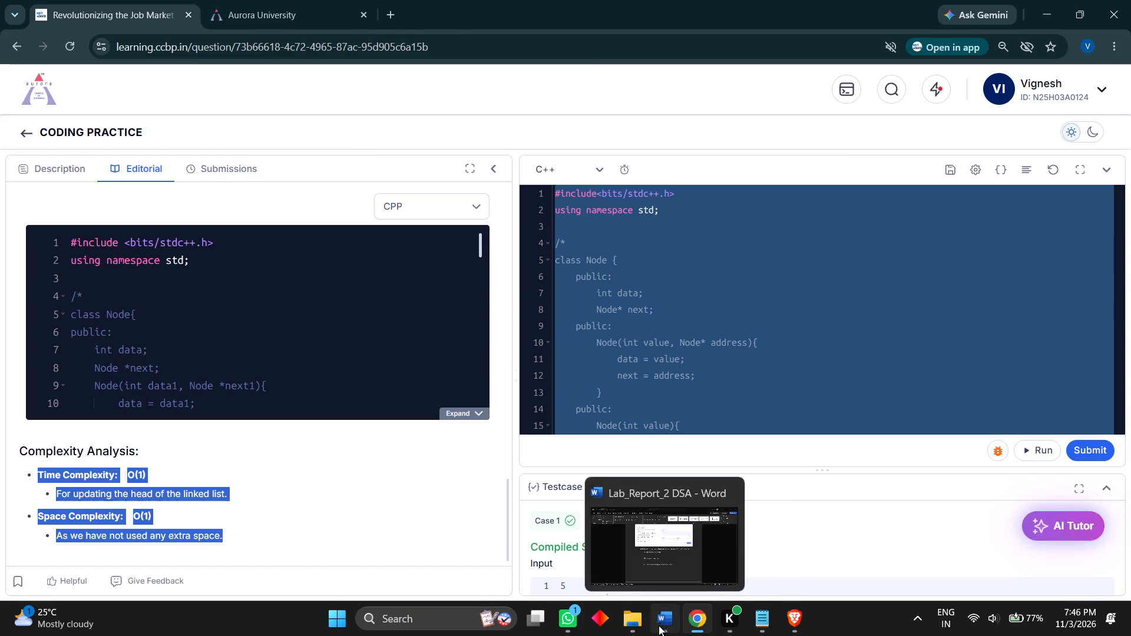
left_click(445, 428)
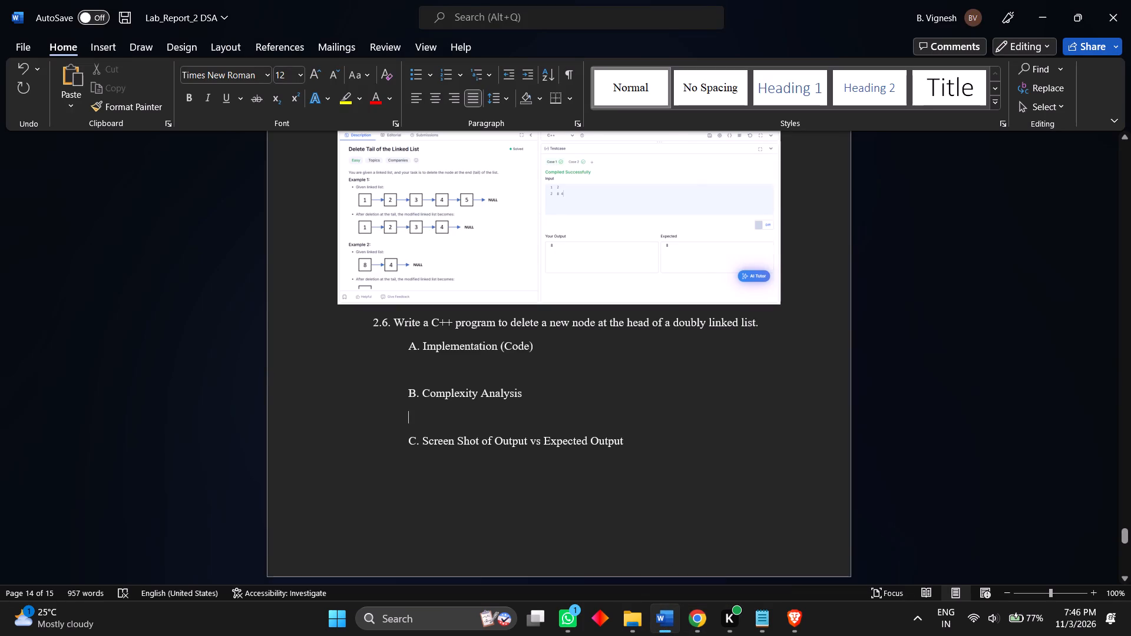
key("super+v")
left_click(514, 251)
key("ctrl+v")
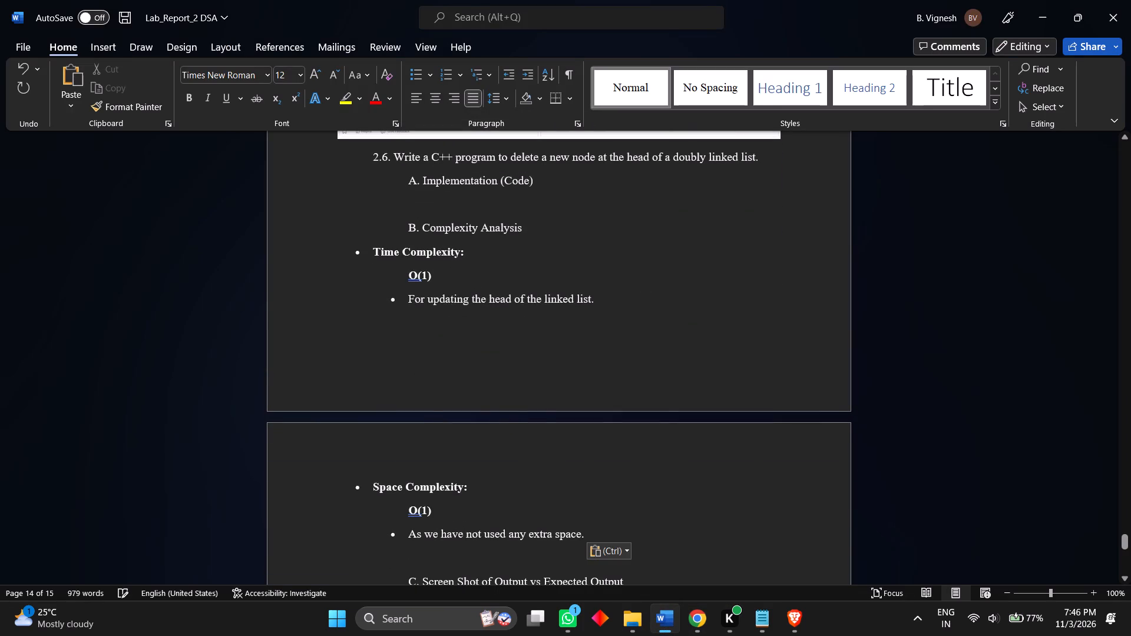
left_click(604, 553)
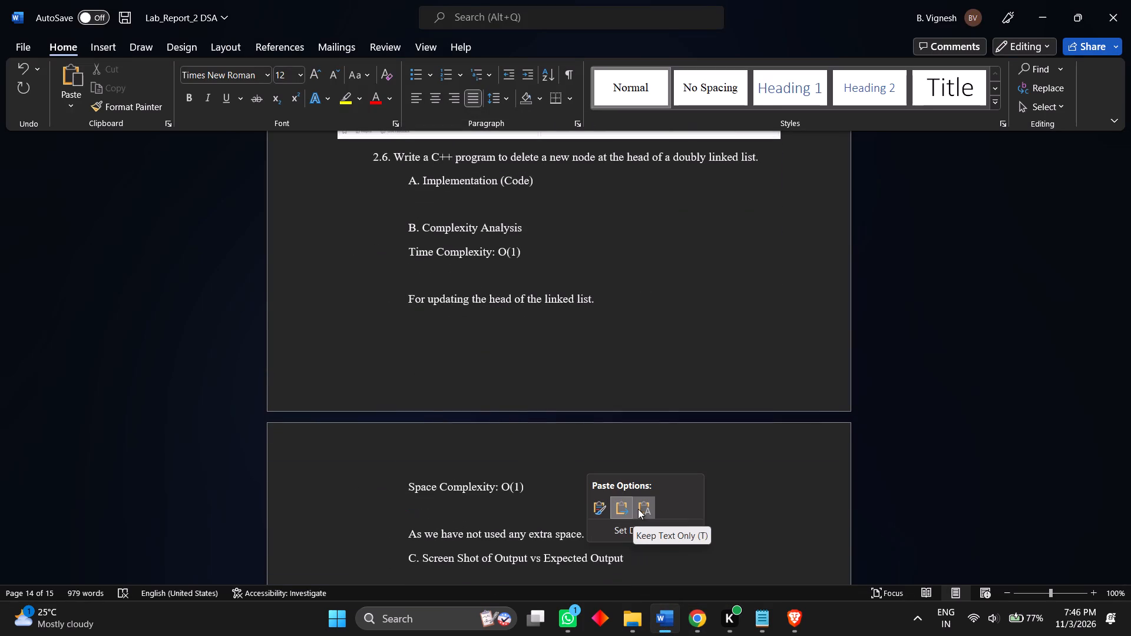
left_click(643, 507)
Remove the extra blank lines around the pasted time and space complexity text in experiment 2.6's Complexity Analysis.
left_click(416, 280)
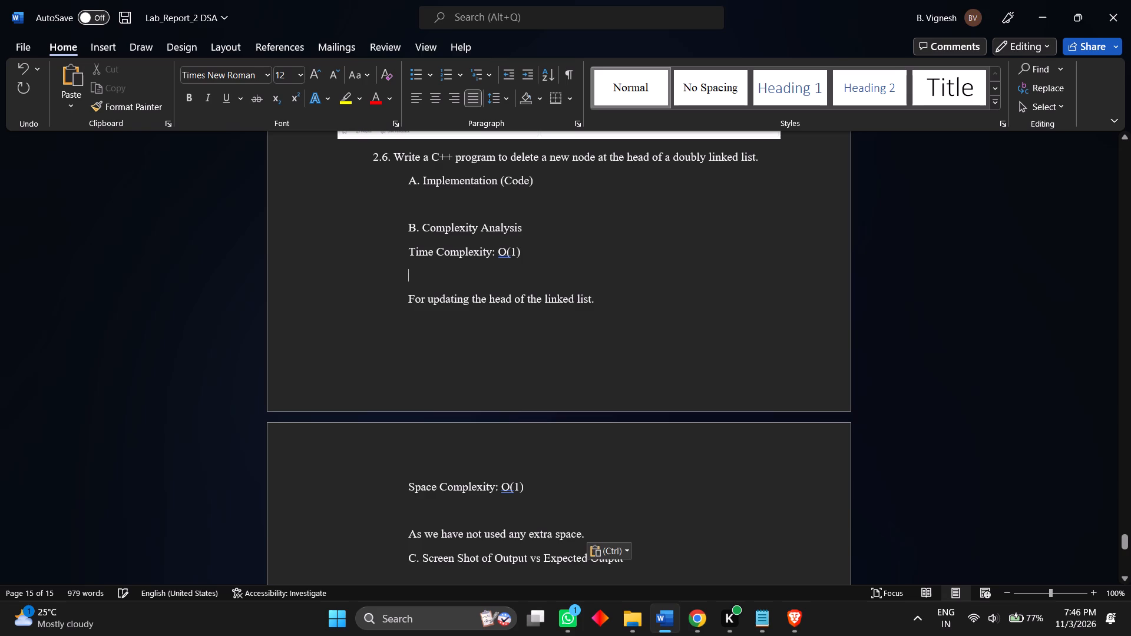
key("BackSpace")
key("BackSpace")
key("BackSpace")
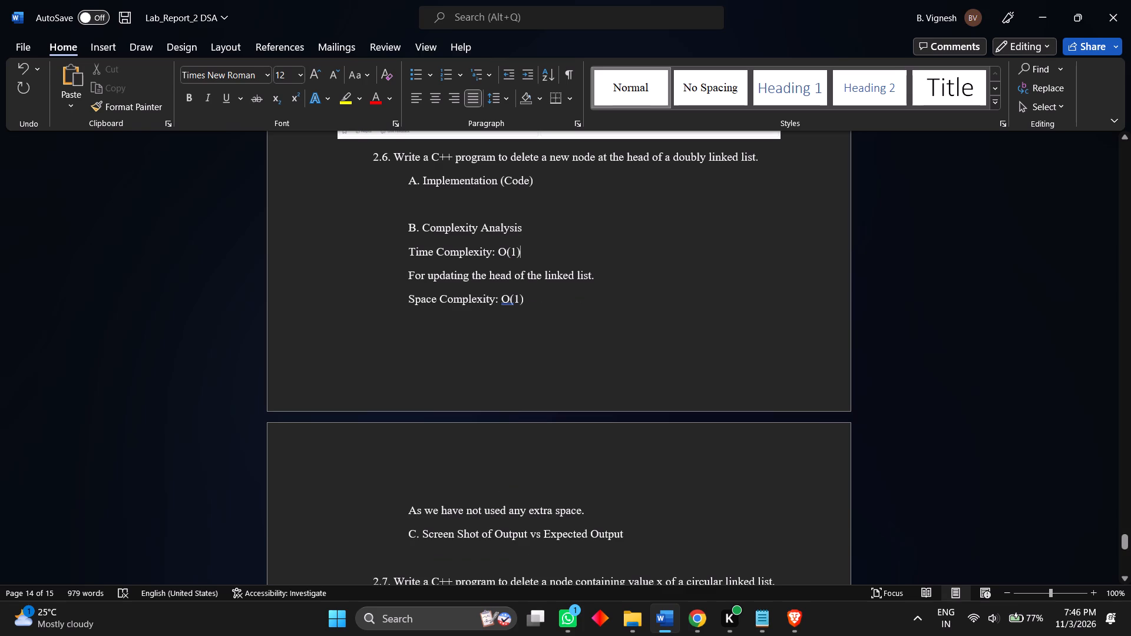
left_click(422, 356)
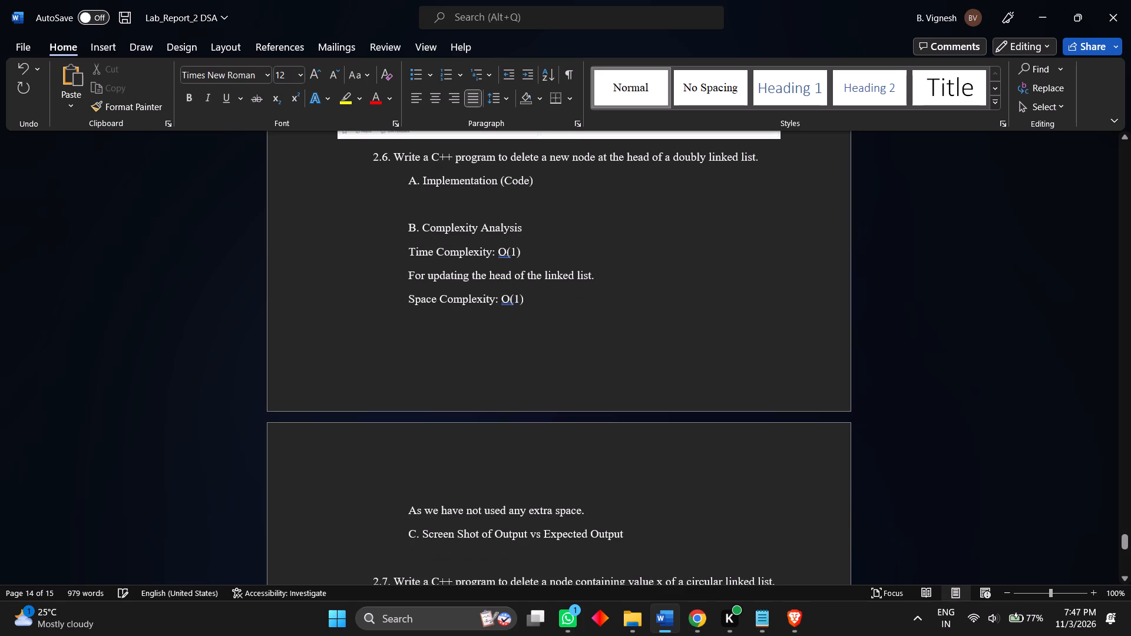
left_click(422, 339)
left_click(433, 473)
key("BackSpace")
key("BackSpace")
key("BackSpace")
Paste the Delete Head output screenshot under experiment 2.6's Screen Shot of Output heading and shift it to the page margin by removing its indent.
scroll(504, 330, "down", 2)
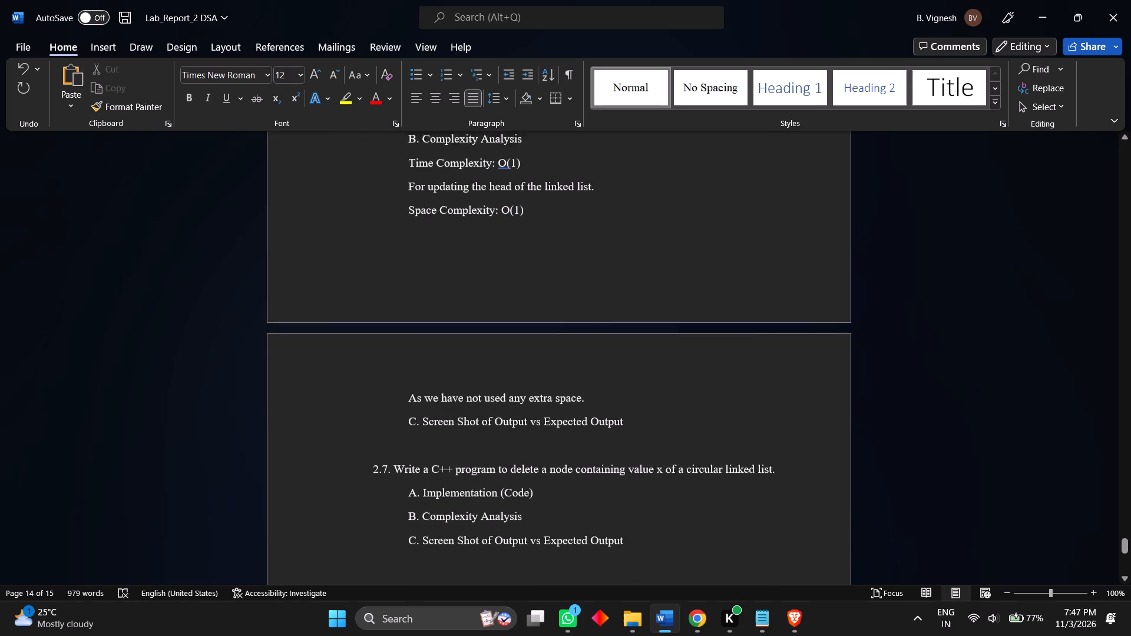
left_click(439, 419)
key("super+v")
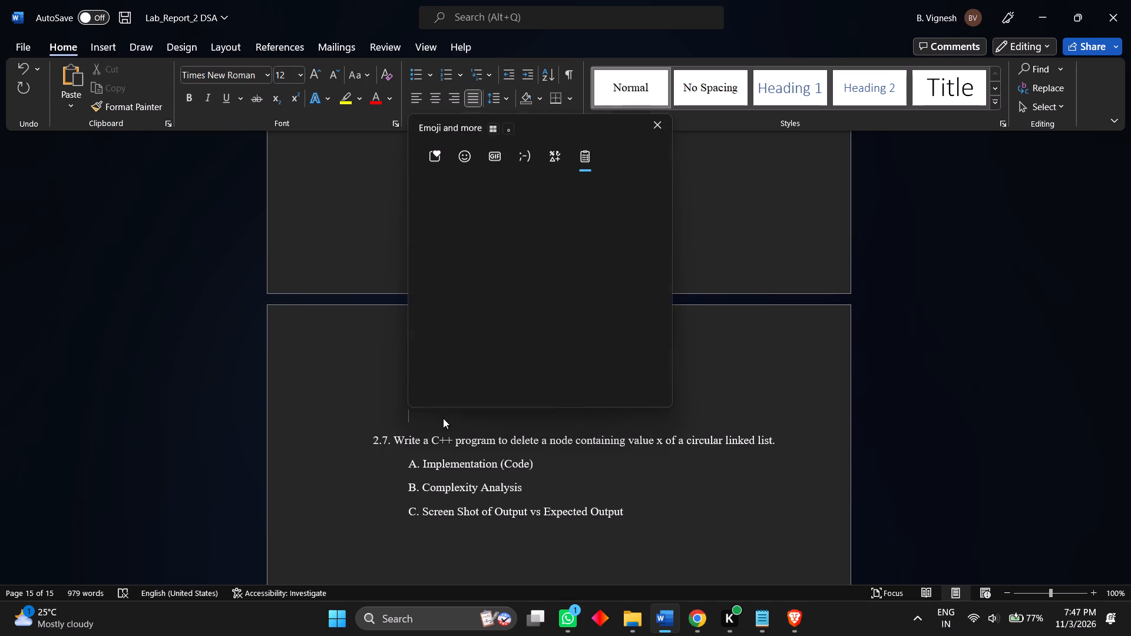
scroll(530, 334, "down", 2)
left_click(531, 240)
key("ctrl+v")
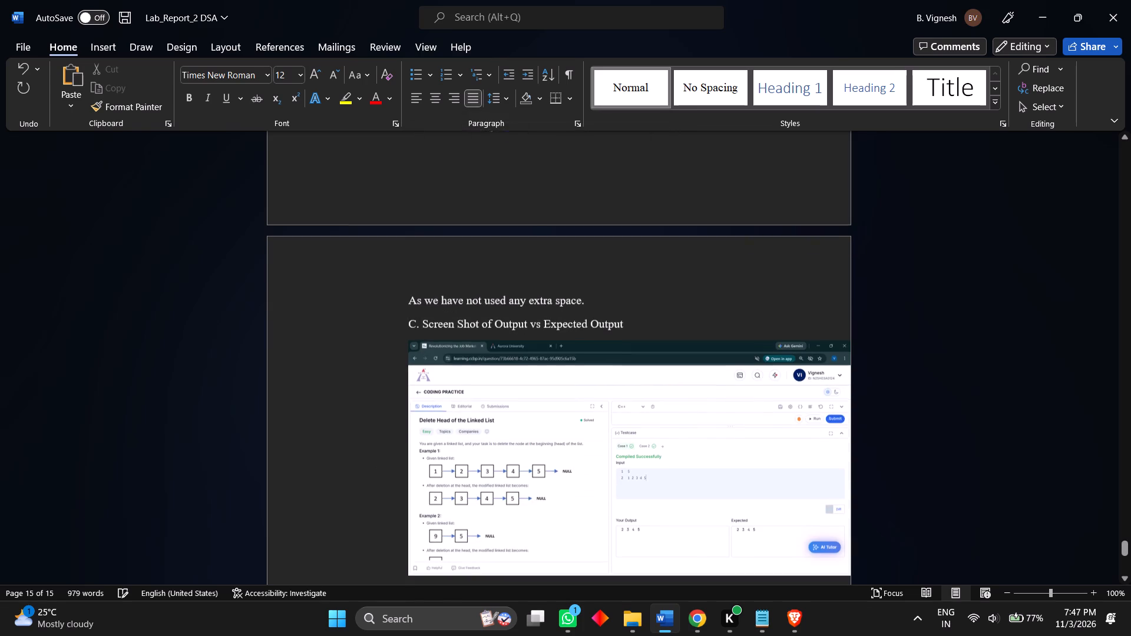
left_click(520, 416)
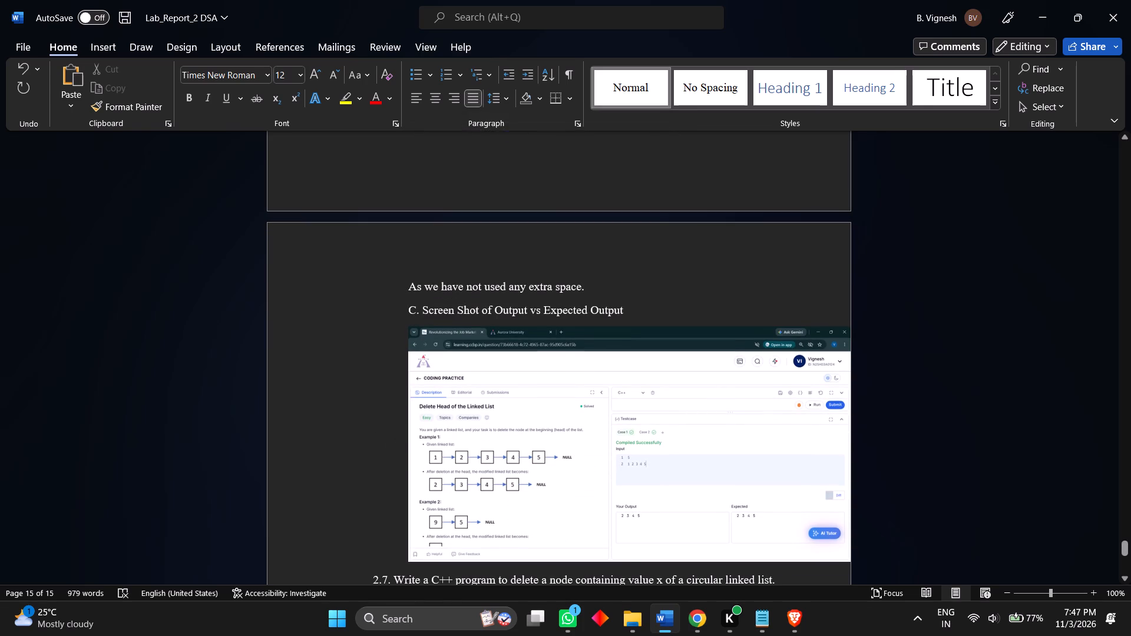
key("ctrl+x")
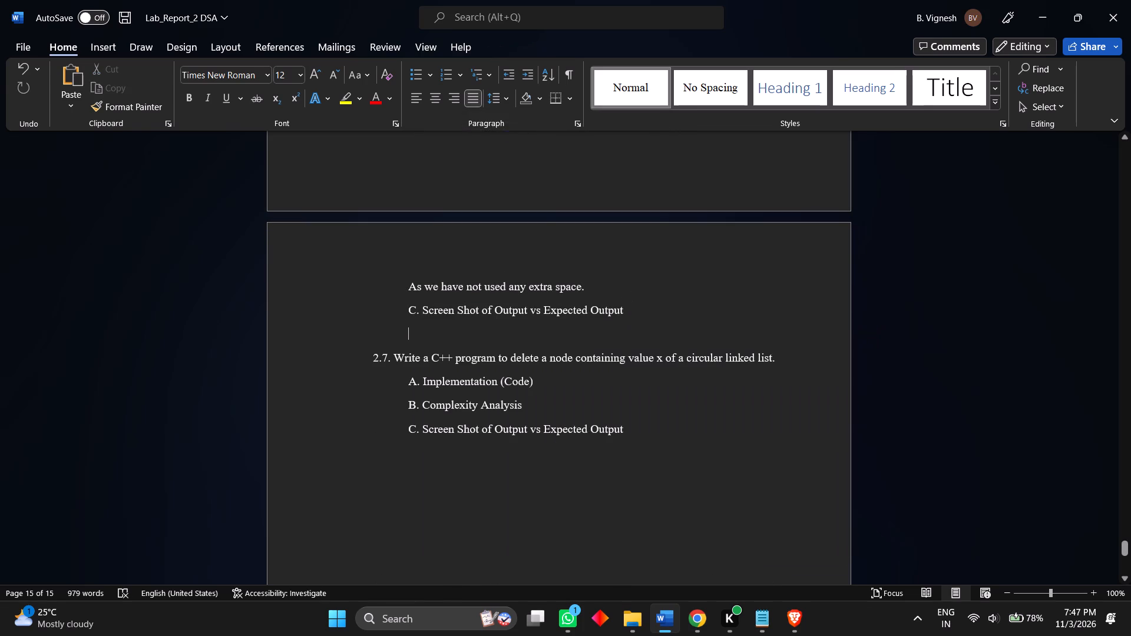
key("BackSpace")
key("ctrl+v")
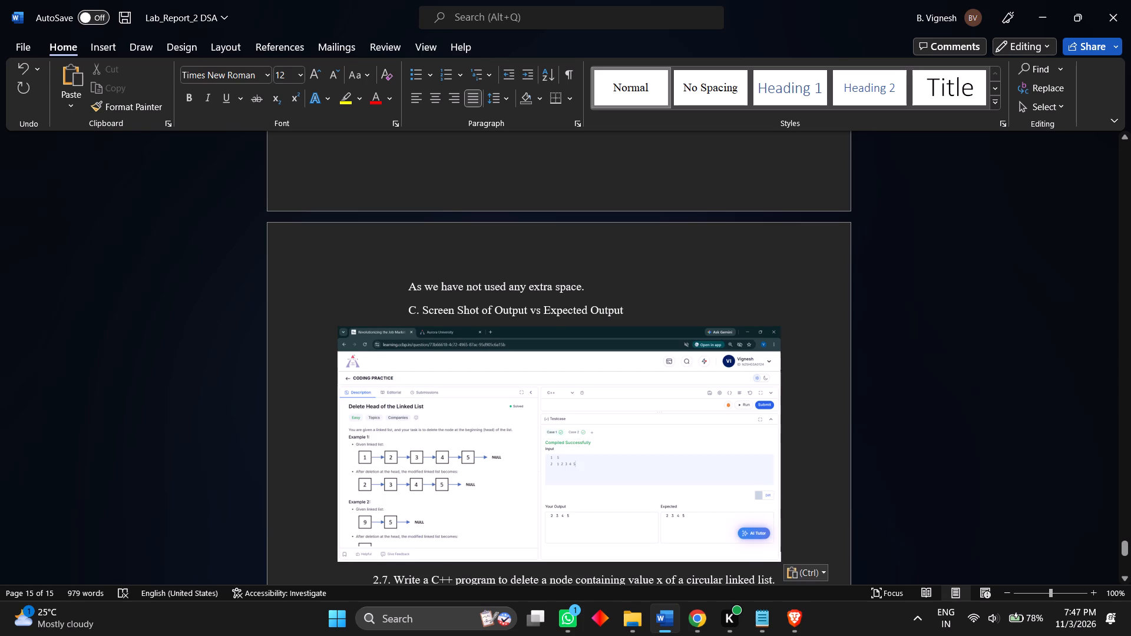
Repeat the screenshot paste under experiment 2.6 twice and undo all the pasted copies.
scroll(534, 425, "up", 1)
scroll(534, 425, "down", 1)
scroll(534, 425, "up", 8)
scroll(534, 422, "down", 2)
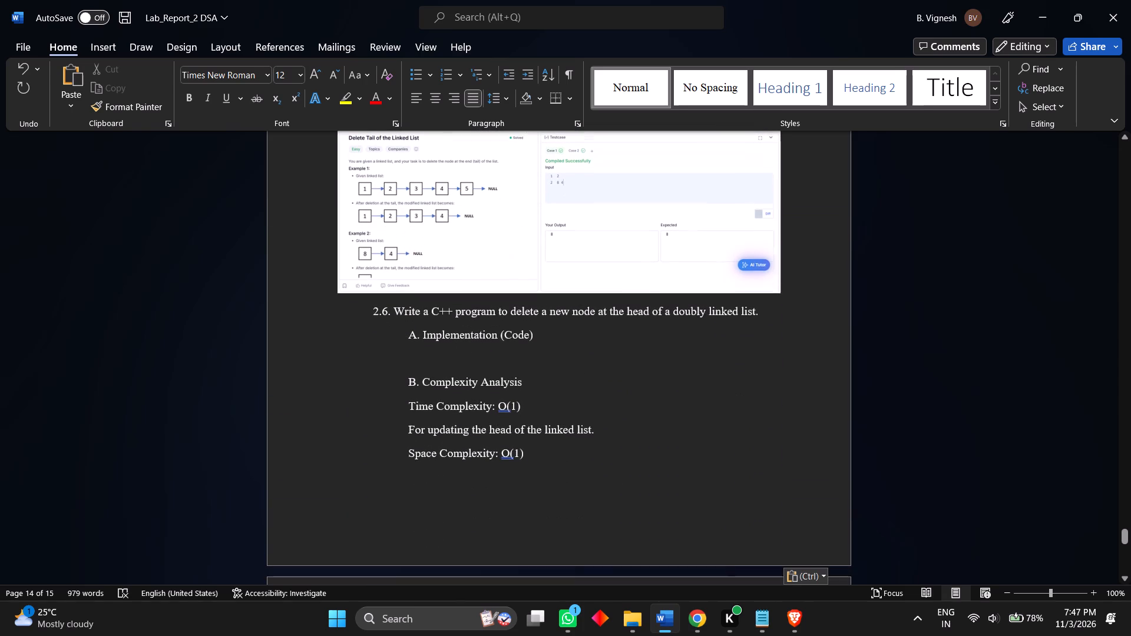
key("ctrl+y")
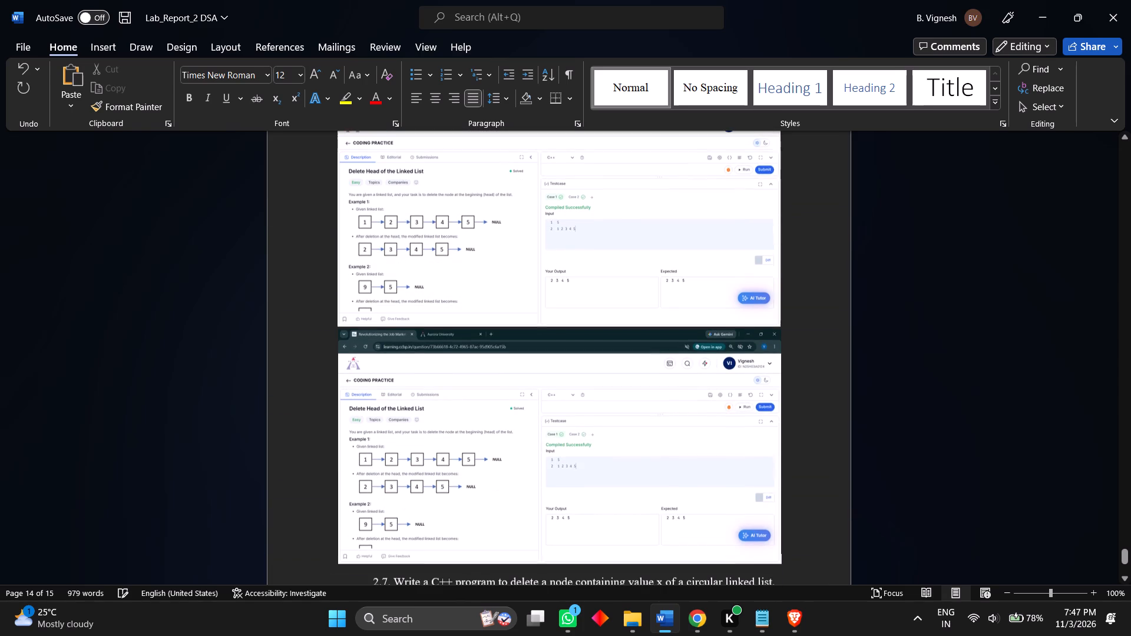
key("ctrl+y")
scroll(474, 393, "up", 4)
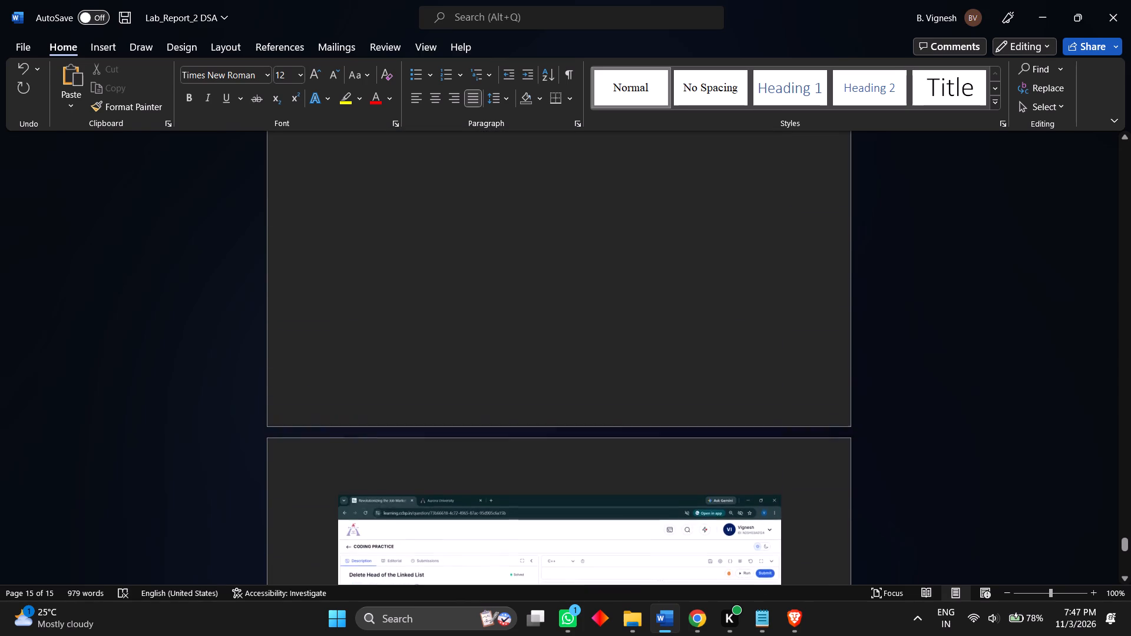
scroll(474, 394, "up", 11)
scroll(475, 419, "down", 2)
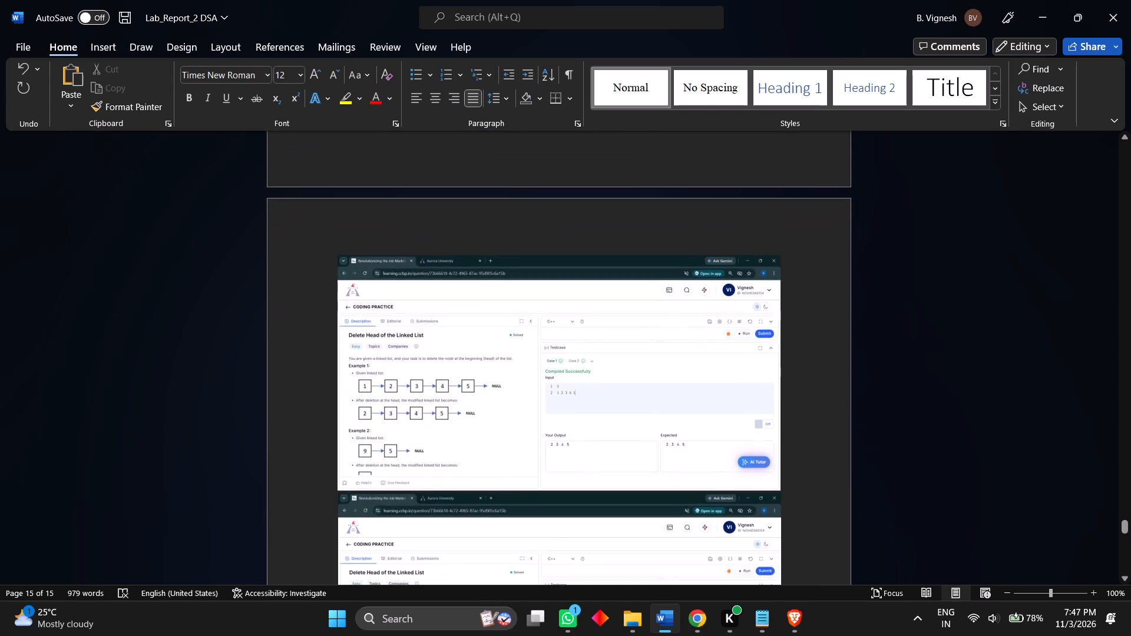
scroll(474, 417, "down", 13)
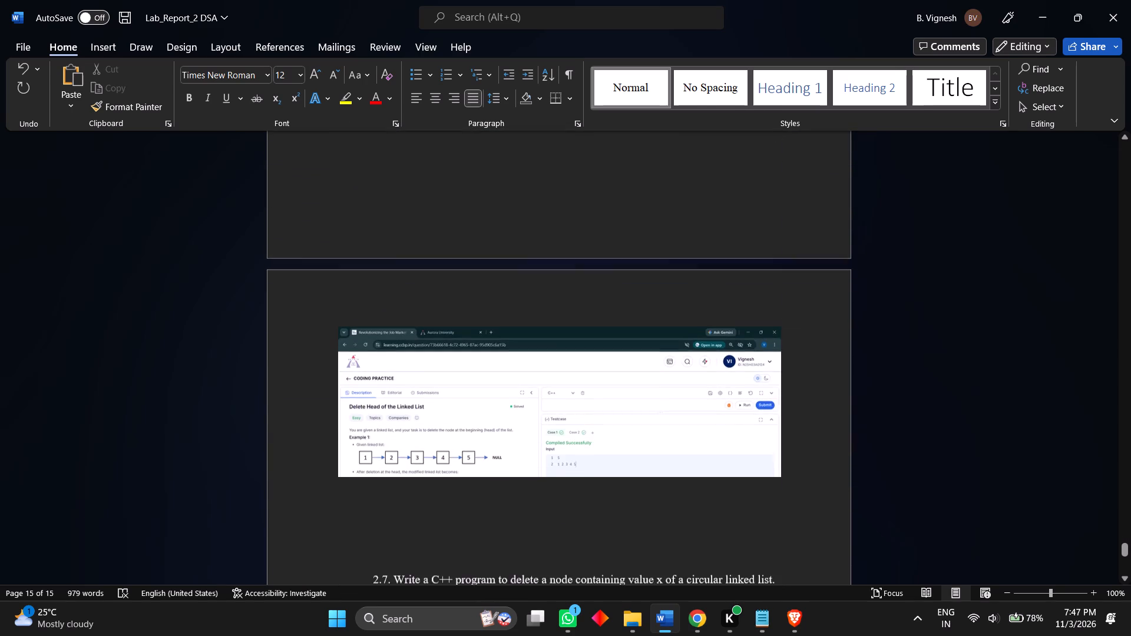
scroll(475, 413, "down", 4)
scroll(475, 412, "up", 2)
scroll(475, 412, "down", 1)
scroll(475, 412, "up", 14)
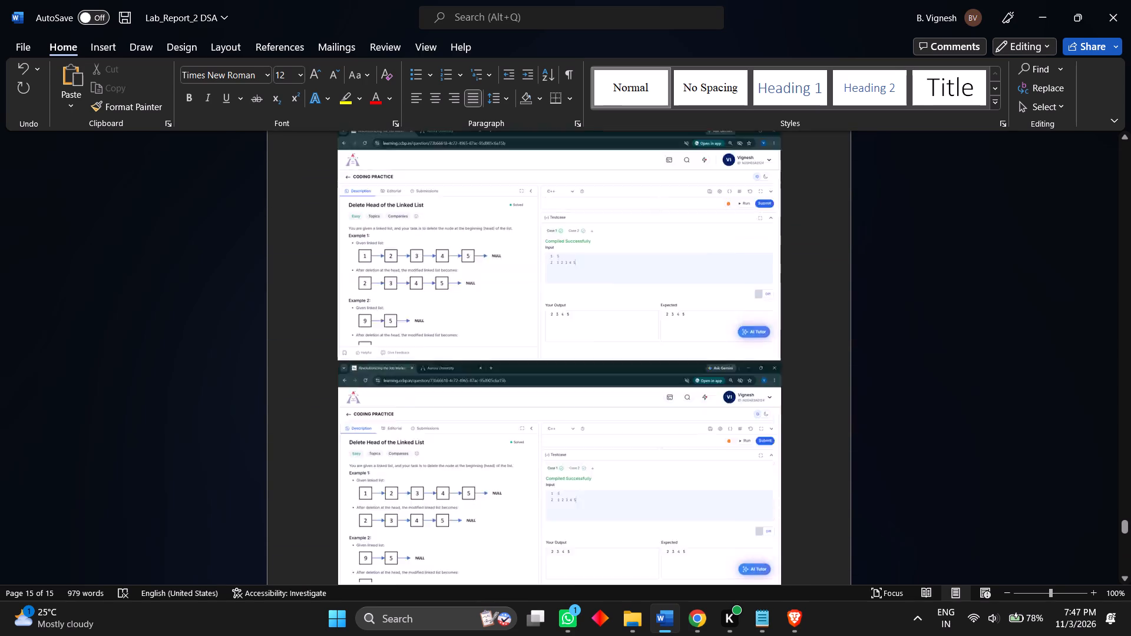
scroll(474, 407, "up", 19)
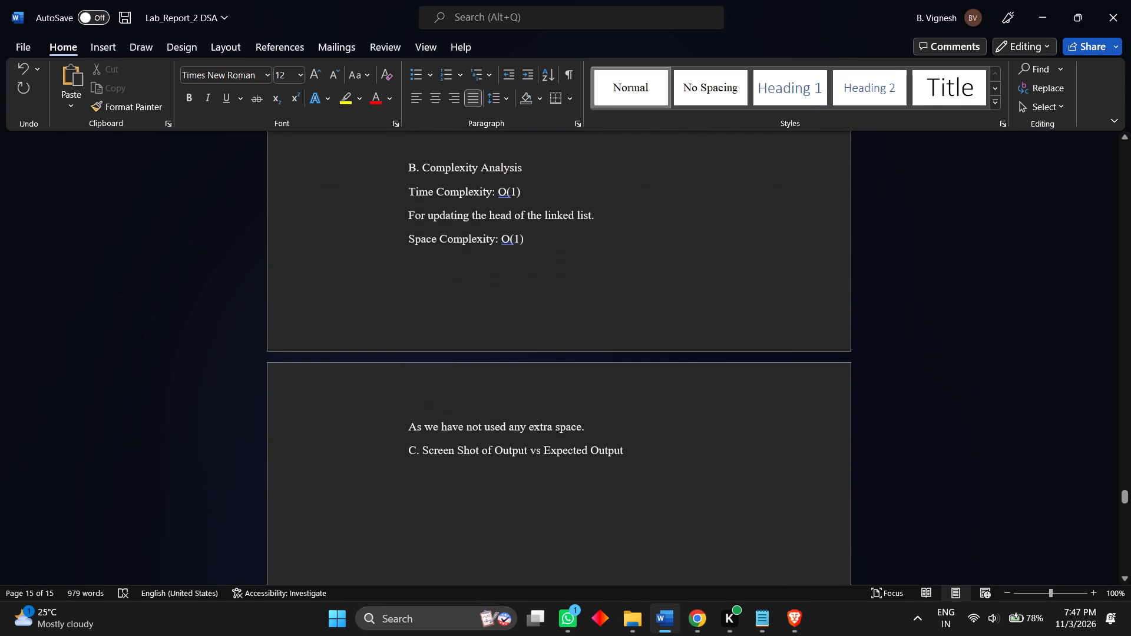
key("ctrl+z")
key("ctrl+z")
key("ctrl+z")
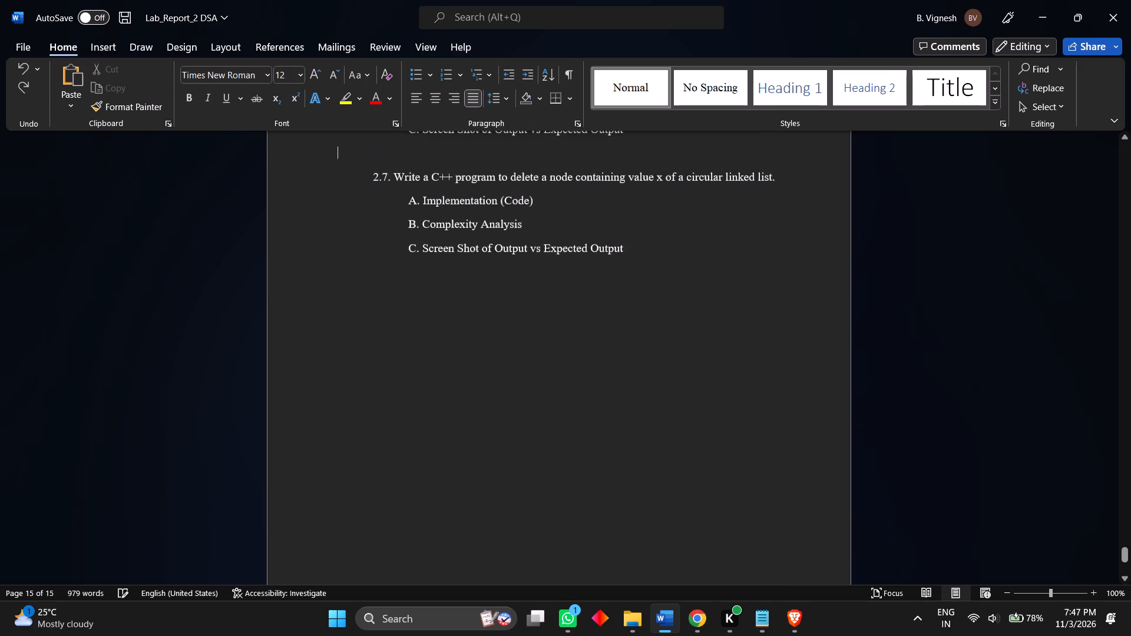
Look through the document from experiment 2.4 to 2.6, checking the code, complexity text and placement of the output screenshots.
scroll(476, 407, "up", 6, "ctrl")
left_click_drag(513, 297, 509, 628)
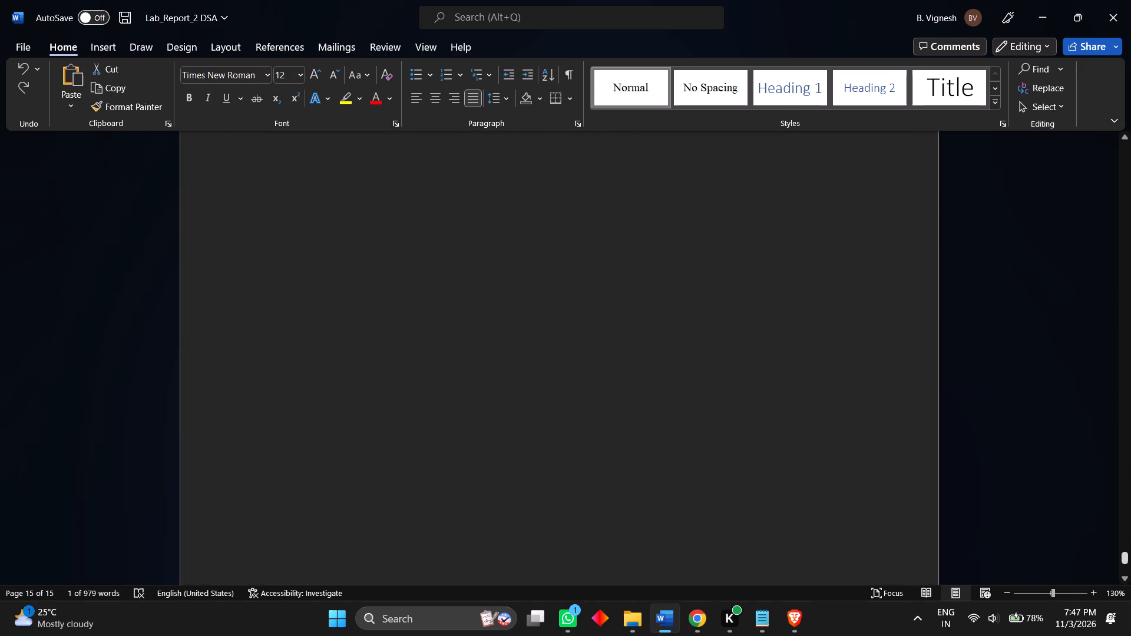
left_click_drag(1127, 559, 1120, 455)
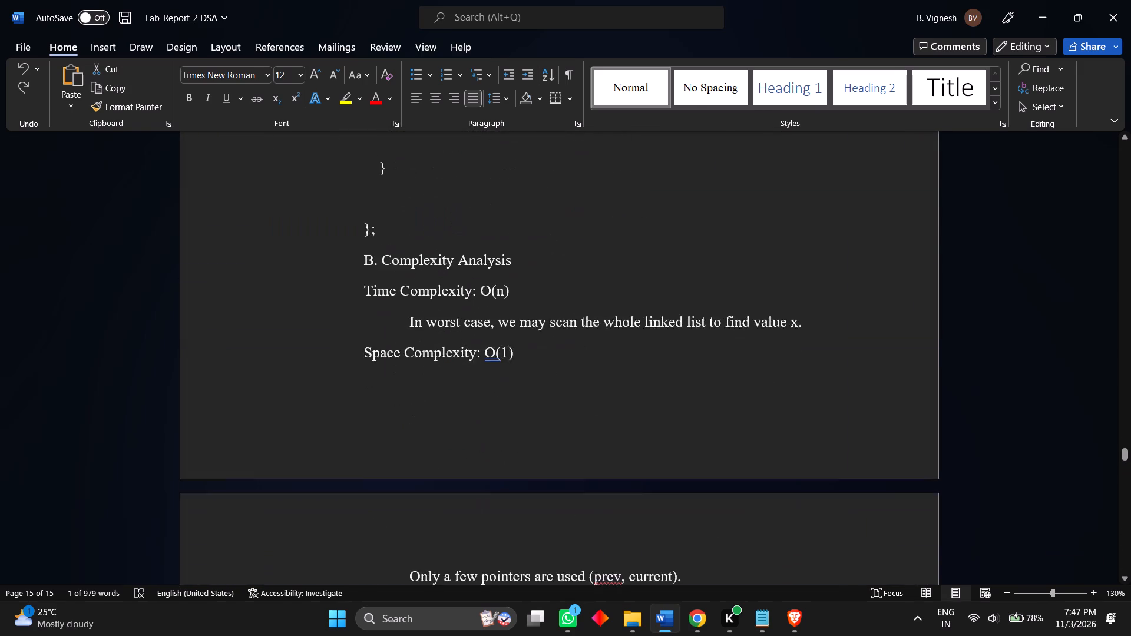
scroll(588, 405, "down", 3)
scroll(983, 412, "up", 2, "ctrl")
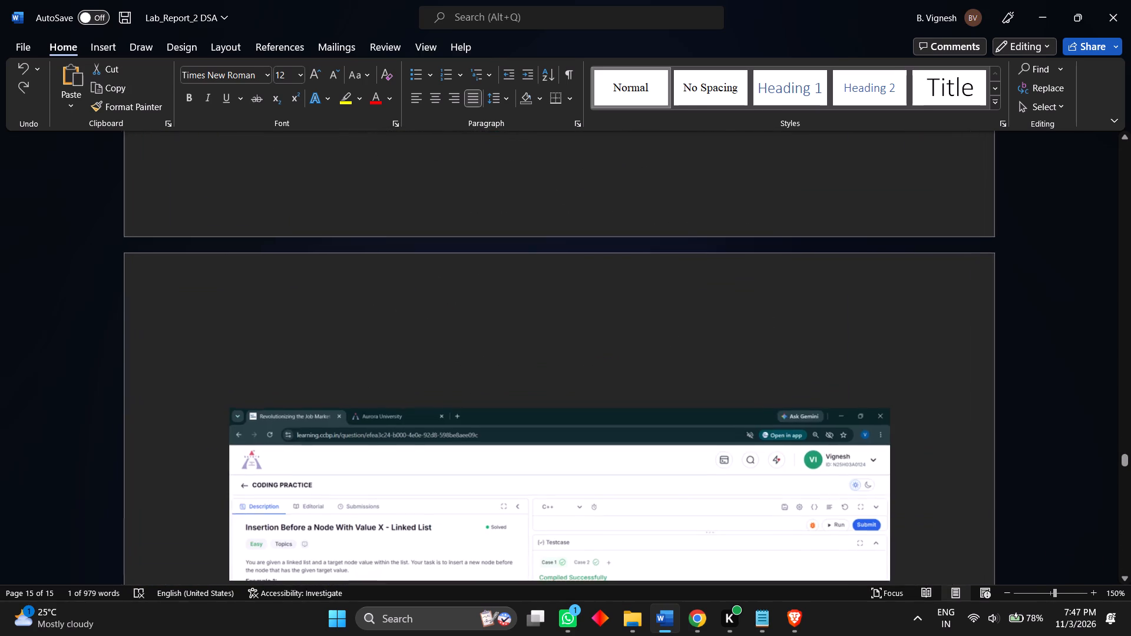
scroll(983, 410, "down", 6, "ctrl")
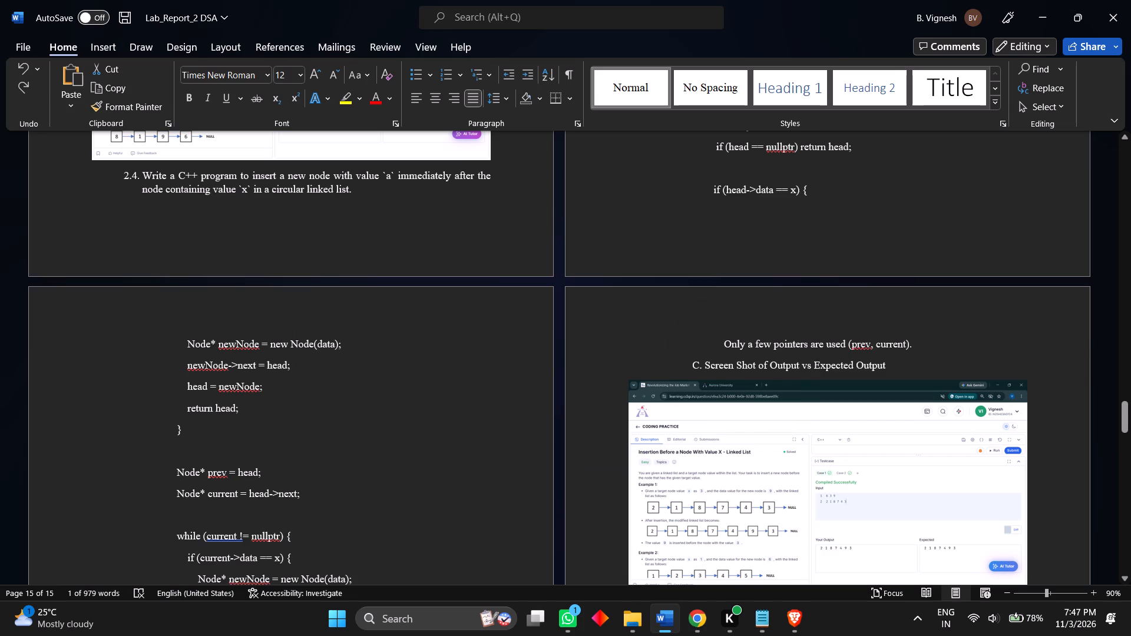
scroll(730, 356, "up", 1, "ctrl")
scroll(631, 382, "up", 2)
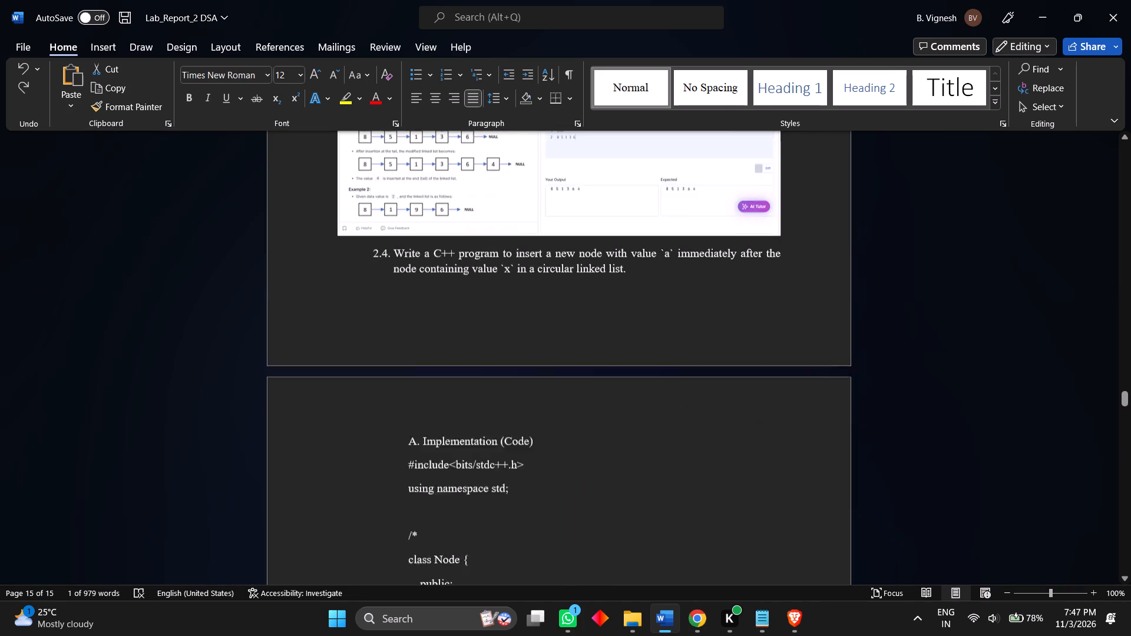
scroll(631, 382, "up", 2)
scroll(631, 382, "down", 10)
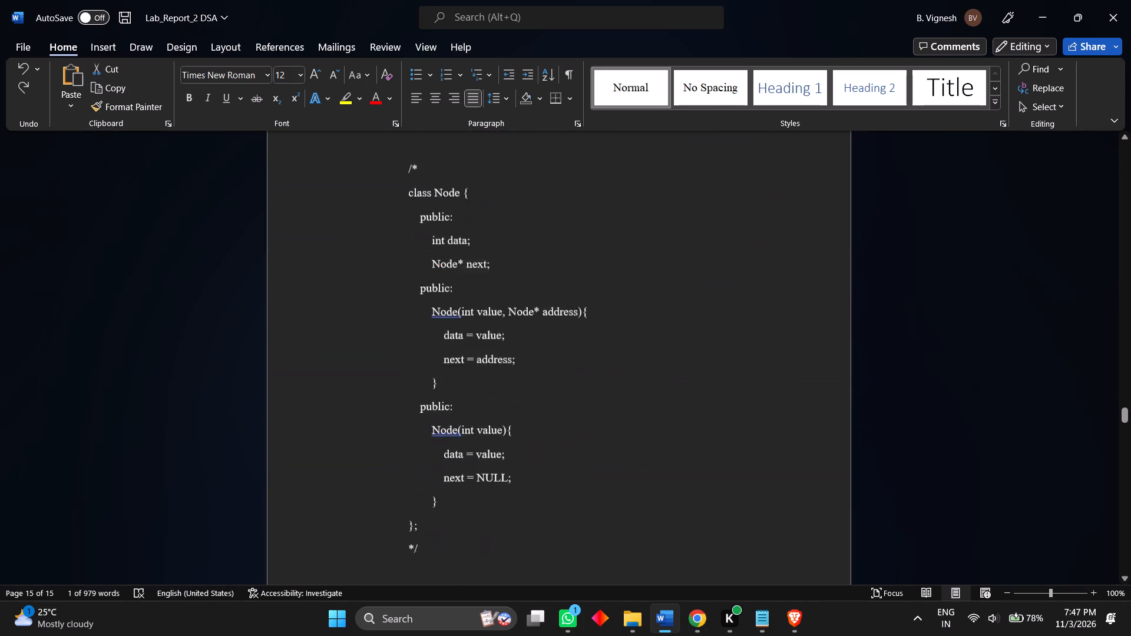
scroll(631, 382, "down", 2)
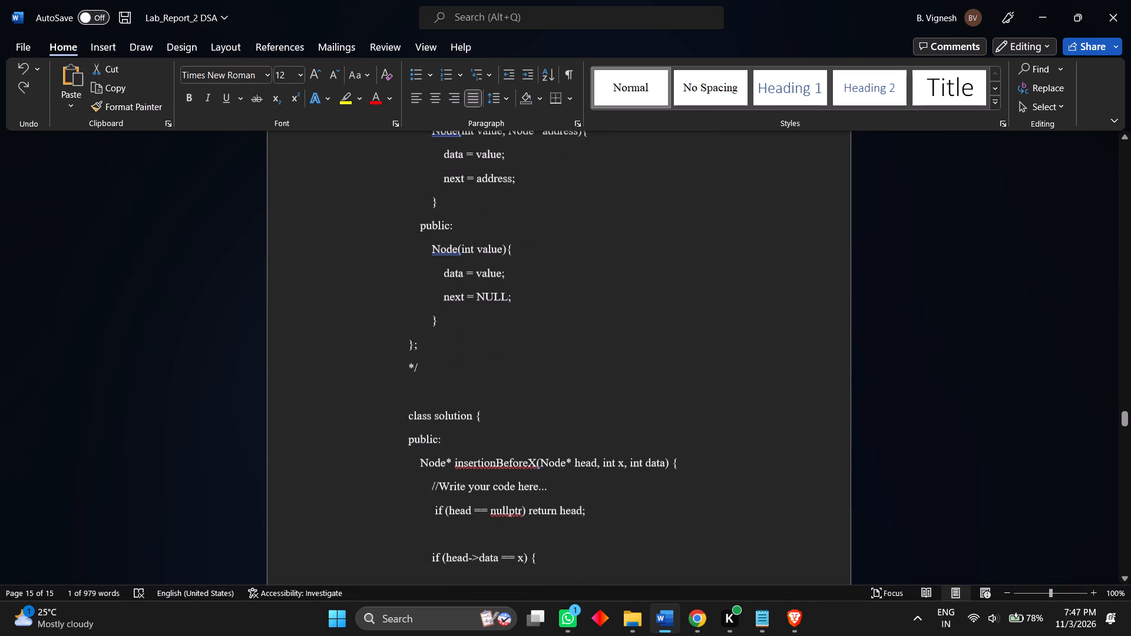
scroll(635, 370, "down", 11)
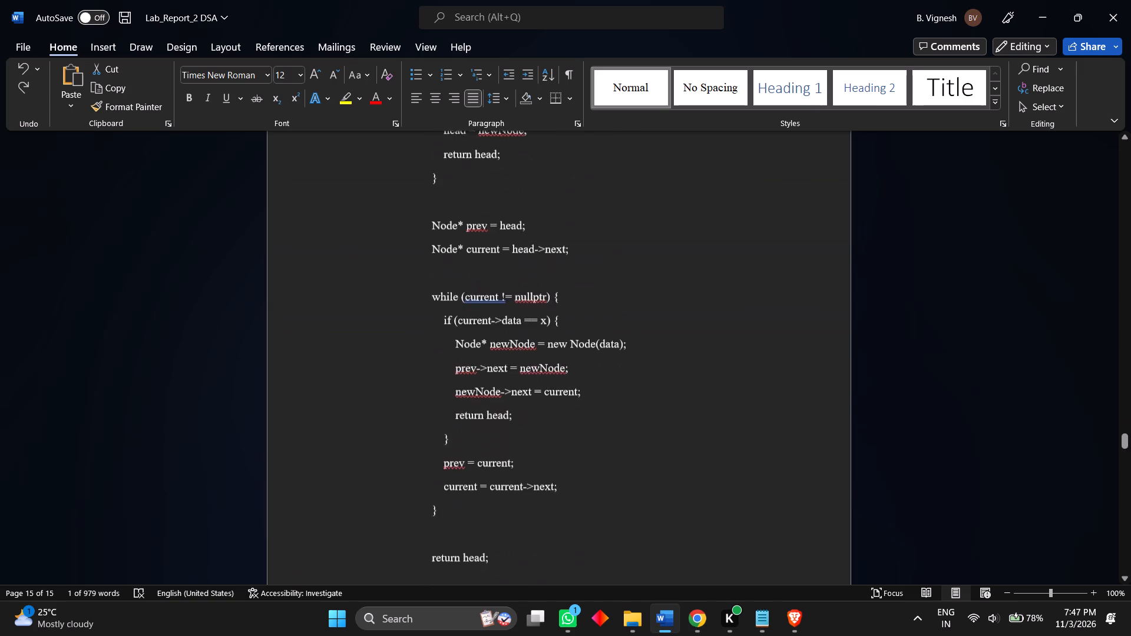
scroll(628, 372, "down", 14)
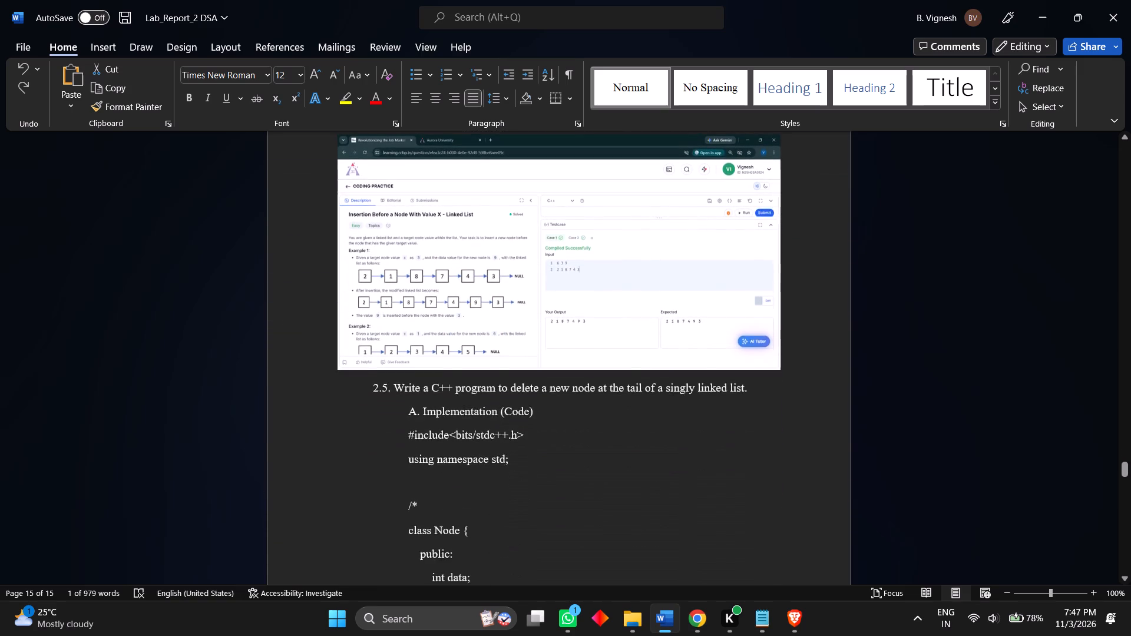
scroll(624, 367, "down", 7)
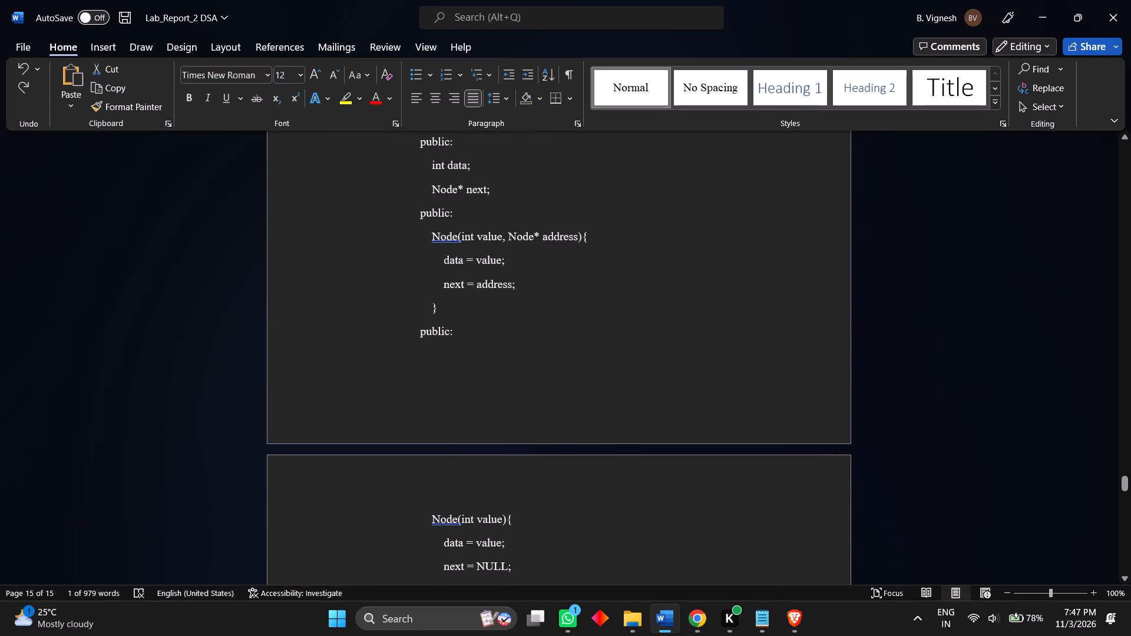
left_click_drag(1122, 483, 1126, 531)
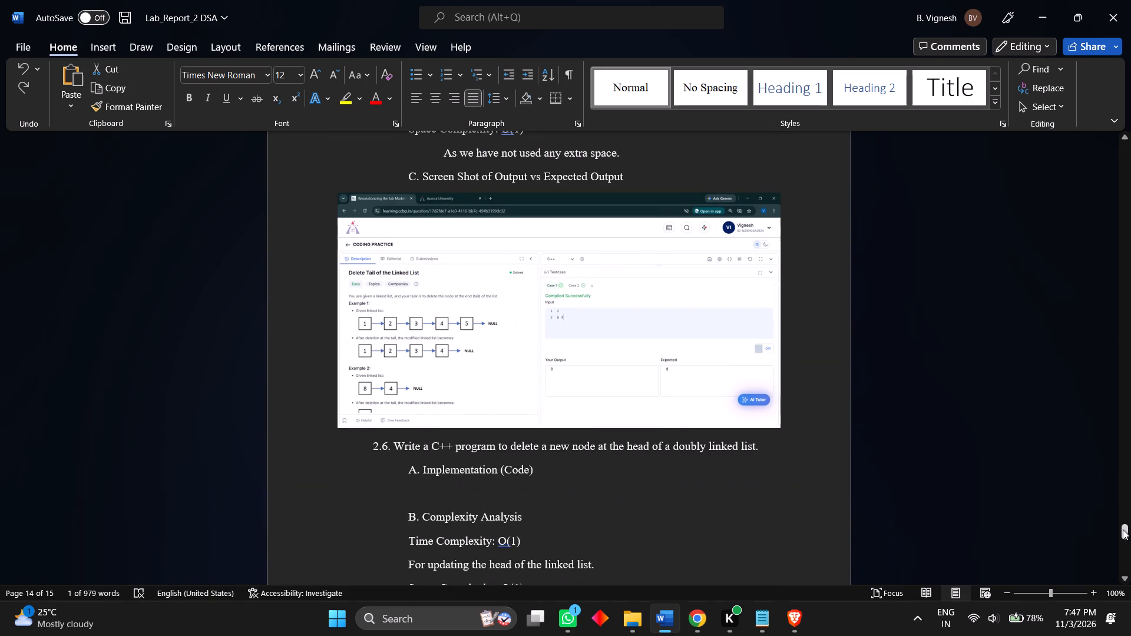
left_click_drag(1123, 529, 1130, 535)
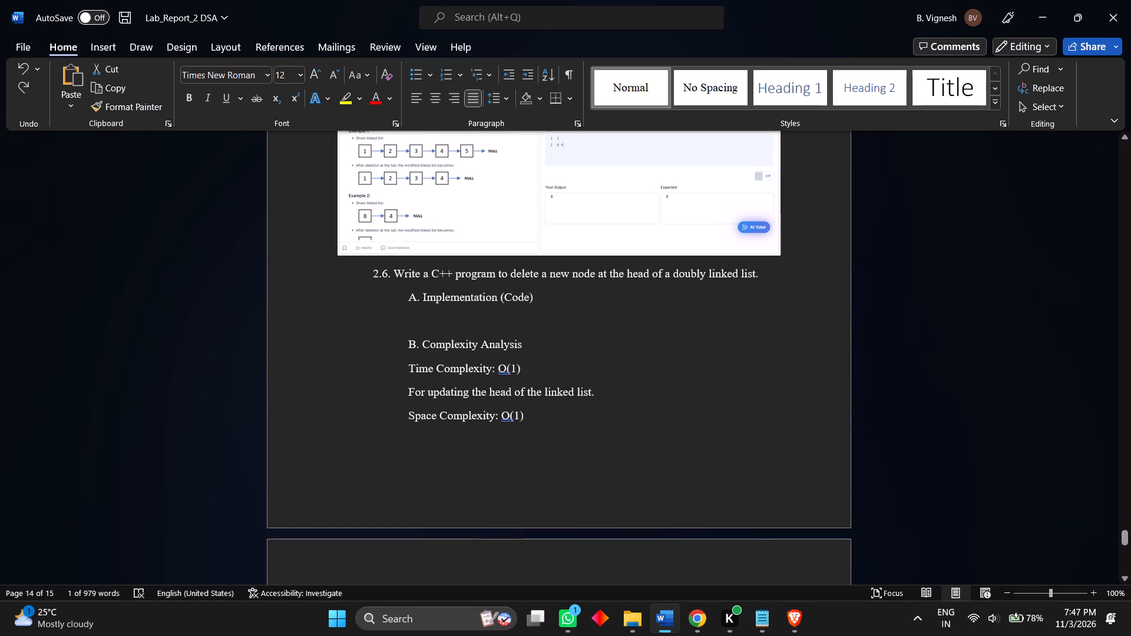
scroll(547, 365, "down", 4)
scroll(547, 364, "up", 4)
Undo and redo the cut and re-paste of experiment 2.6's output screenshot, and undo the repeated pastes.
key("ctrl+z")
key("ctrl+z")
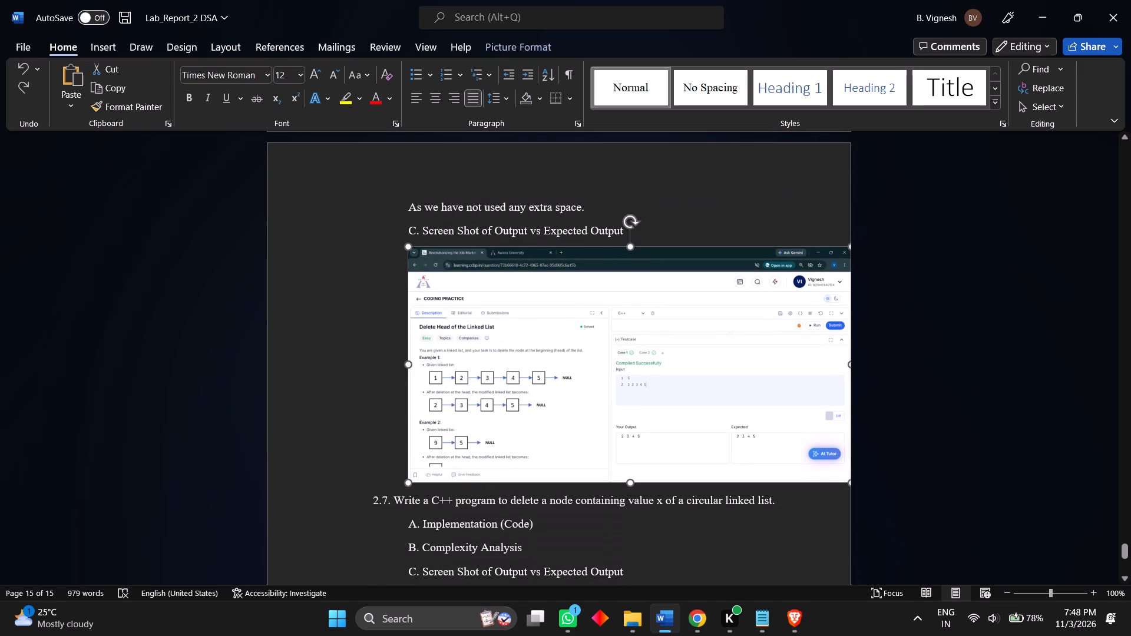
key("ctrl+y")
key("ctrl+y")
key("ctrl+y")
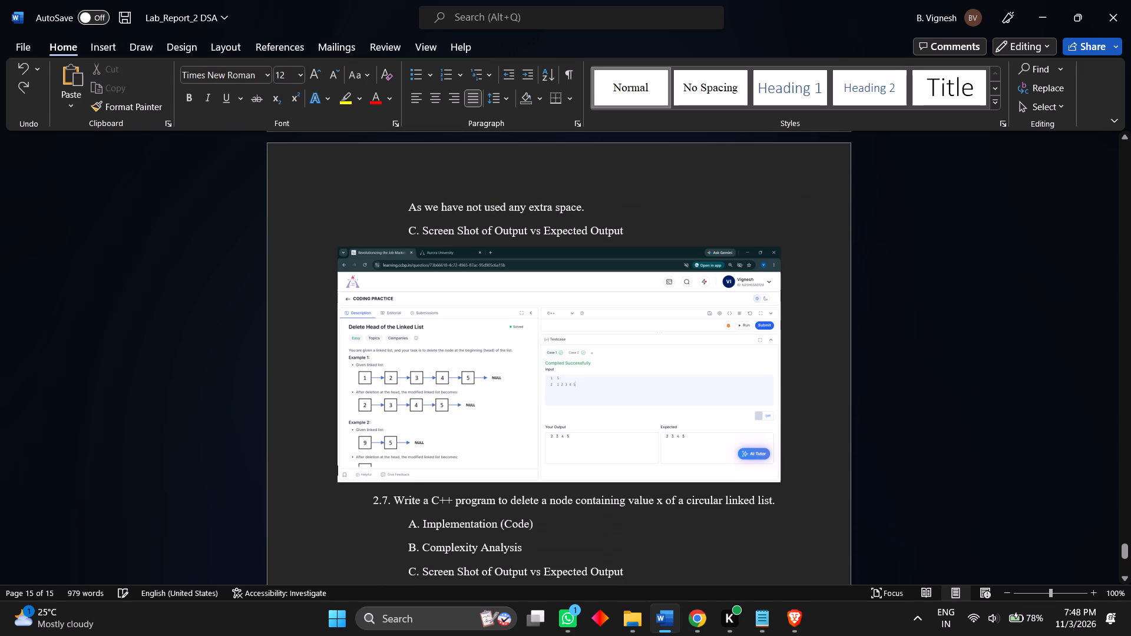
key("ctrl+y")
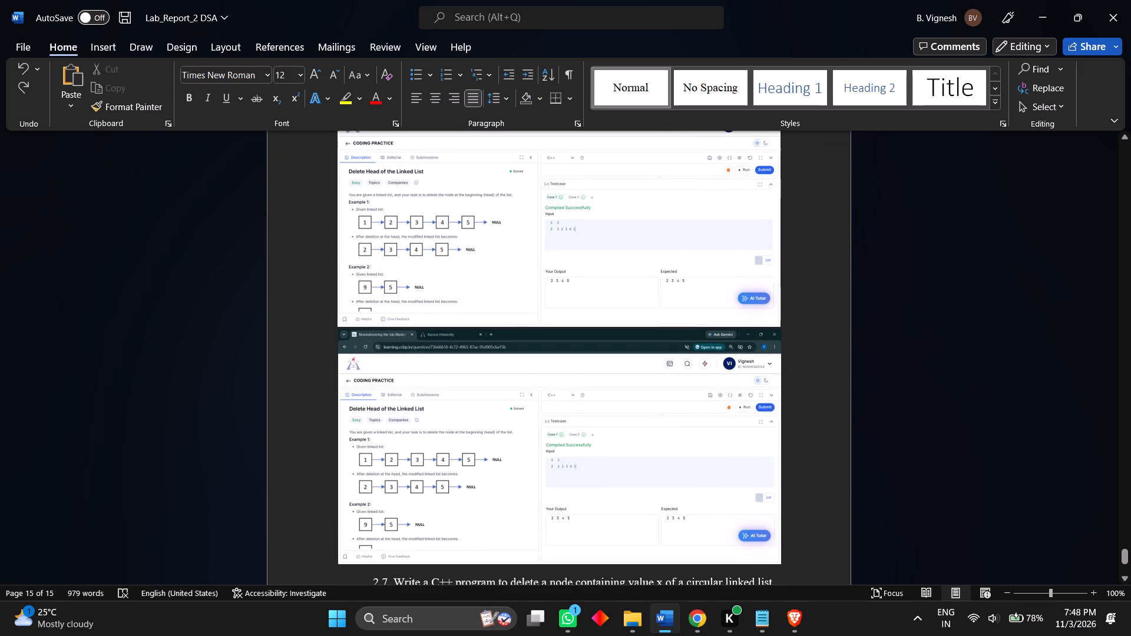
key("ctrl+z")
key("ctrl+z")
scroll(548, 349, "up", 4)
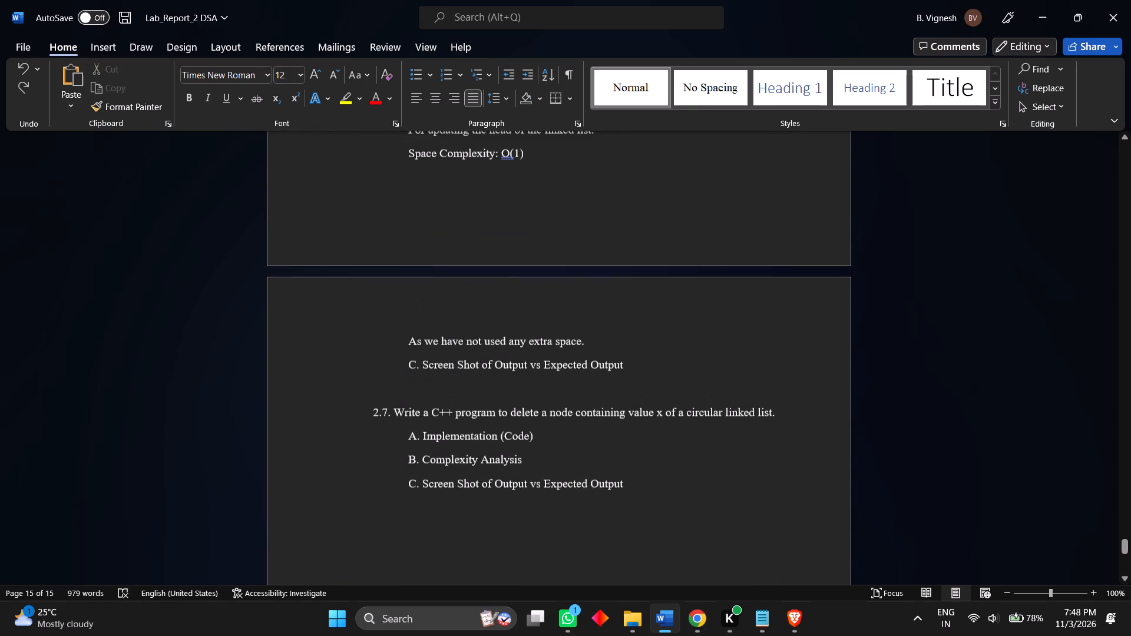
Delete the time and space complexity text under experiment 2.6's Complexity Analysis heading.
left_click(590, 337)
left_click_drag(590, 343, 439, 123)
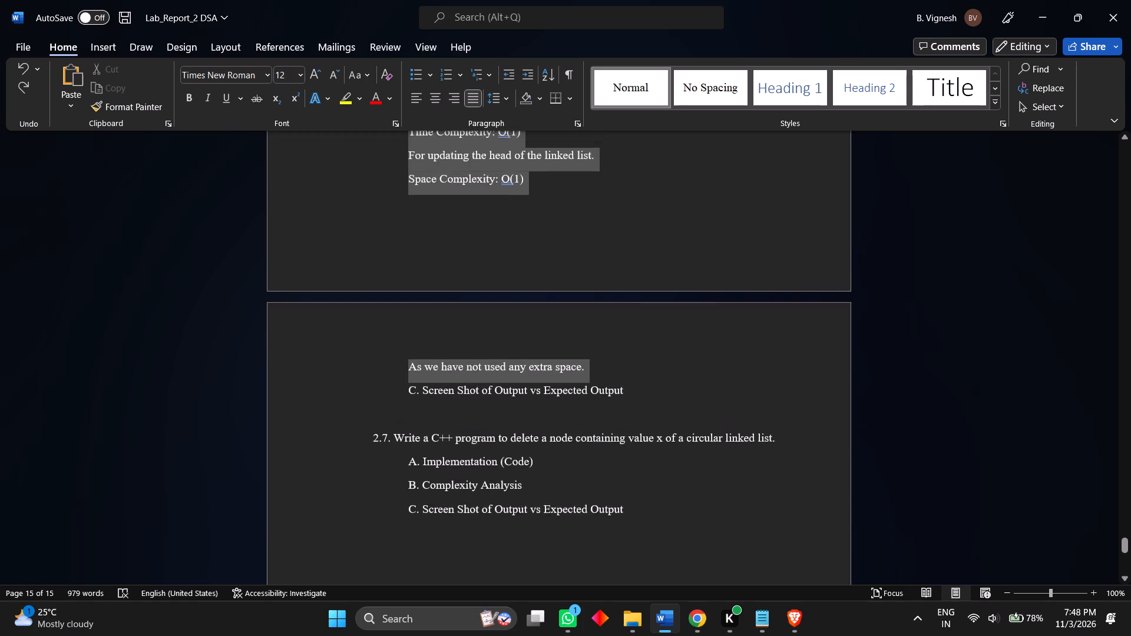
left_click_drag(439, 123, 403, 264)
key("BackSpace")
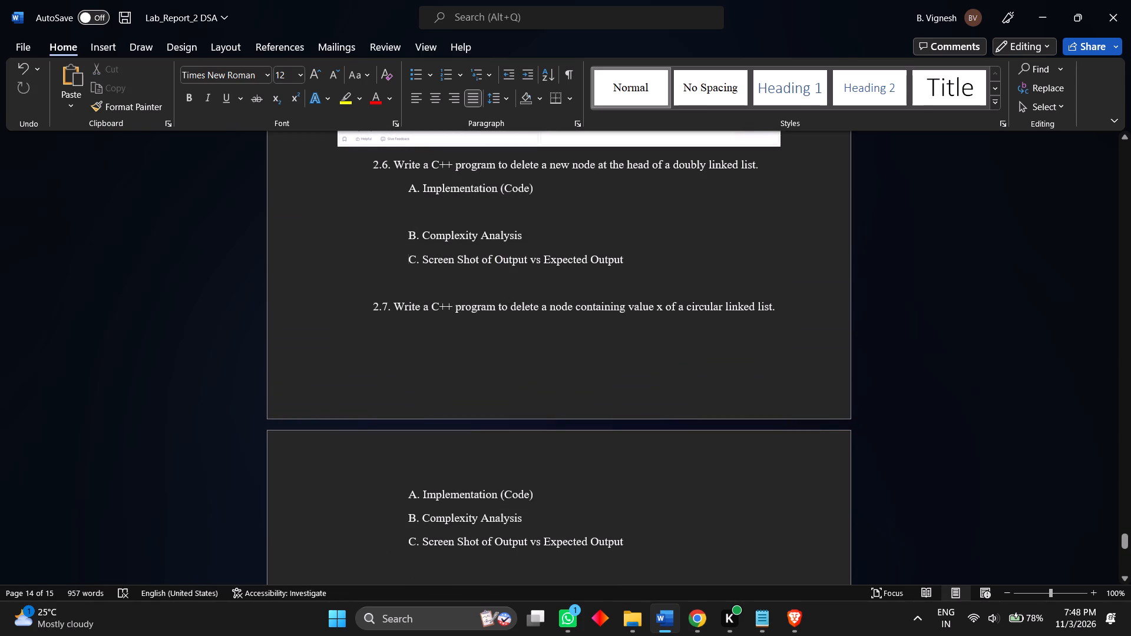
Switch to the coding practice site in Chrome and open the Deletion At Head - Doubly Linked List problem.
left_click(686, 627)
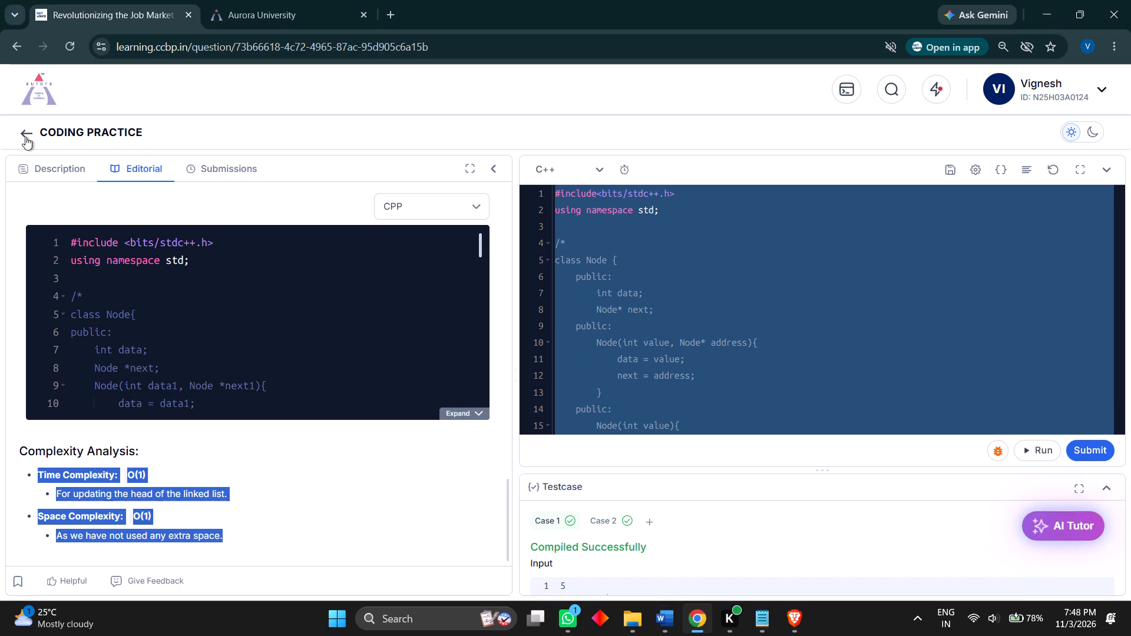
left_click(25, 137)
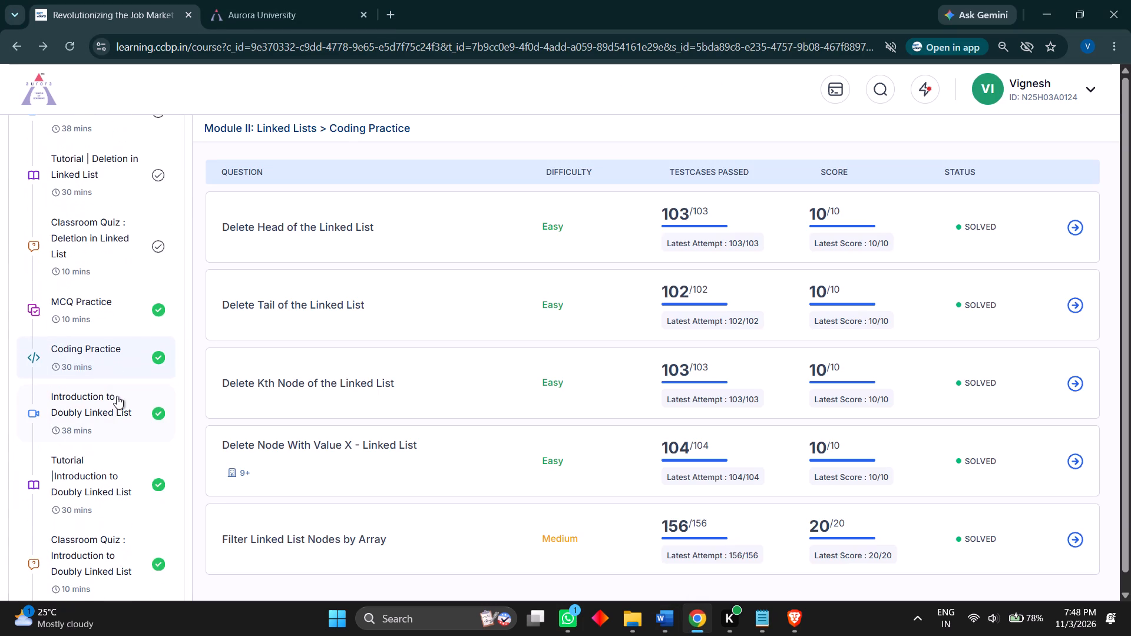
scroll(133, 349, "down", 3)
scroll(129, 402, "down", 2)
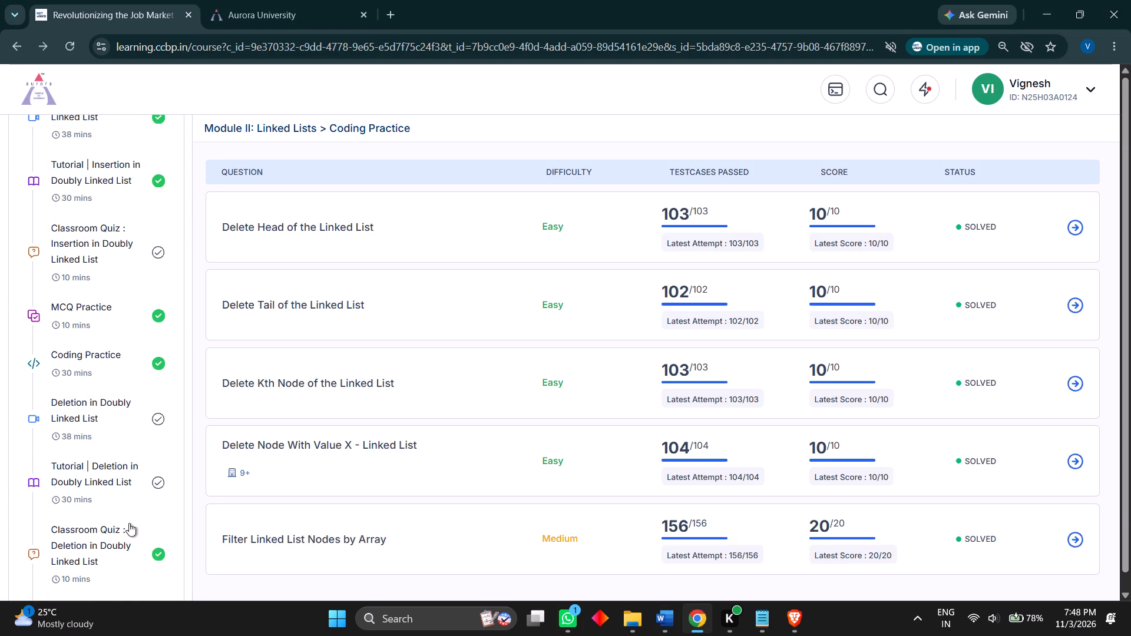
scroll(130, 519, "down", 2)
left_click(100, 413)
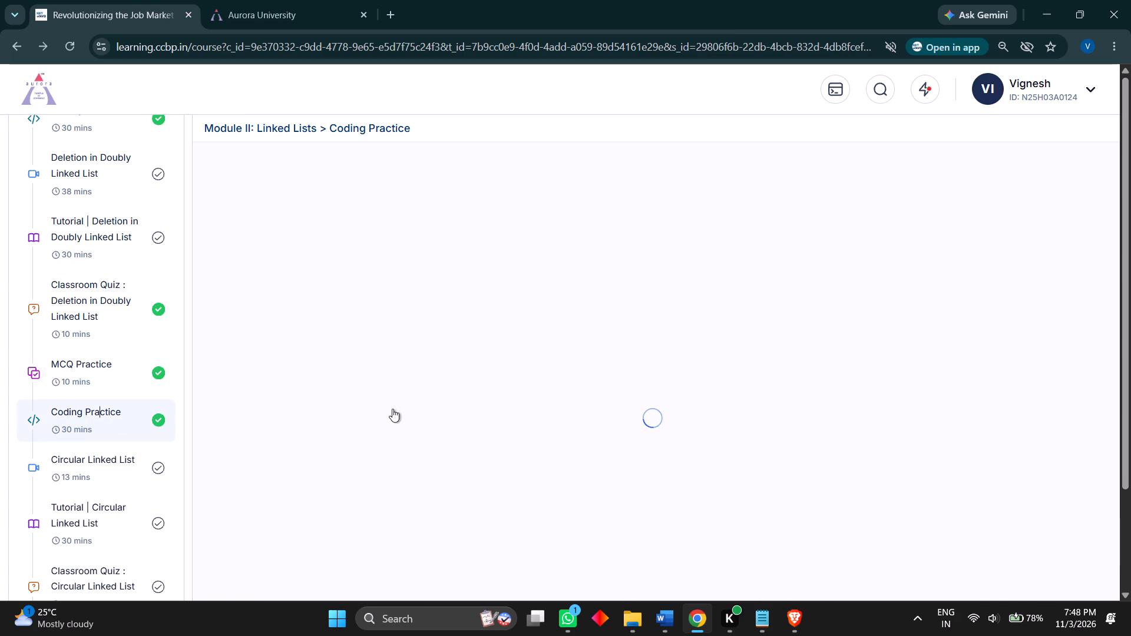
left_click(353, 241)
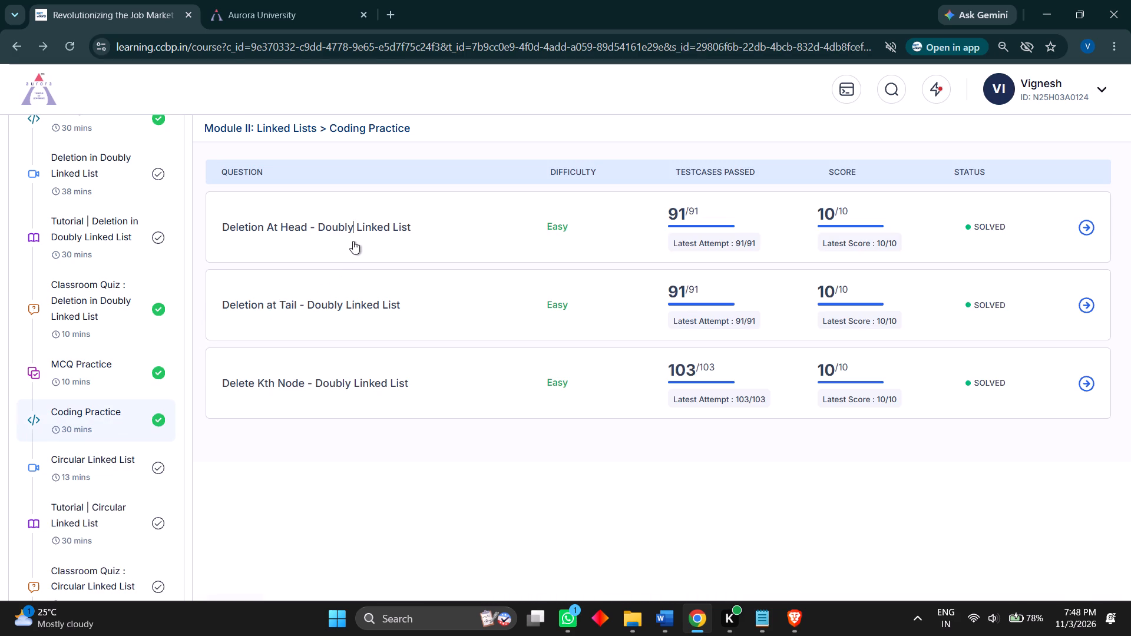
Copy the entire C++ solution code of the Deletion At Head - Doubly Linked List problem.
left_click(699, 299)
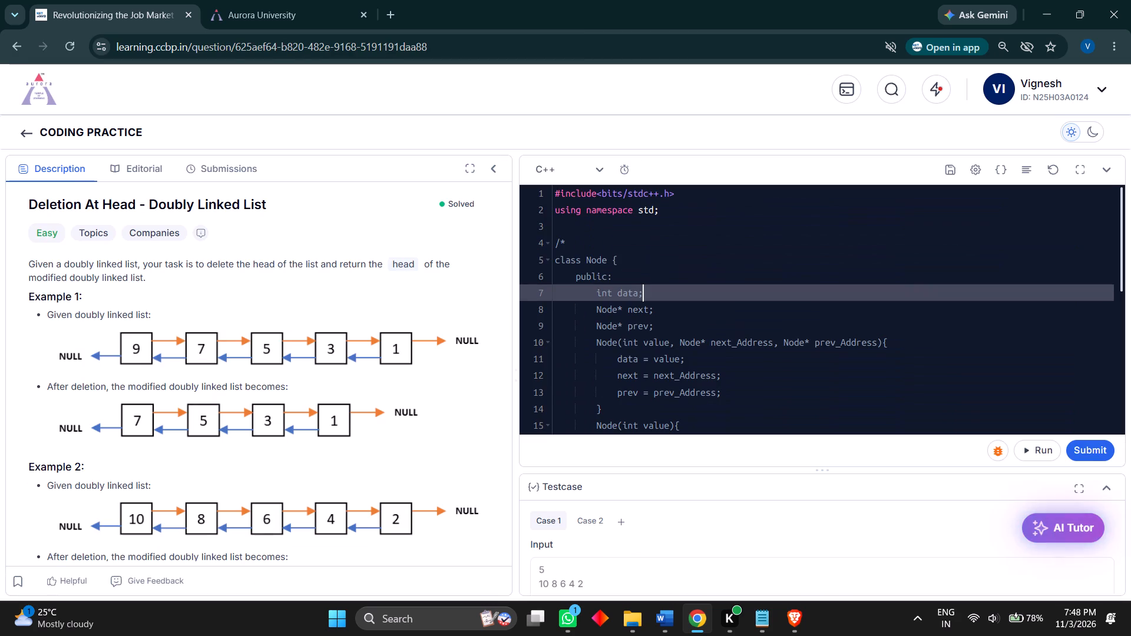
key("ctrl+c")
left_click(724, 374)
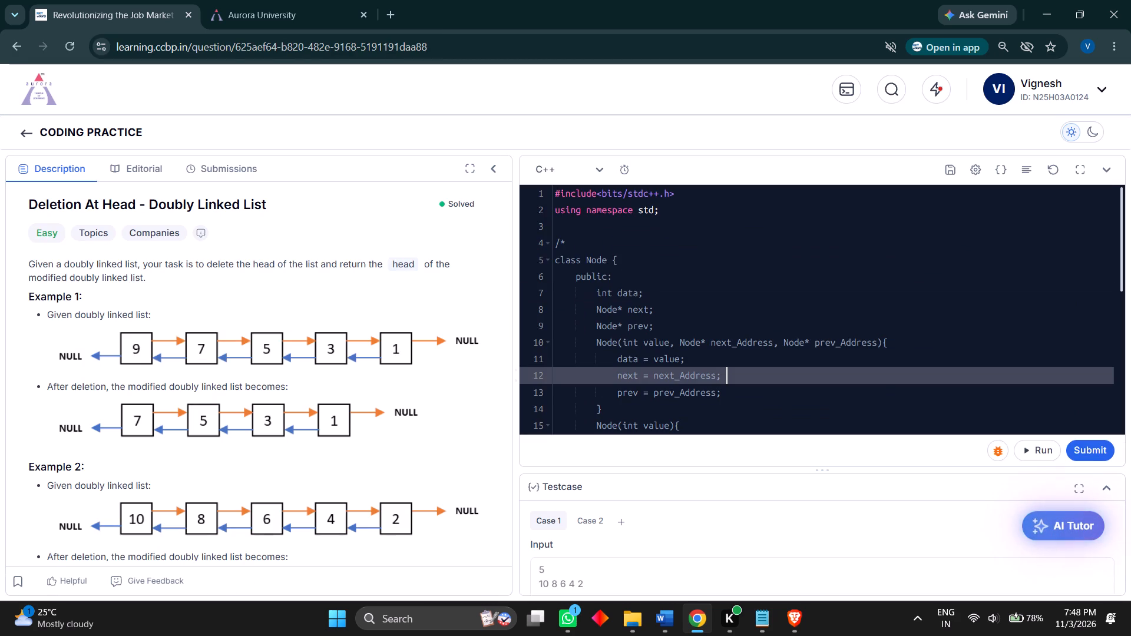
key("ctrl+a")
key("ctrl+c")
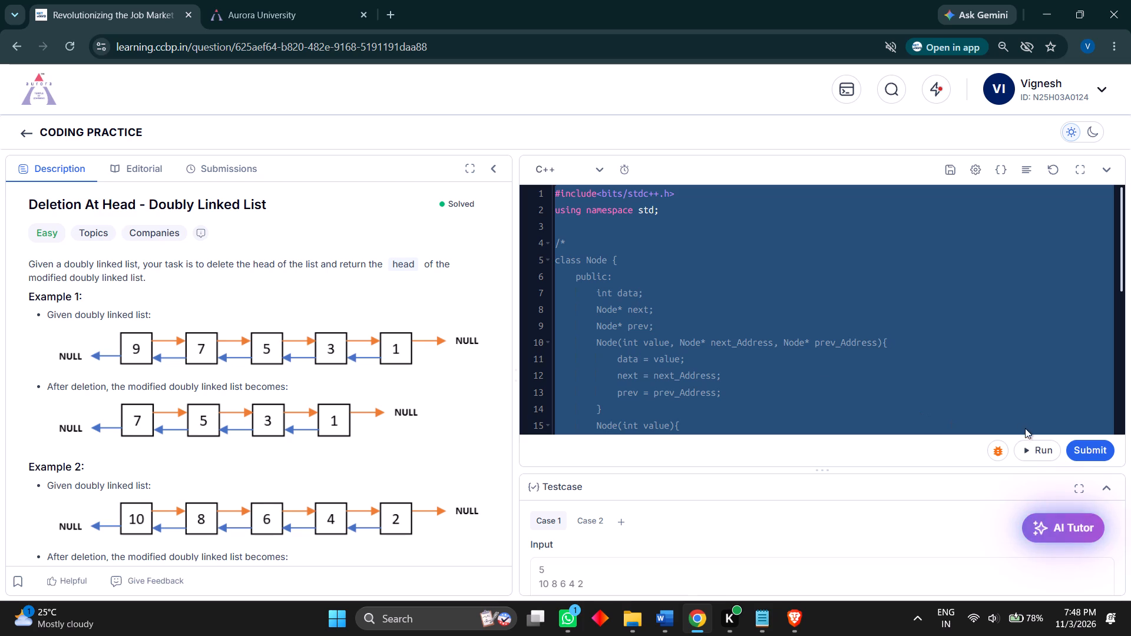
Run the code, enlarge the Testcase area to show input, output and expected output, and capture a screenshot.
left_click(1033, 449)
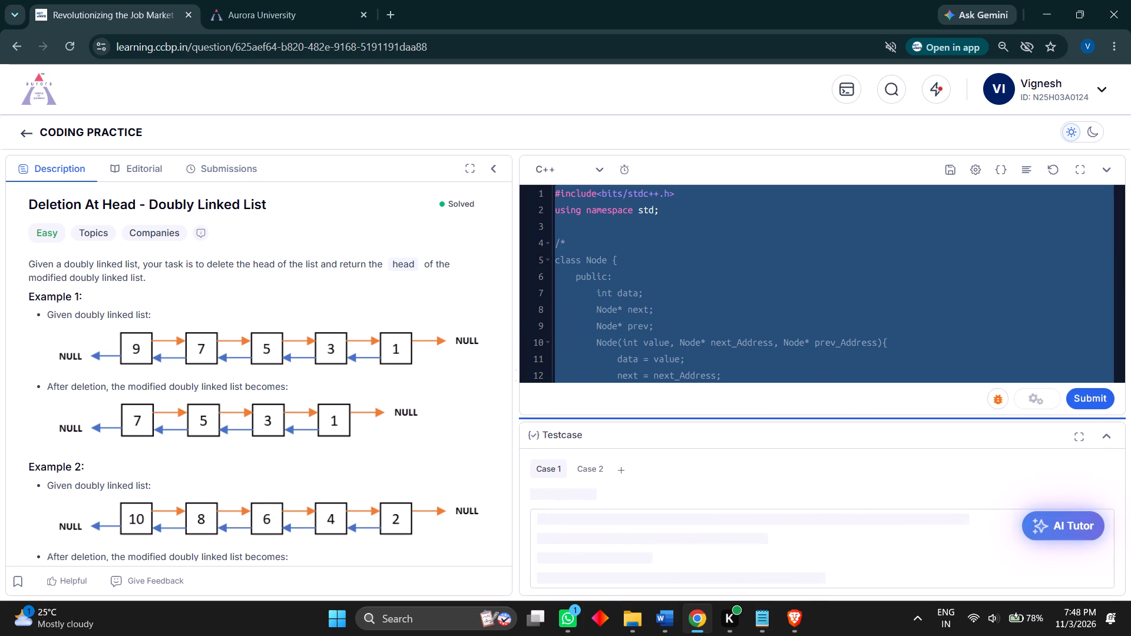
left_click_drag(806, 419, 804, 230)
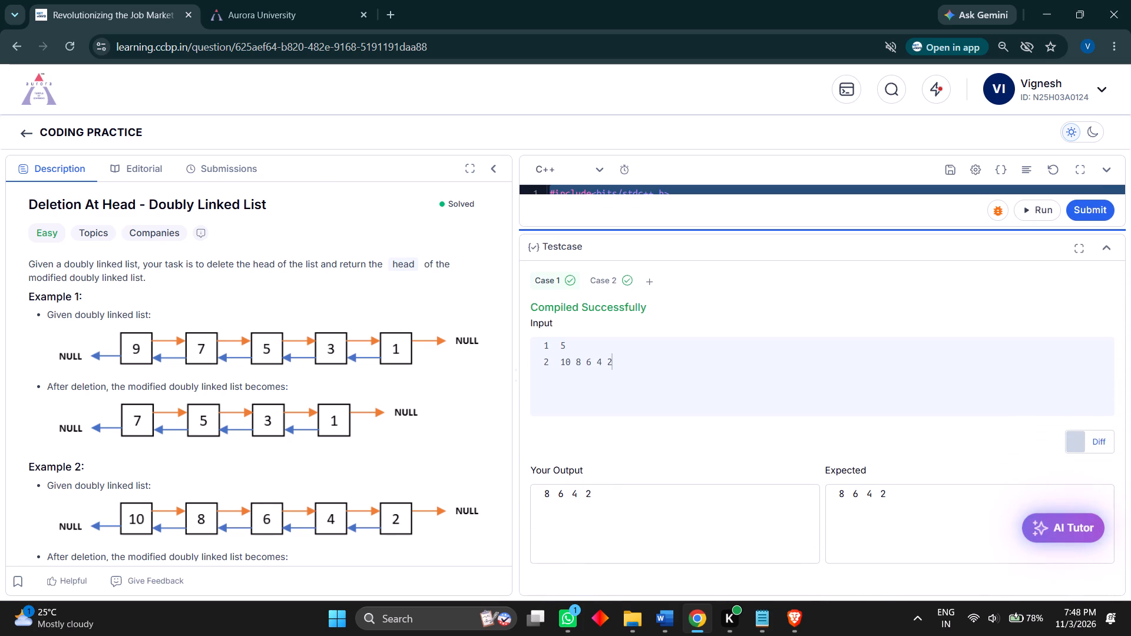
left_click_drag(804, 231, 804, 218)
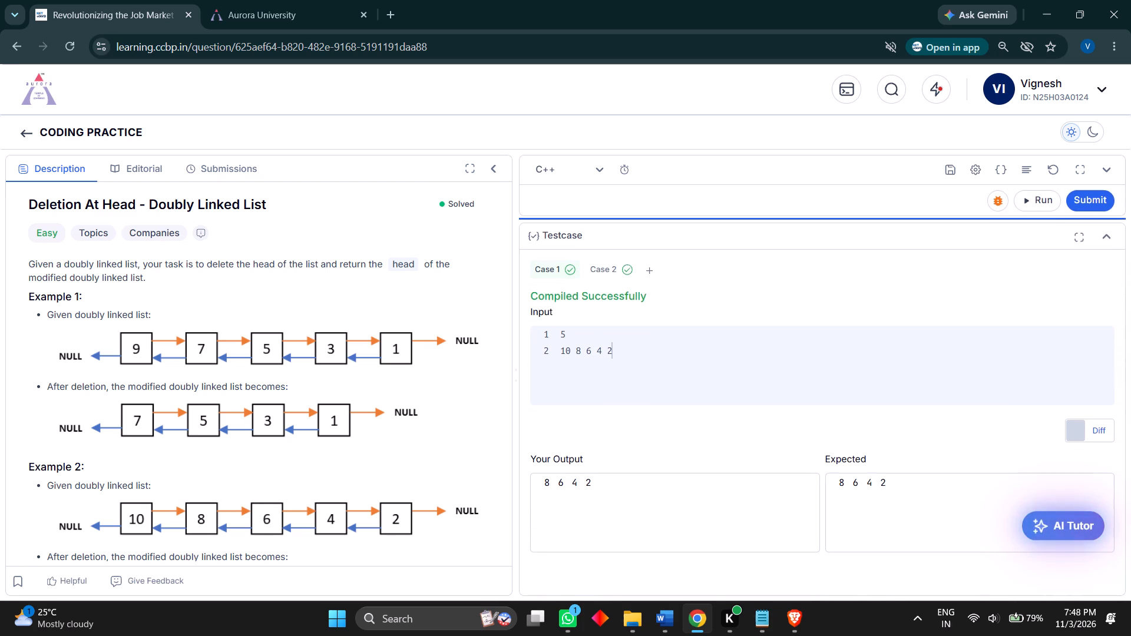
left_click_drag(804, 218, 804, 217)
key("Print")
left_click(819, 321)
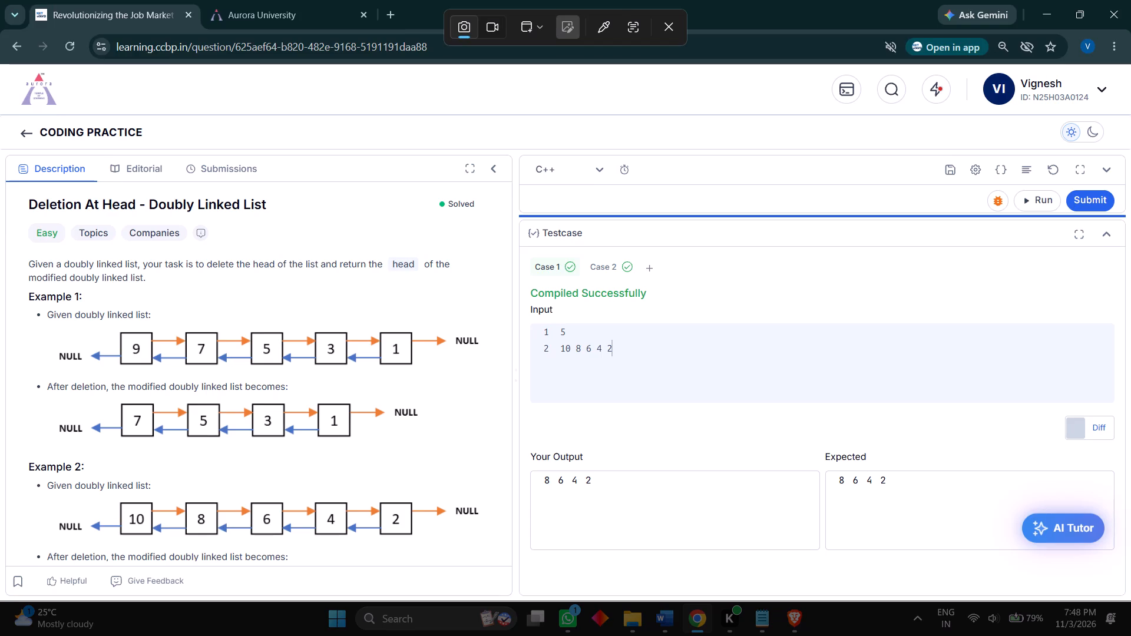
Copy the time and space complexity text from the problem editorial's Complexity Analysis section.
left_click(121, 163)
scroll(128, 174, "down", 3)
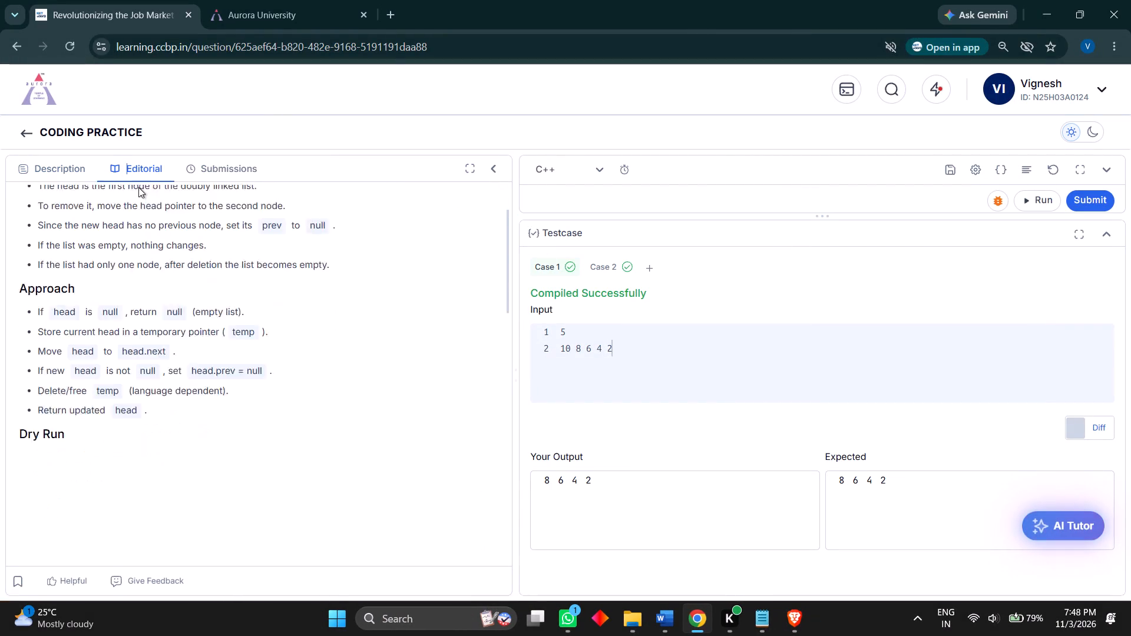
scroll(272, 354, "down", 2)
scroll(272, 356, "up", 1)
scroll(272, 358, "down", 9)
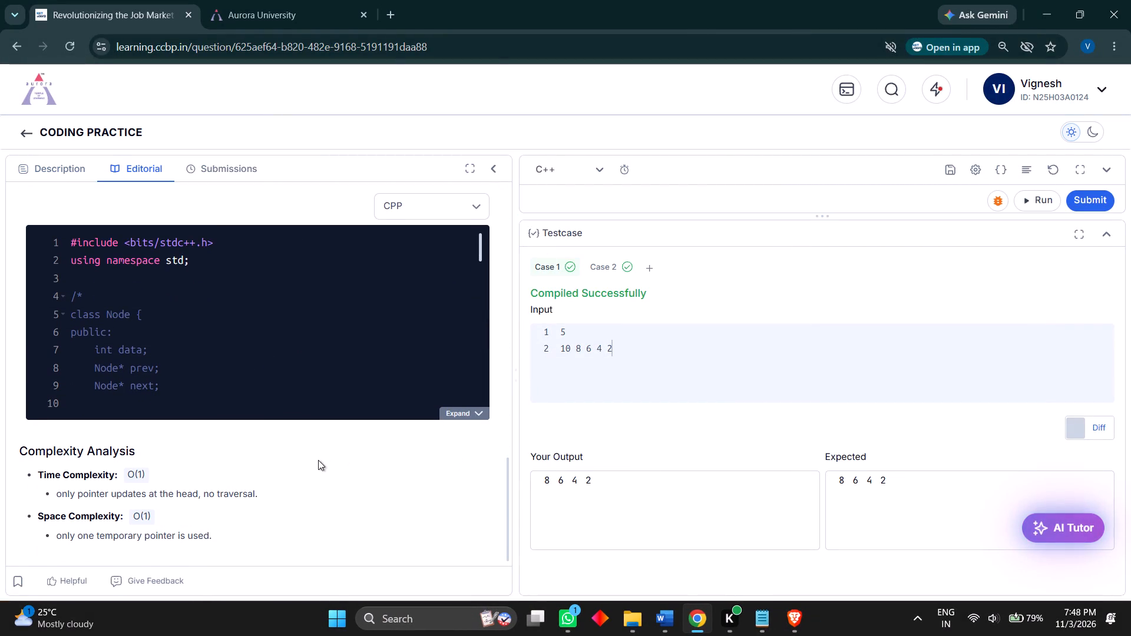
scroll(318, 460, "down", 1)
left_click_drag(215, 536, 32, 472)
key("ctrl+c")
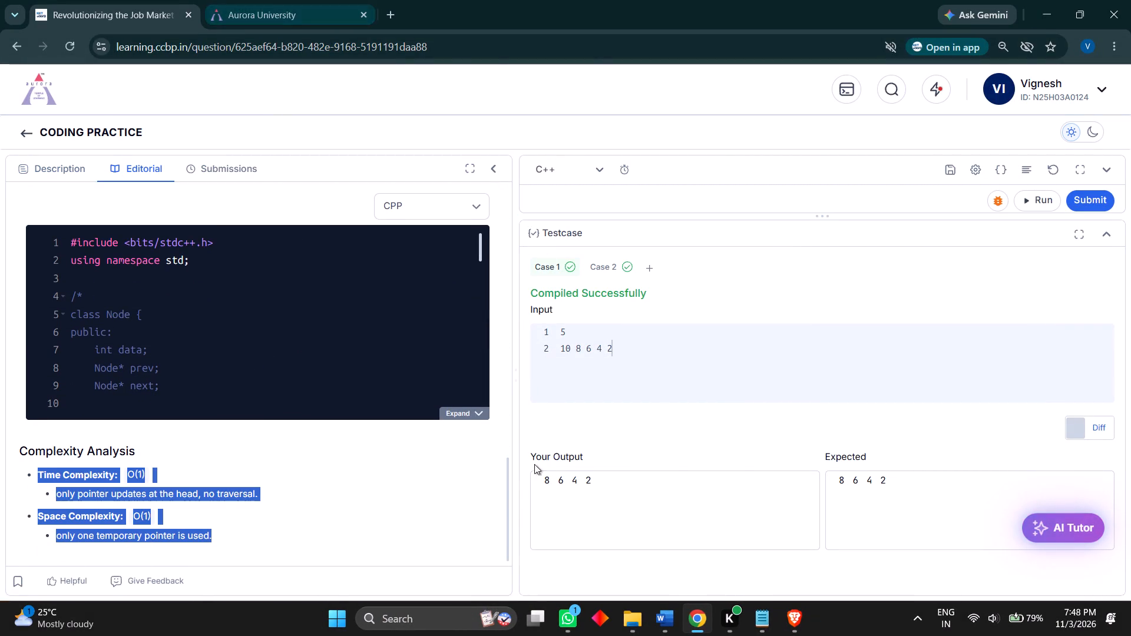
Switch to the Word report and paste the copied complexity text on a new line under experiment 2.7's Complexity Analysis heading.
left_click(668, 632)
scroll(484, 502, "down", 1)
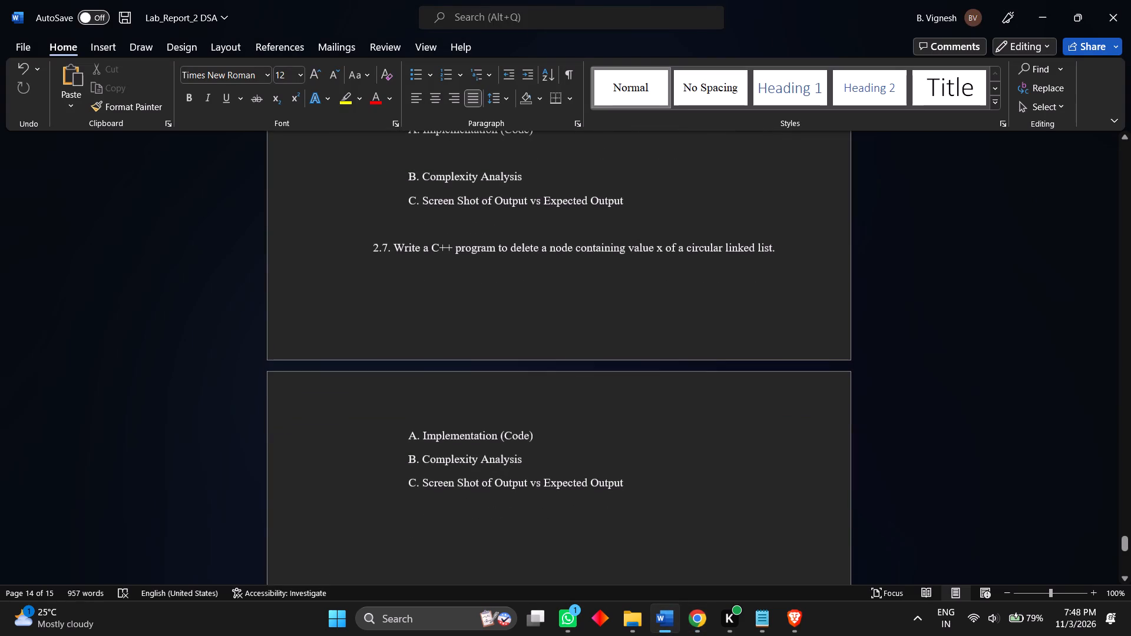
left_click(538, 461)
key("Return")
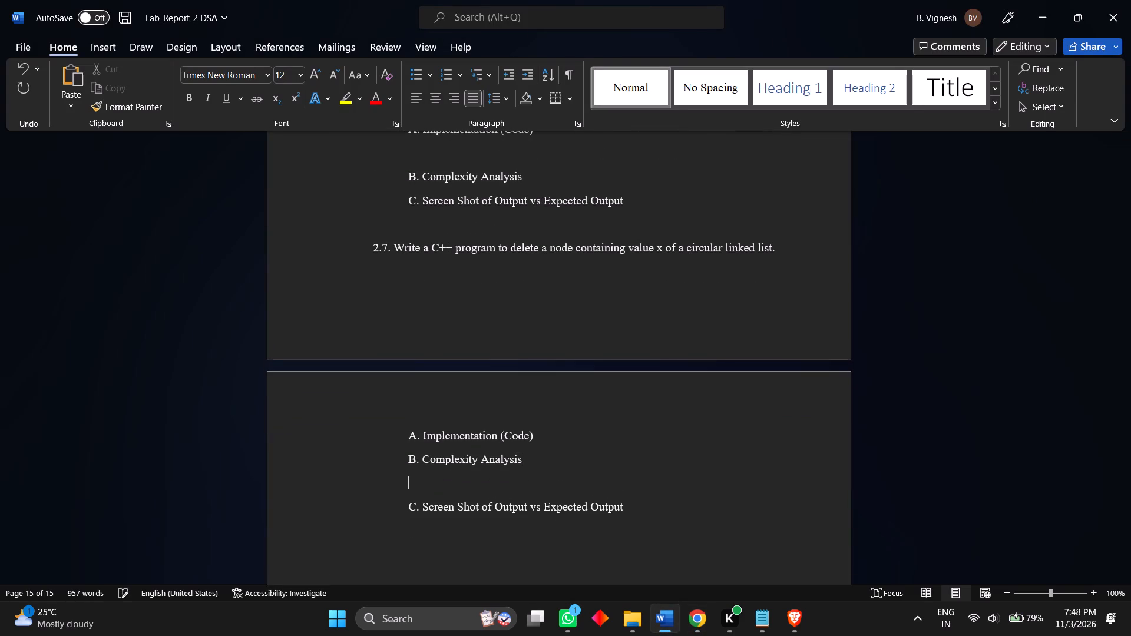
key("super+v")
left_click(515, 300)
key("ctrl+v")
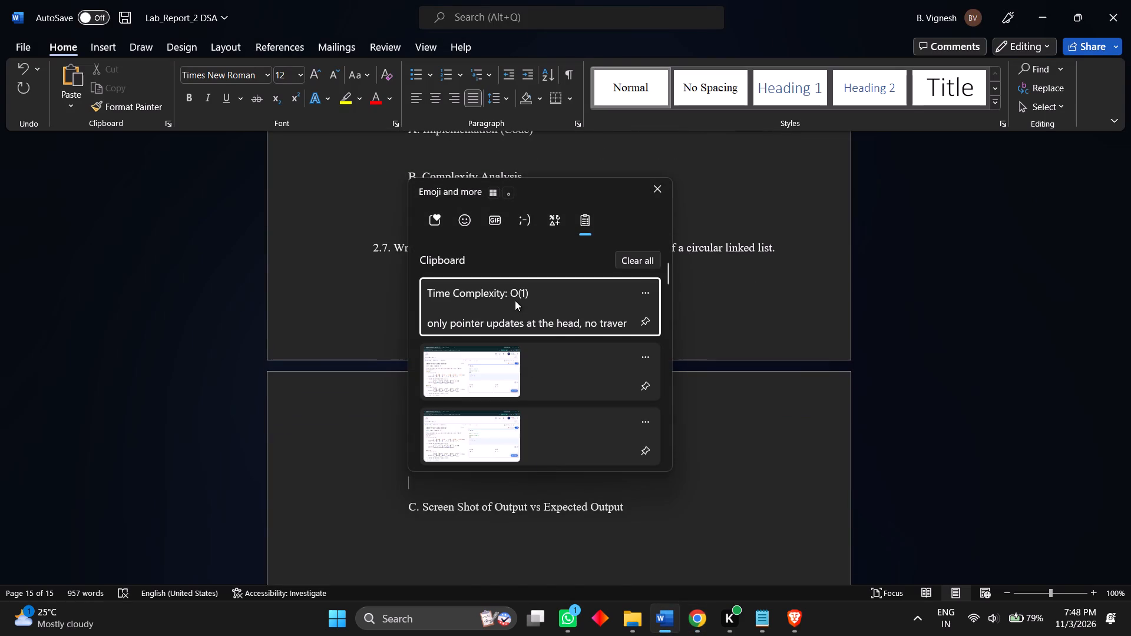
left_click(614, 554)
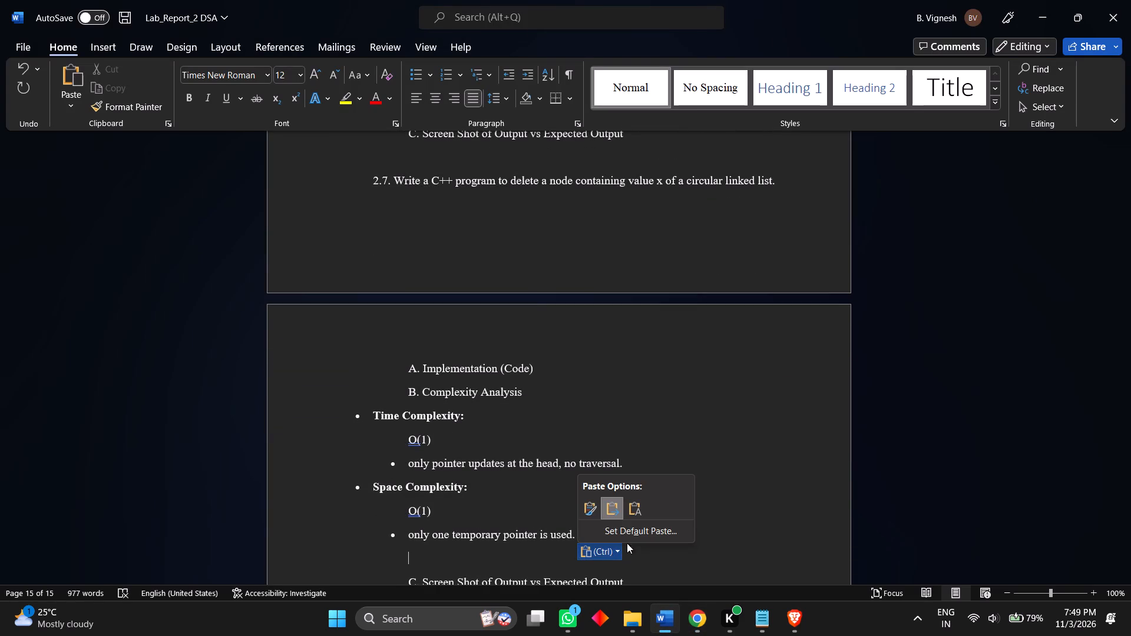
left_click(346, 410)
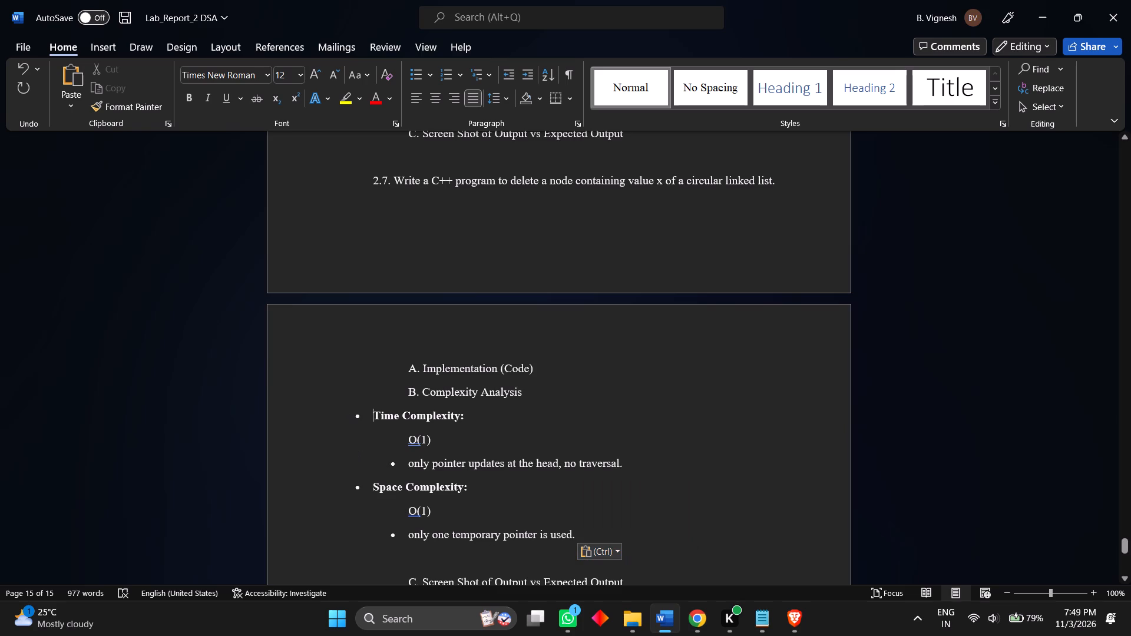